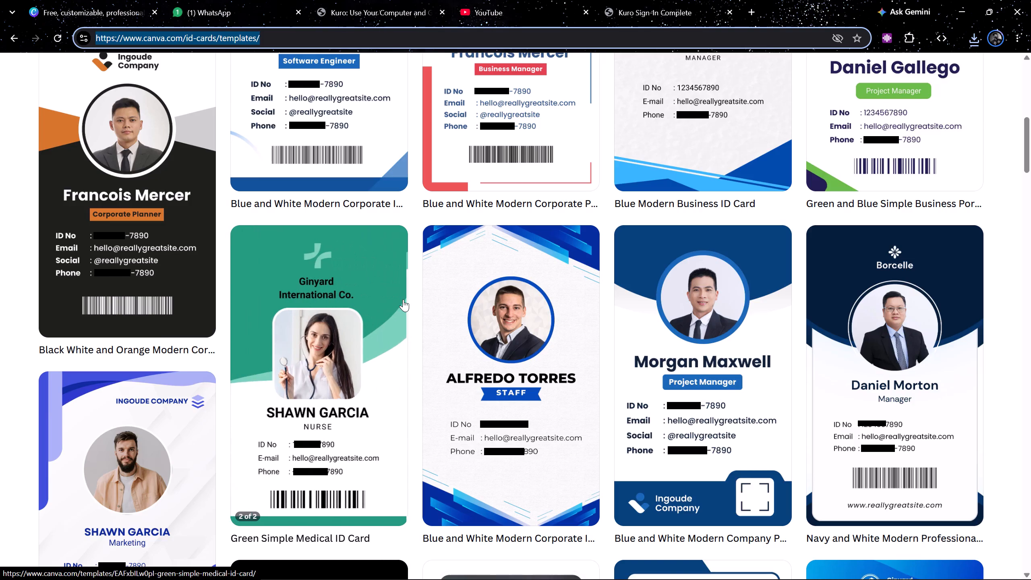
Browse the ID card template gallery, examining the available portrait card designs and their layouts.
scroll(403, 299, up, 2)
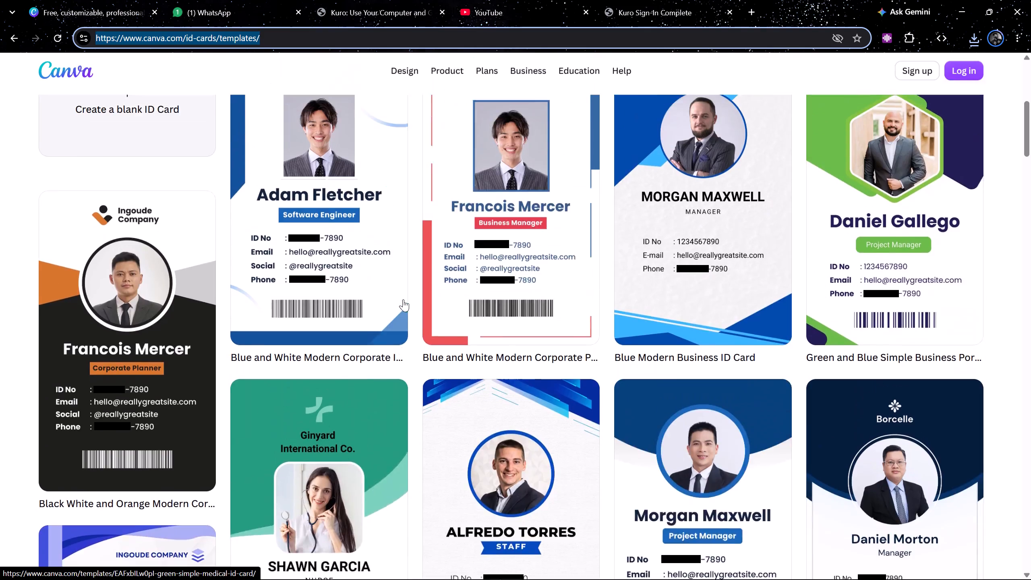
scroll(403, 299, up, 4)
scroll(403, 299, down, 3)
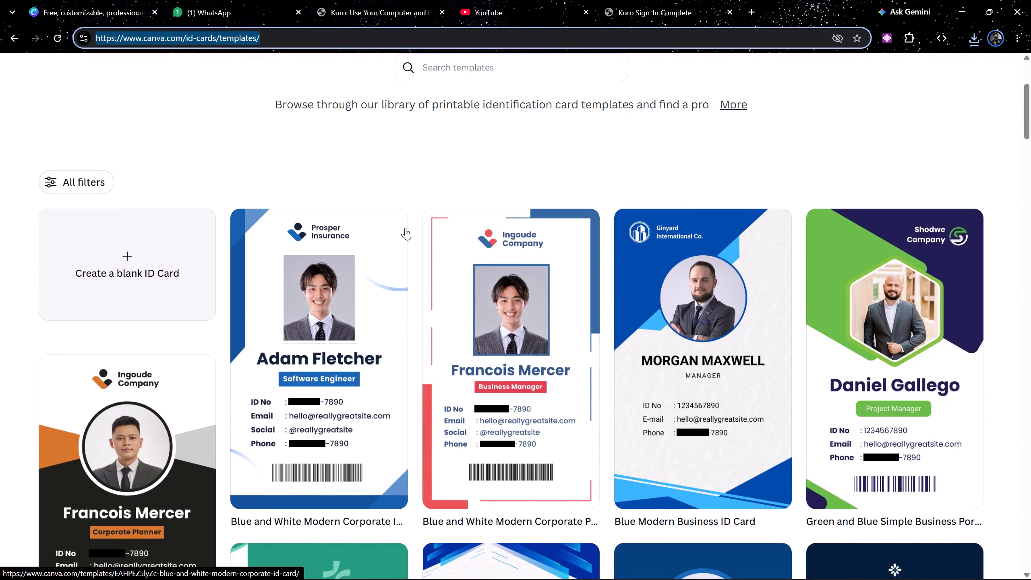
scroll(405, 191, down, 1)
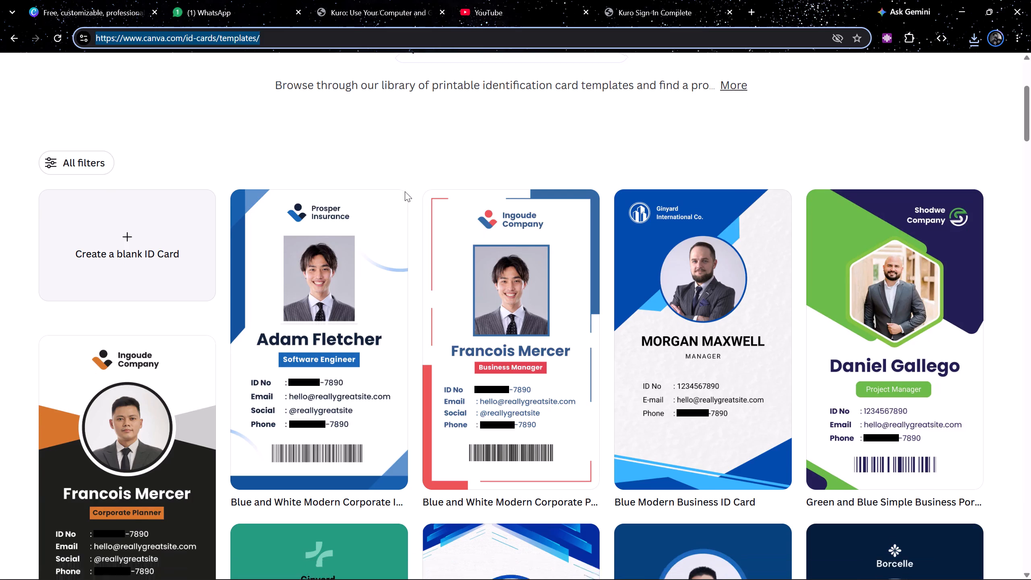
scroll(405, 191, down, 5)
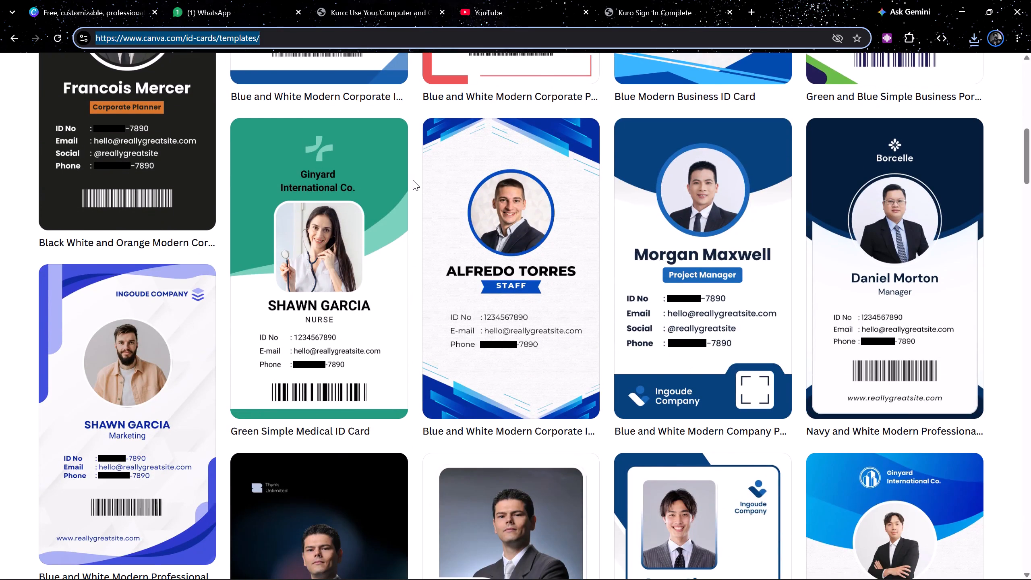
scroll(413, 180, up, 1)
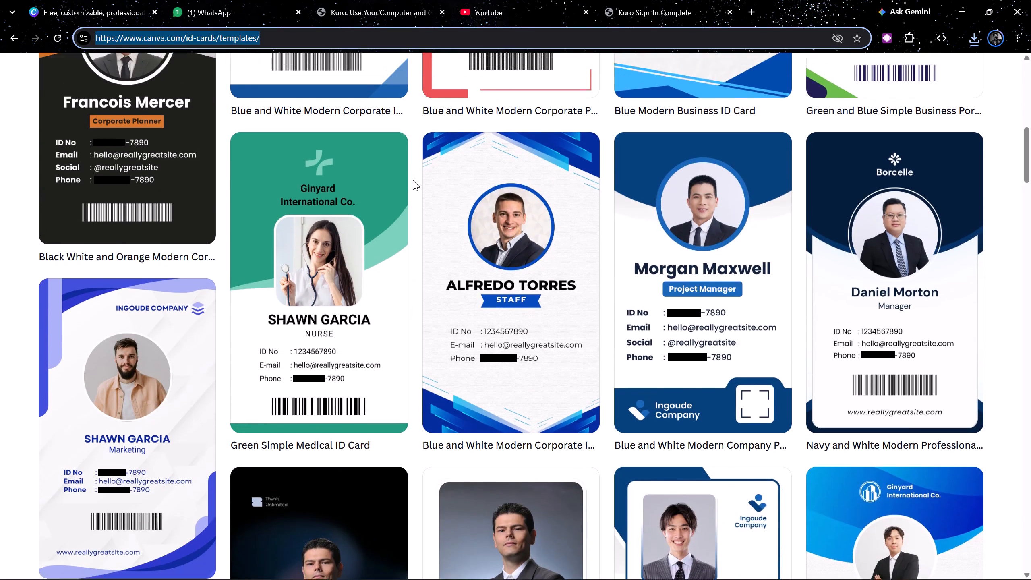
scroll(413, 180, up, 9)
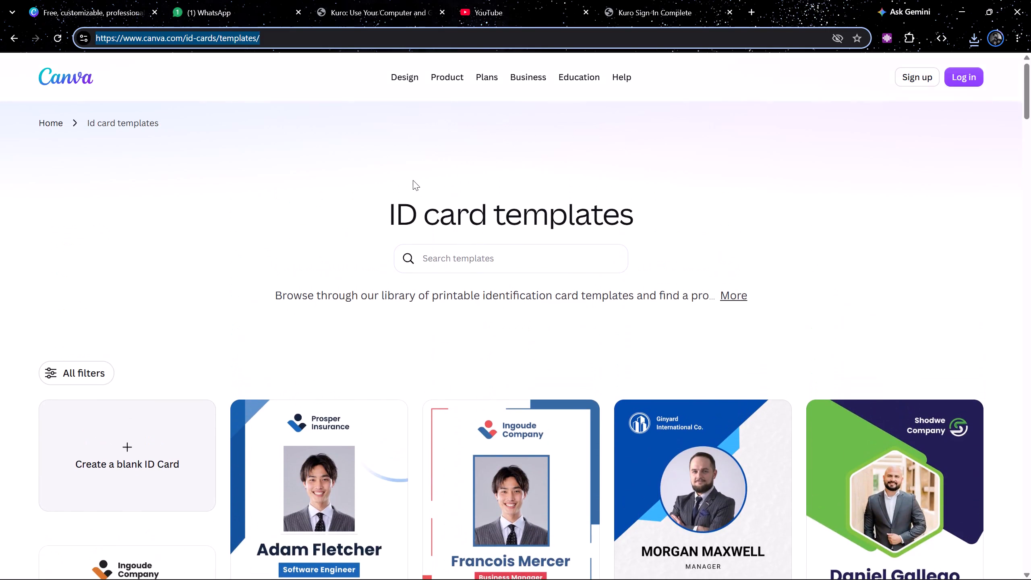
scroll(413, 180, up, 1)
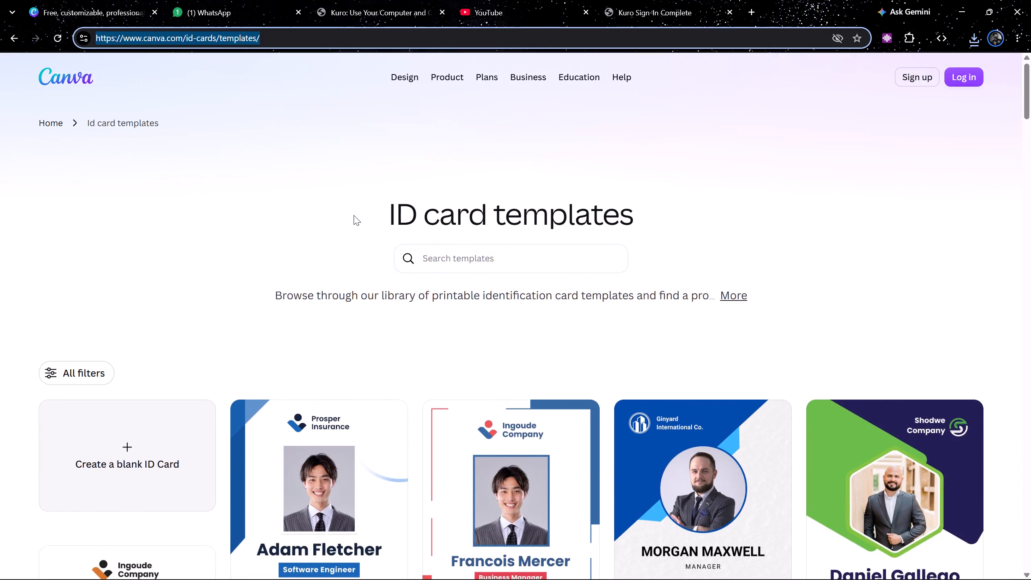
Highlight the introductory description sentence beneath the ID card templates heading.
drag(254, 294, 813, 323)
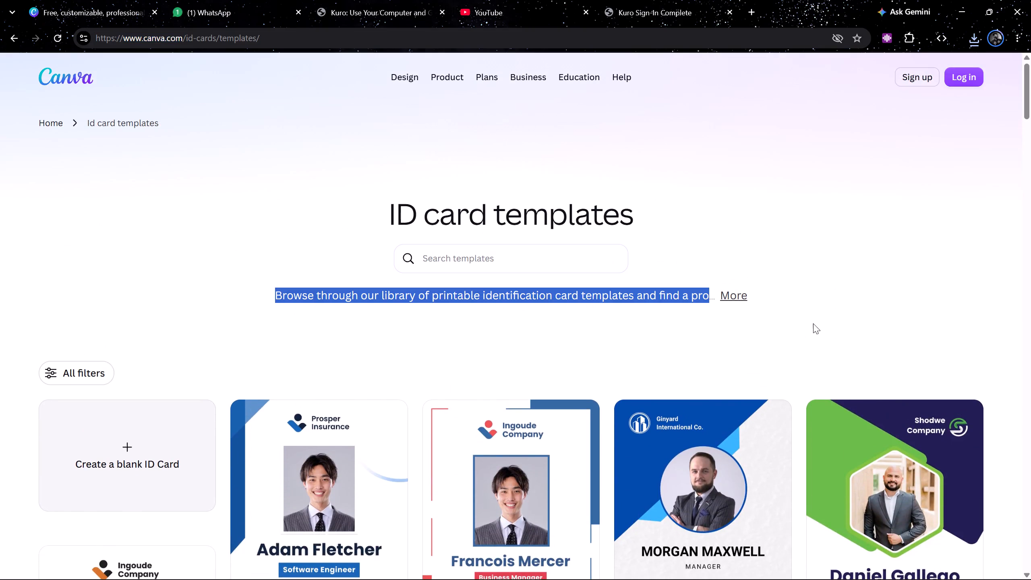
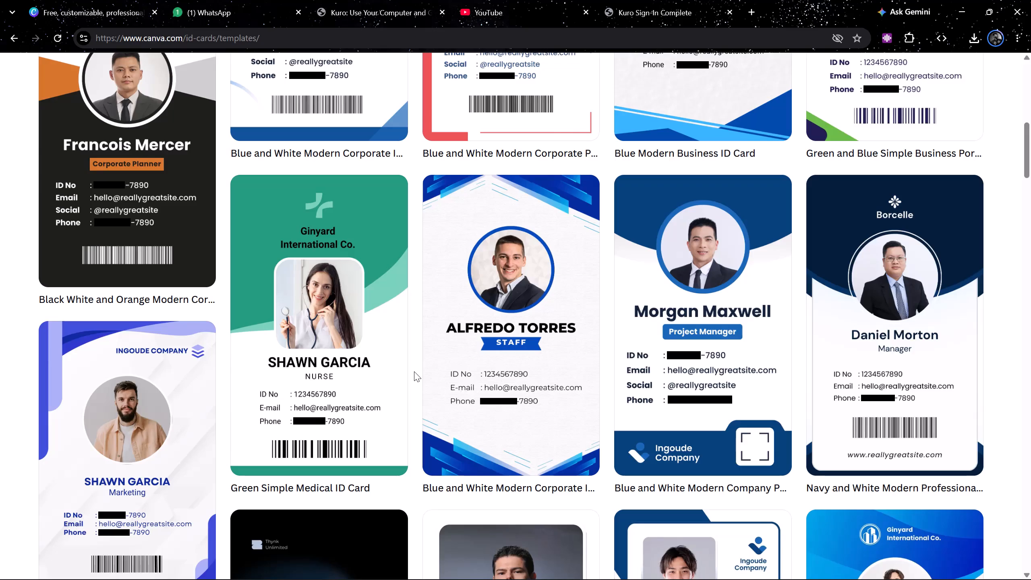
Browse the gallery of ID card templates to compare the portrait designs, layouts and colour schemes.
scroll(414, 371, down, 2)
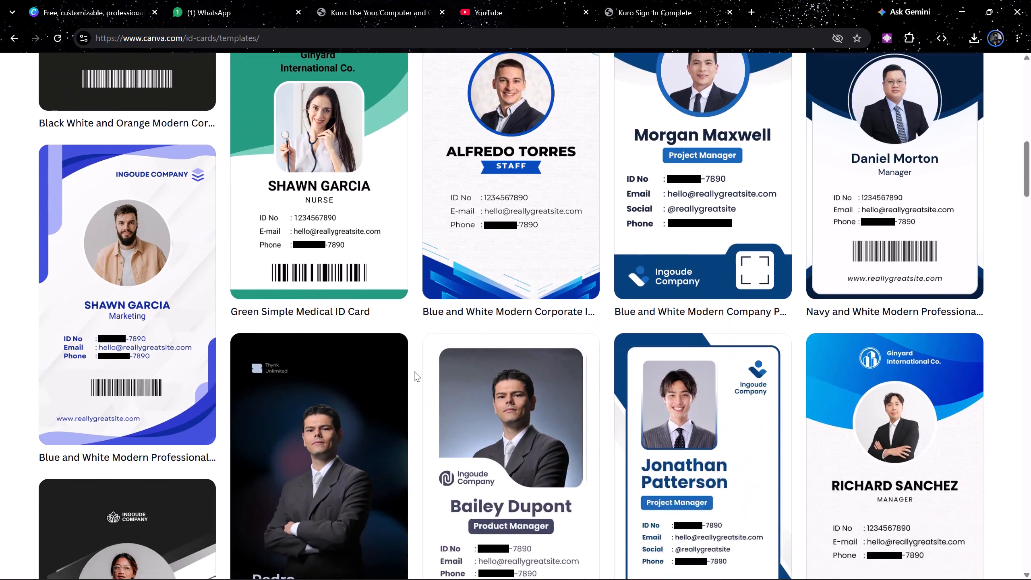
scroll(414, 371, down, 2)
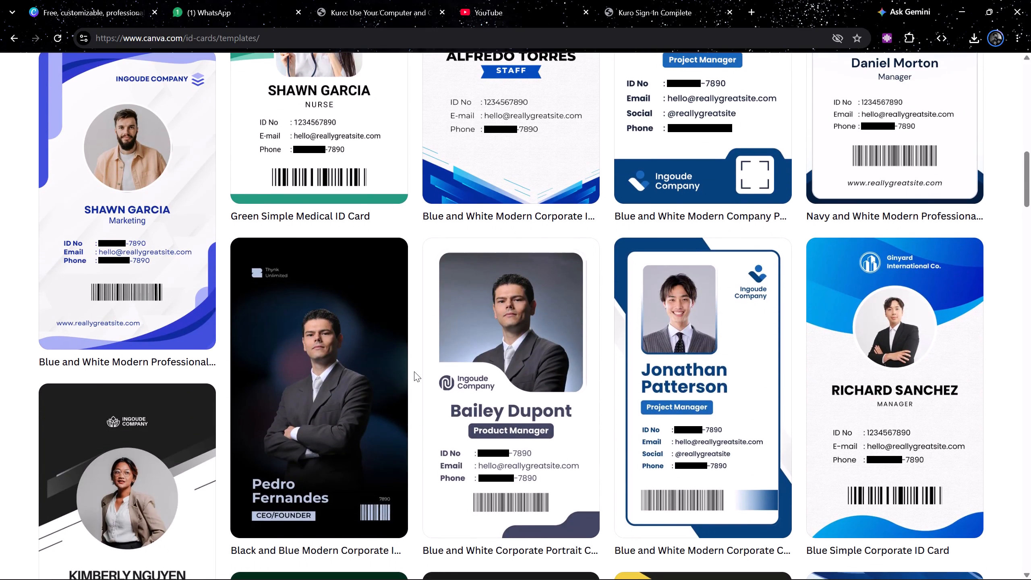
scroll(414, 371, down, 3)
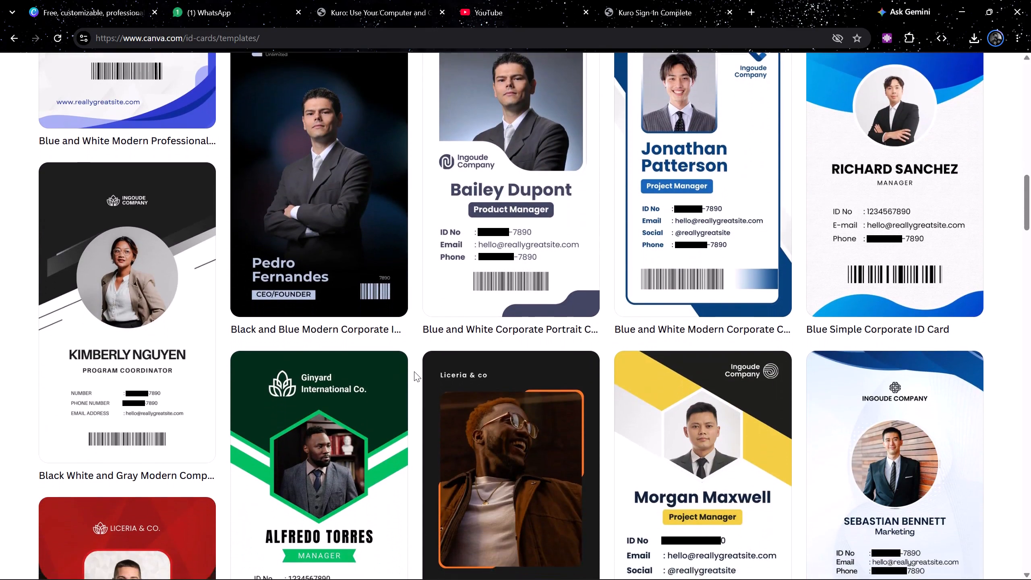
scroll(414, 371, down, 5)
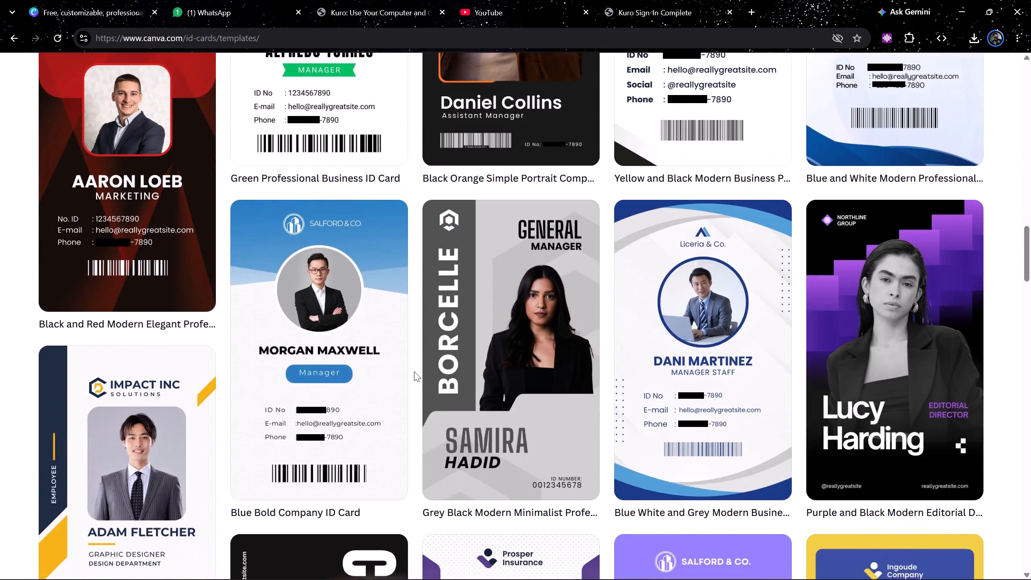
scroll(414, 371, down, 2)
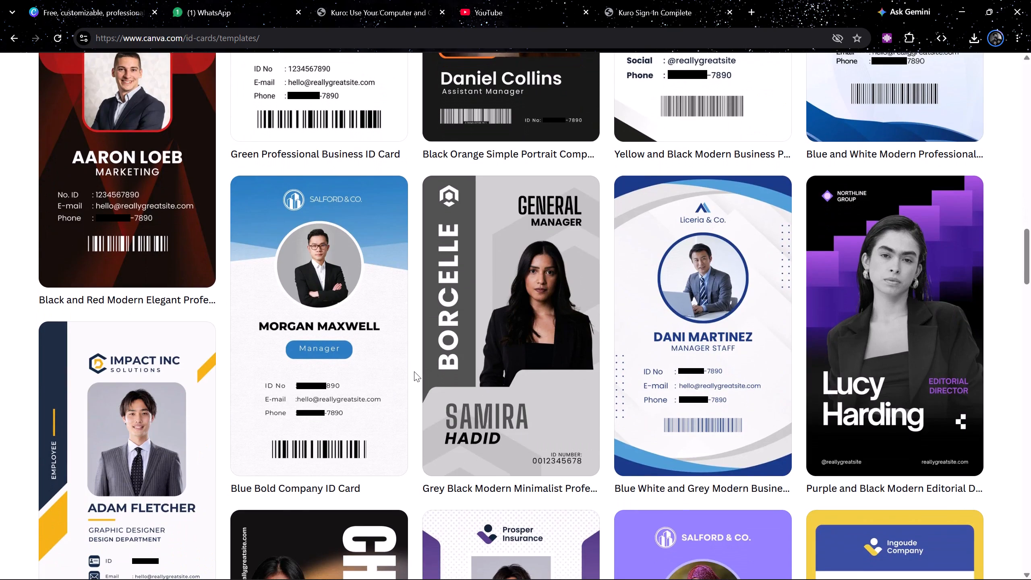
scroll(414, 371, down, 2)
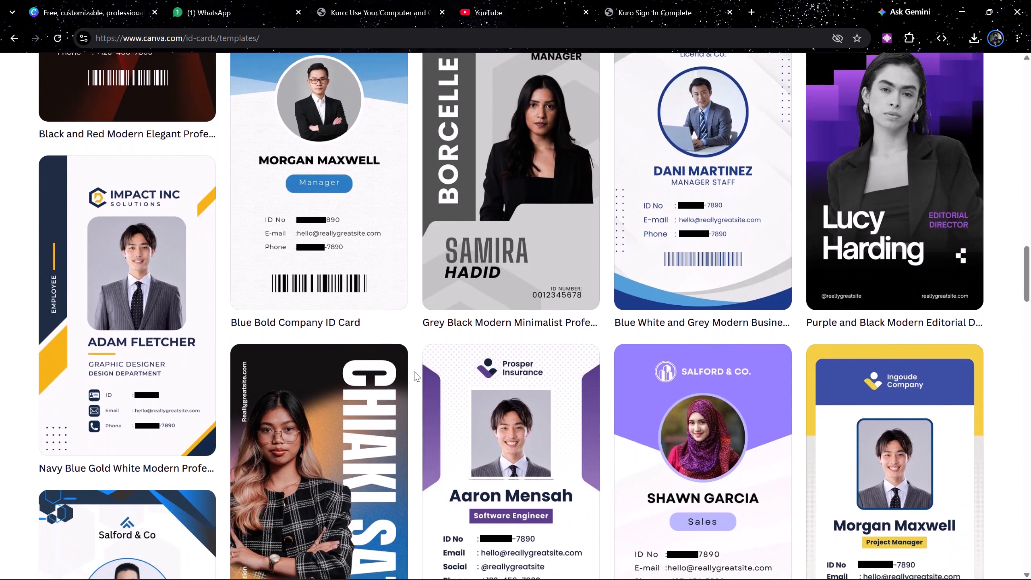
scroll(414, 371, down, 3)
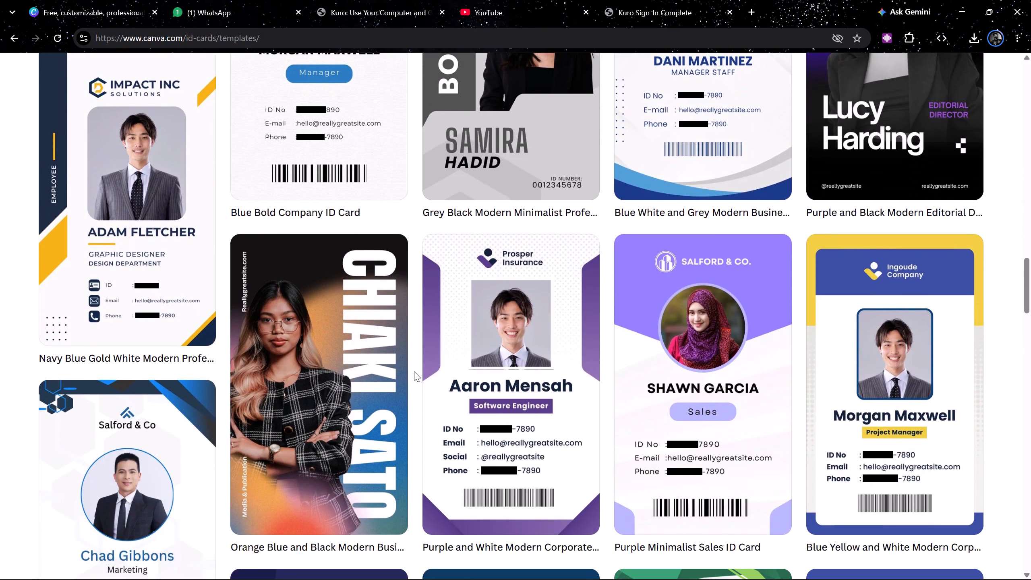
scroll(414, 371, down, 4)
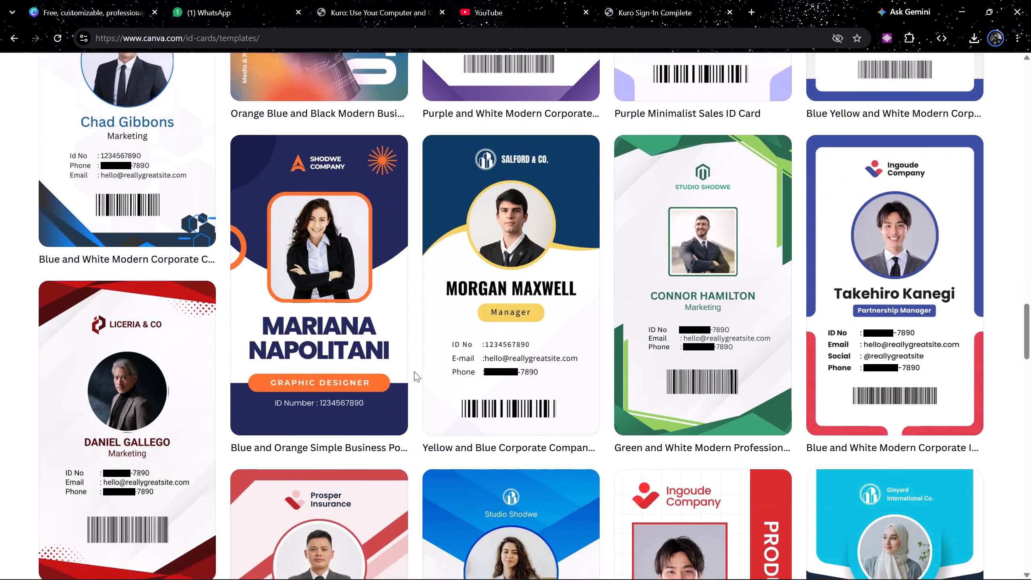
scroll(414, 371, down, 4)
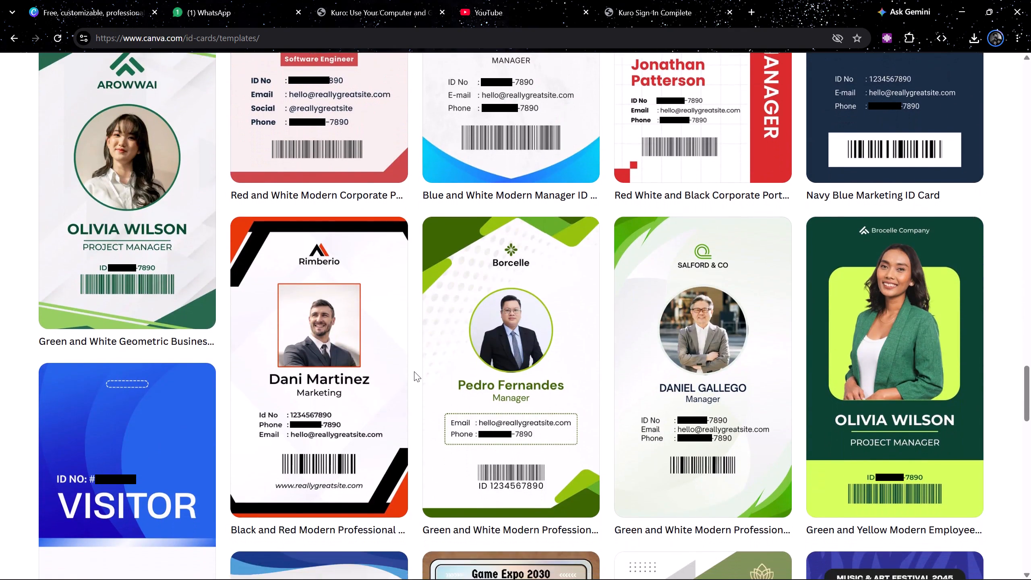
scroll(414, 371, down, 3)
scroll(414, 371, up, 3)
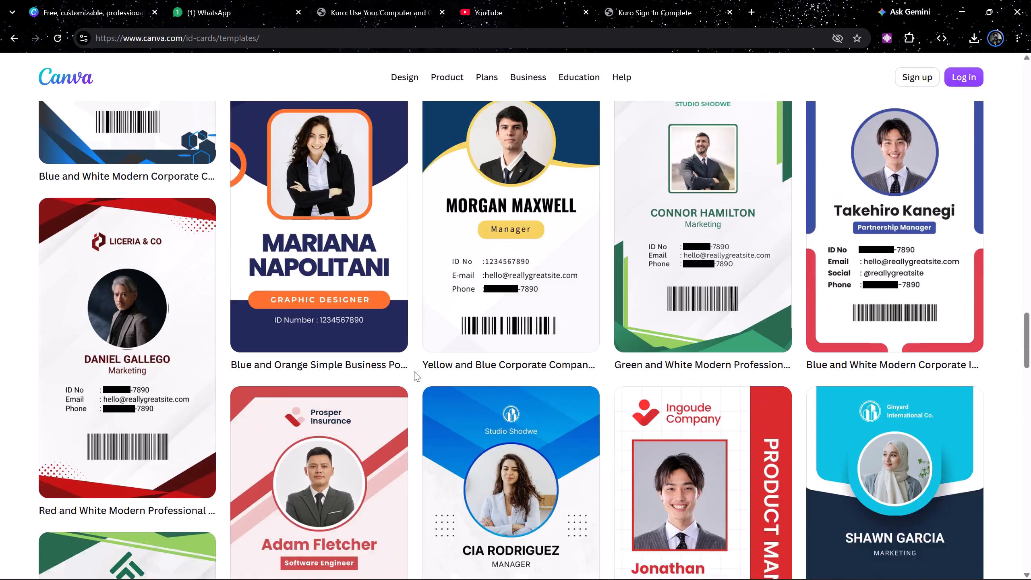
scroll(414, 371, up, 8)
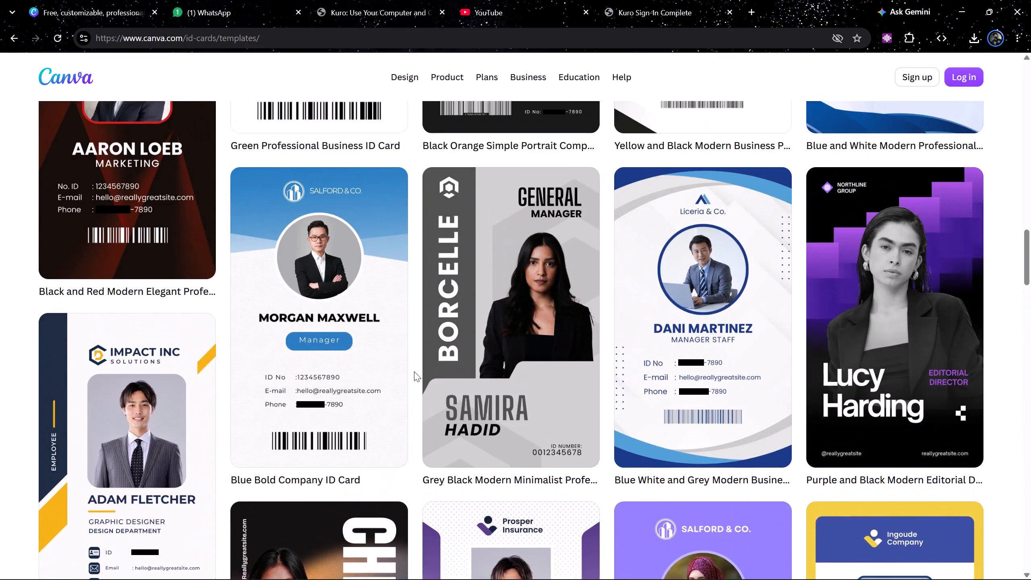
scroll(414, 371, up, 8)
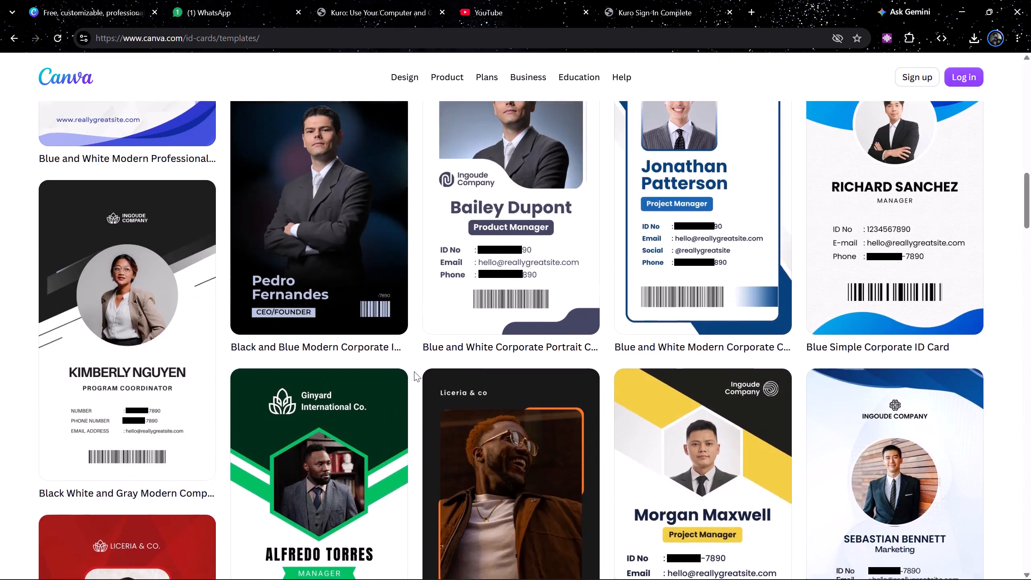
scroll(414, 371, up, 7)
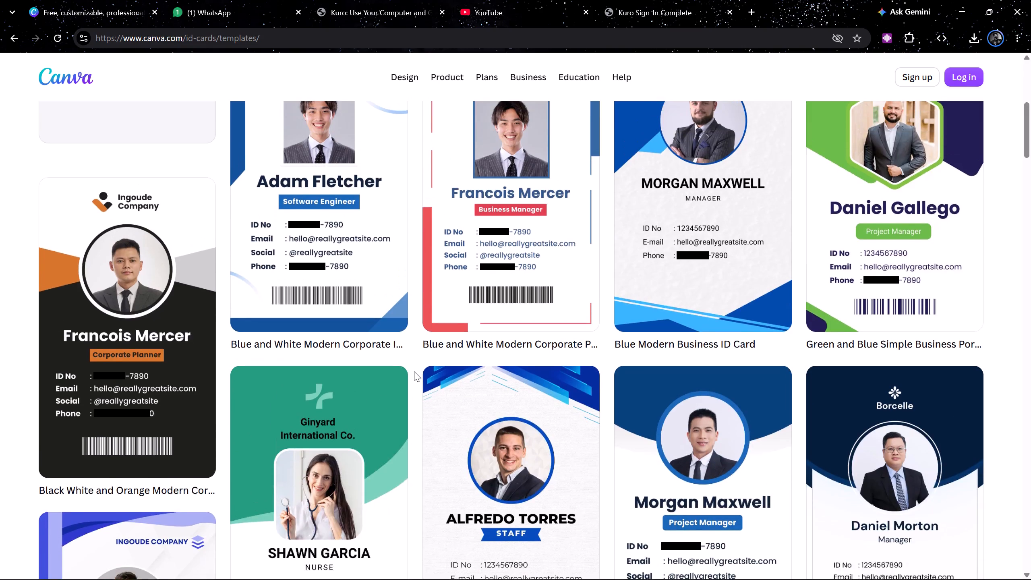
Examine further portrait ID card templates deeper in the gallery, comparing their layouts, photo placements and colour schemes.
scroll(414, 371, down, 4)
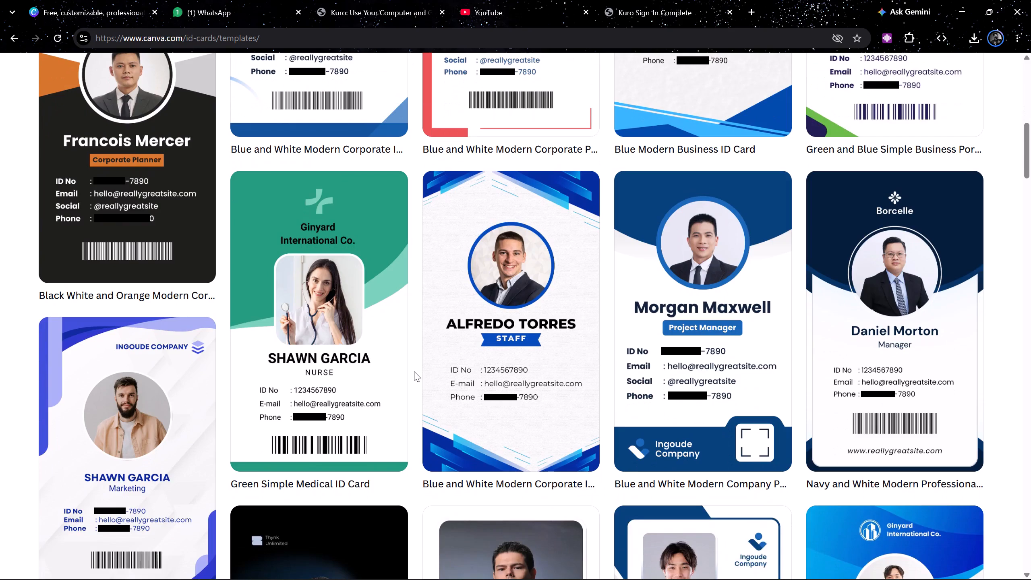
scroll(414, 371, down, 4)
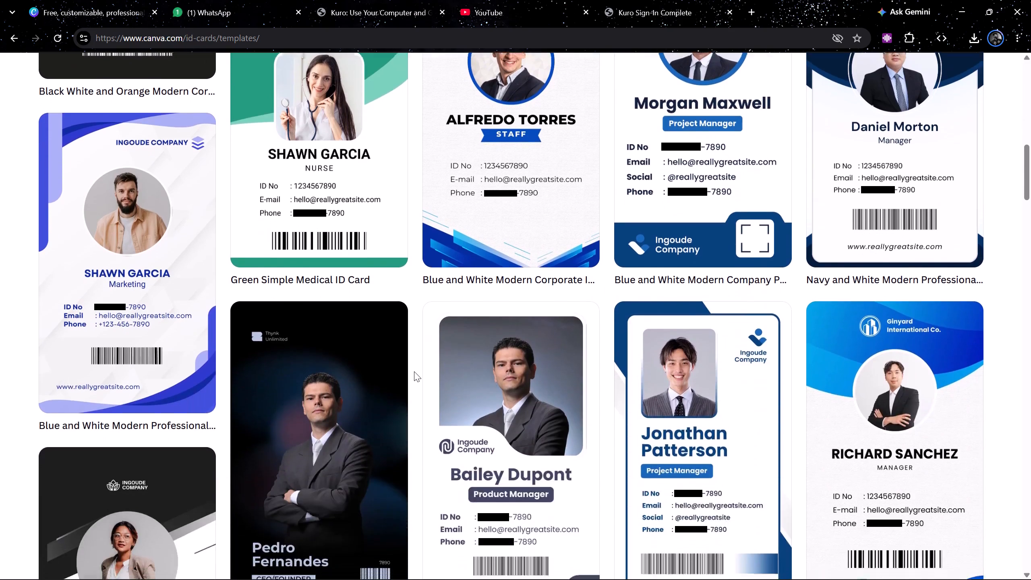
scroll(414, 371, down, 6)
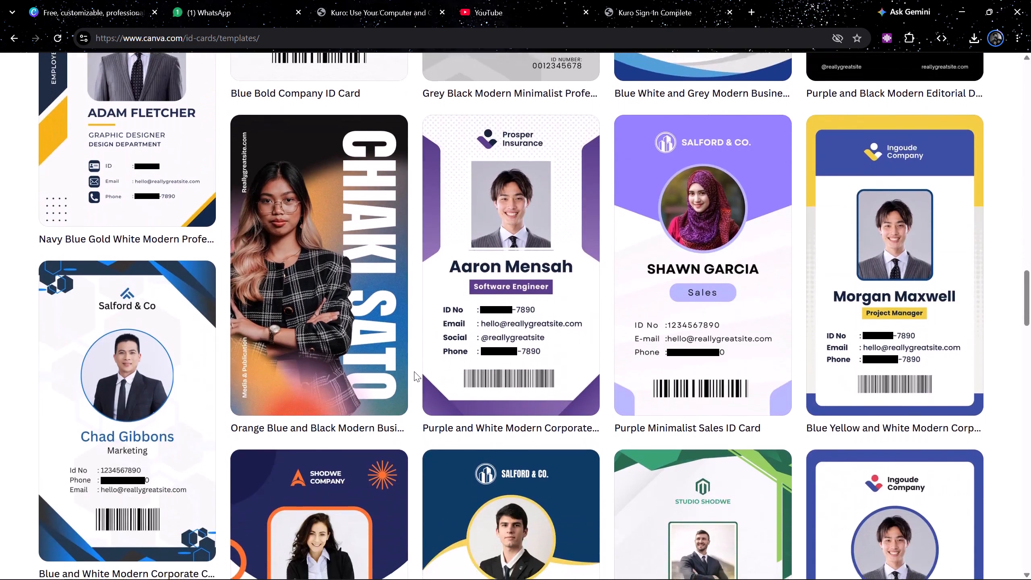
scroll(414, 371, down, 1)
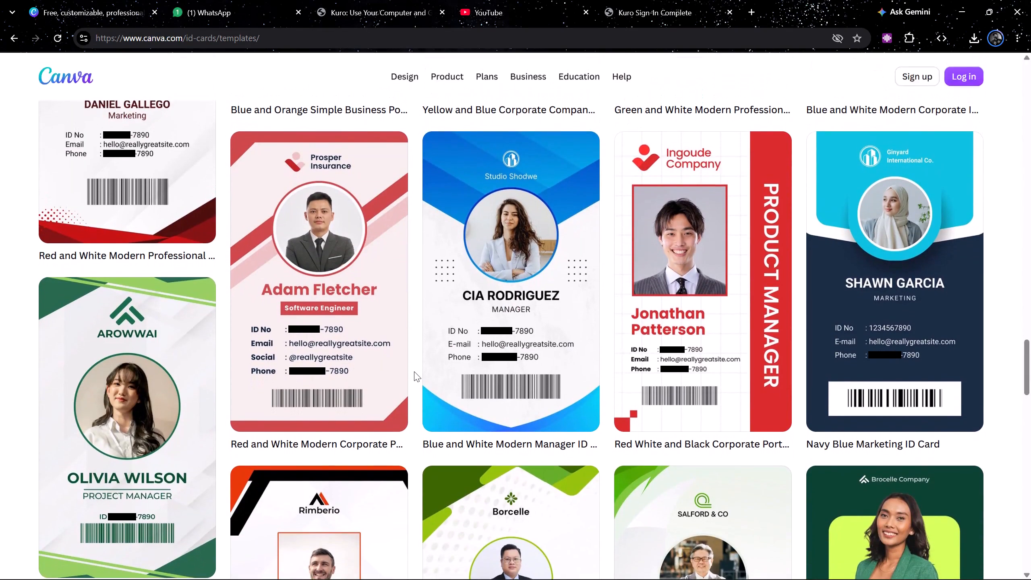
scroll(414, 371, up, 6)
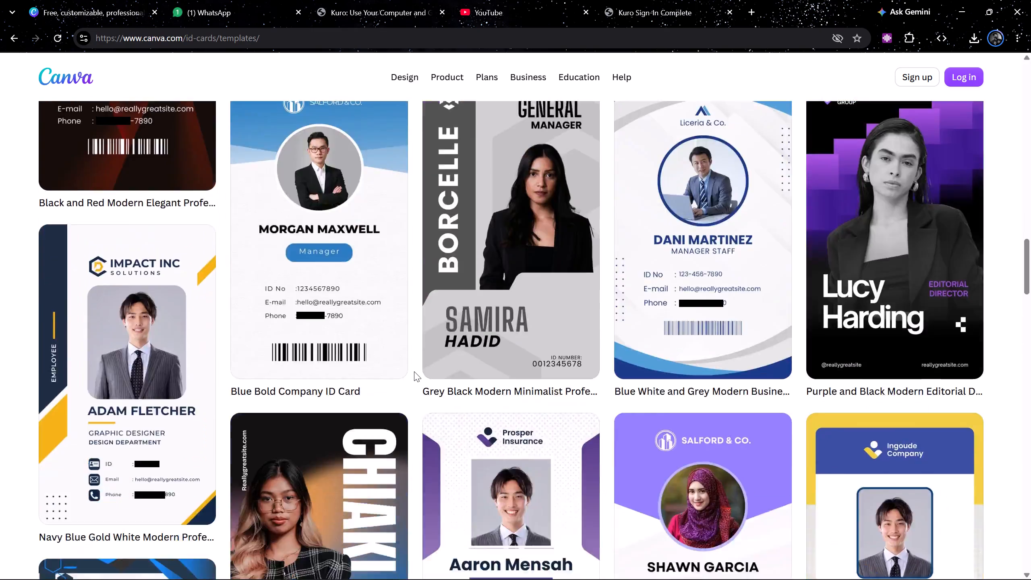
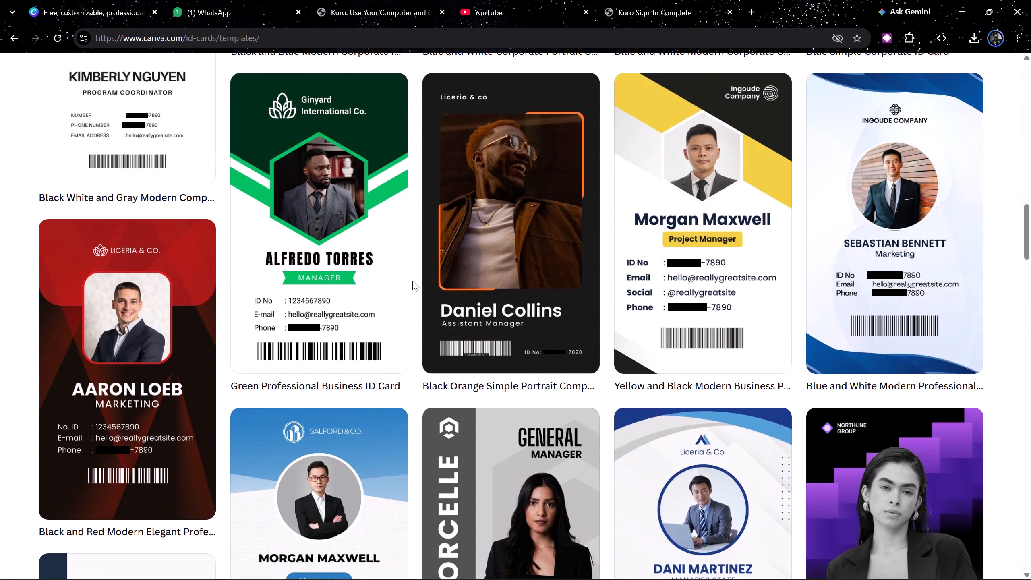
Examine more of the ID card template gallery, comparing the portrait layouts and colour schemes further down the page.
scroll(412, 281, down, 2)
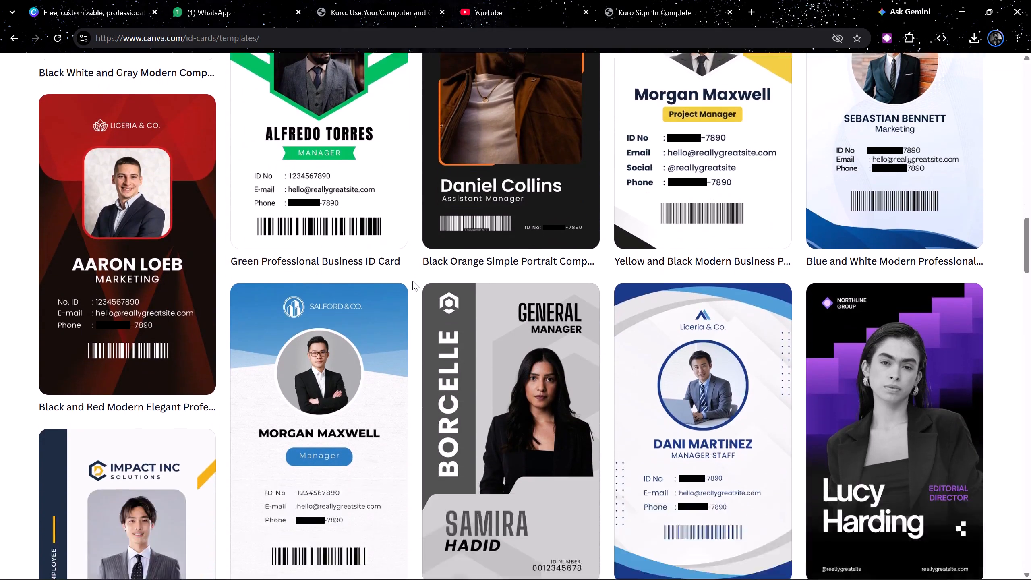
scroll(412, 281, down, 2)
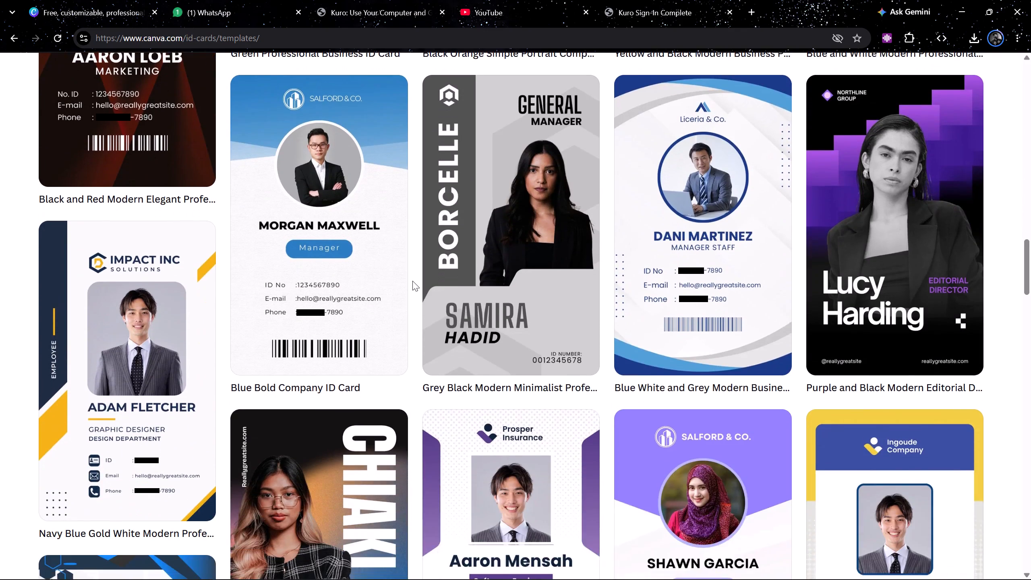
scroll(412, 281, down, 7)
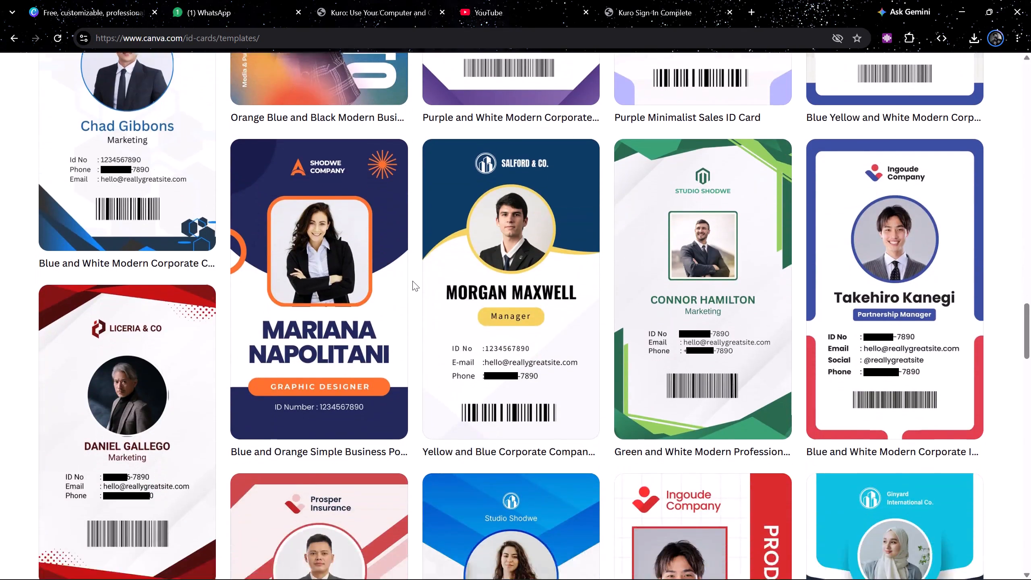
scroll(412, 281, down, 4)
Search the templates for "black and gold", using the suggested search phrase for "black".
scroll(412, 281, up, 18)
scroll(412, 281, up, 6)
scroll(412, 281, down, 1)
click(481, 213)
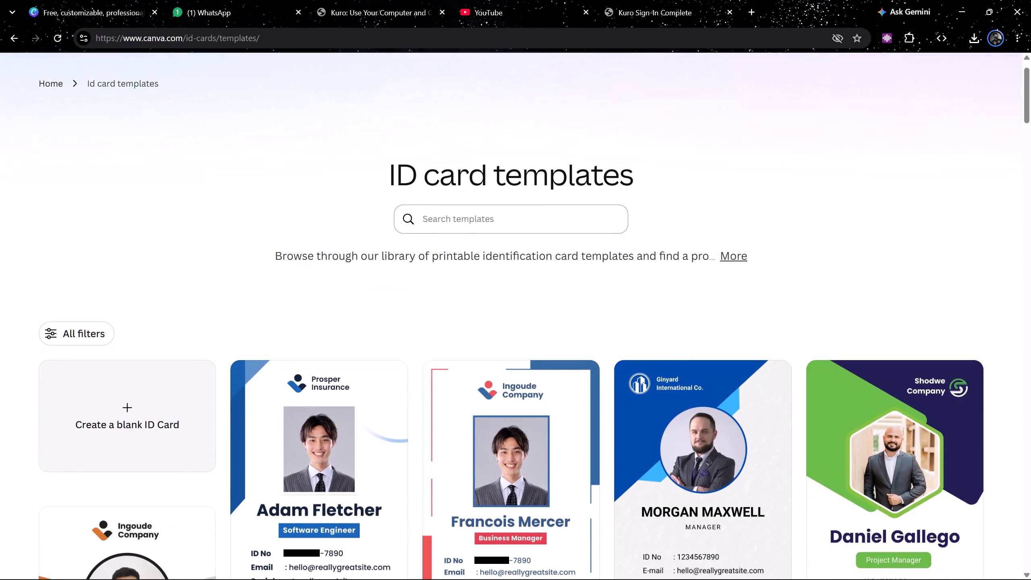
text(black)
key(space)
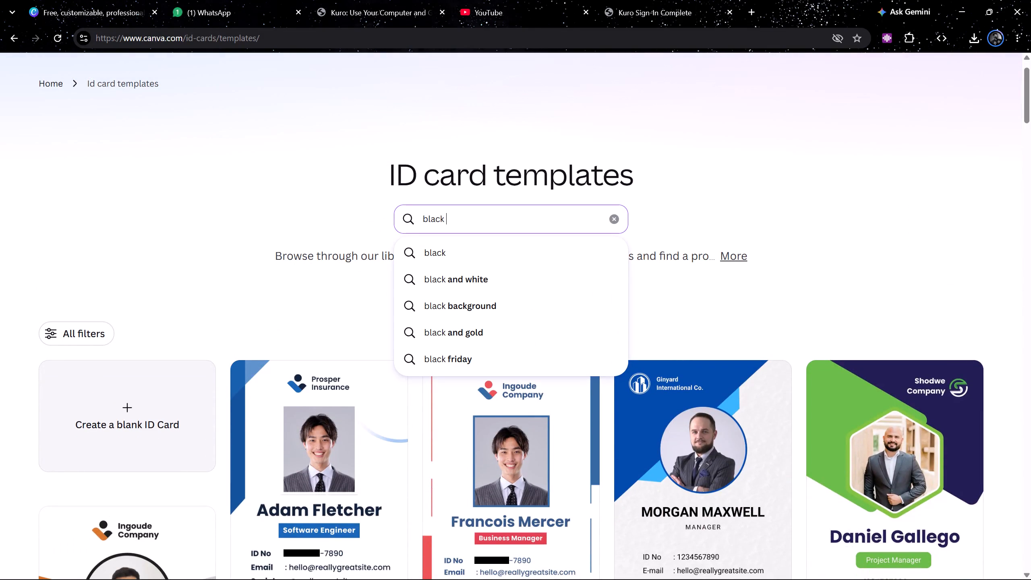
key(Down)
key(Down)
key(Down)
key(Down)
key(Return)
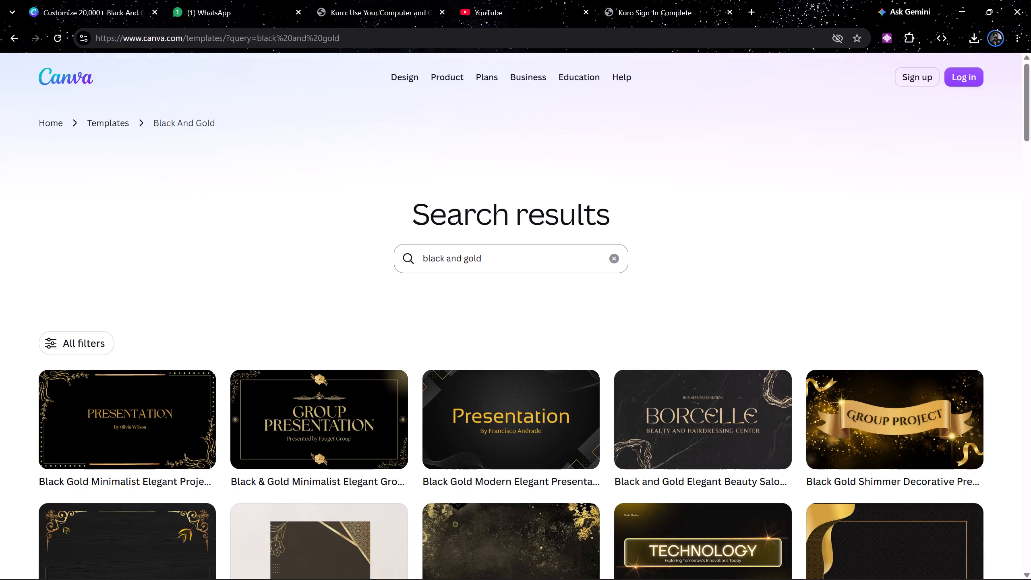
scroll(373, 331, down, 5)
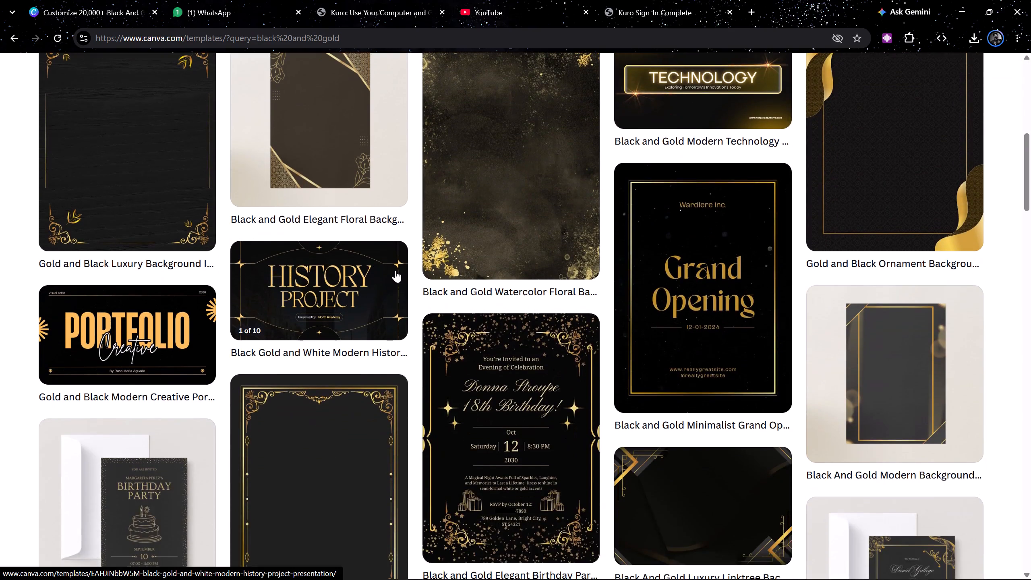
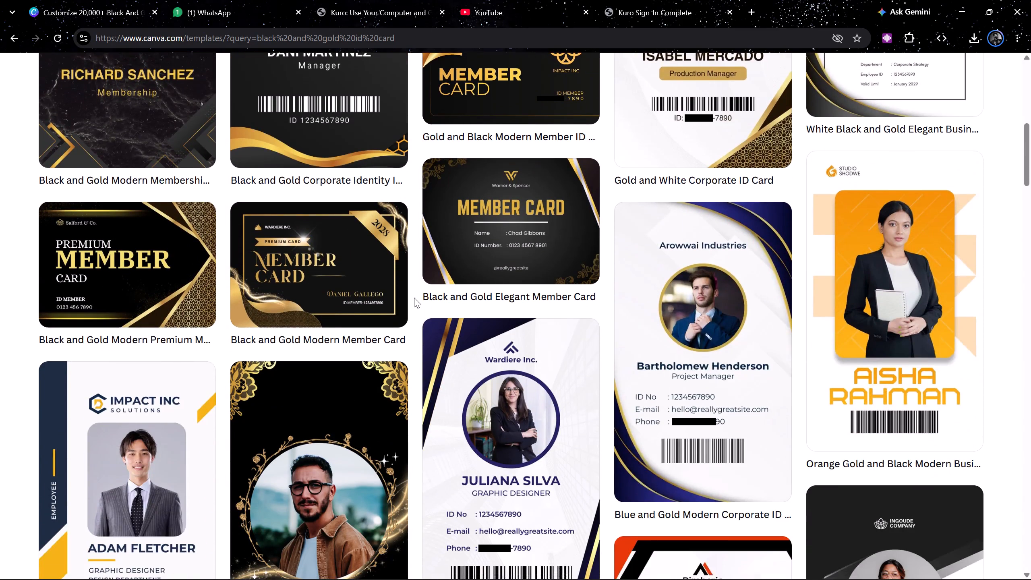
scroll(414, 298, down, 2)
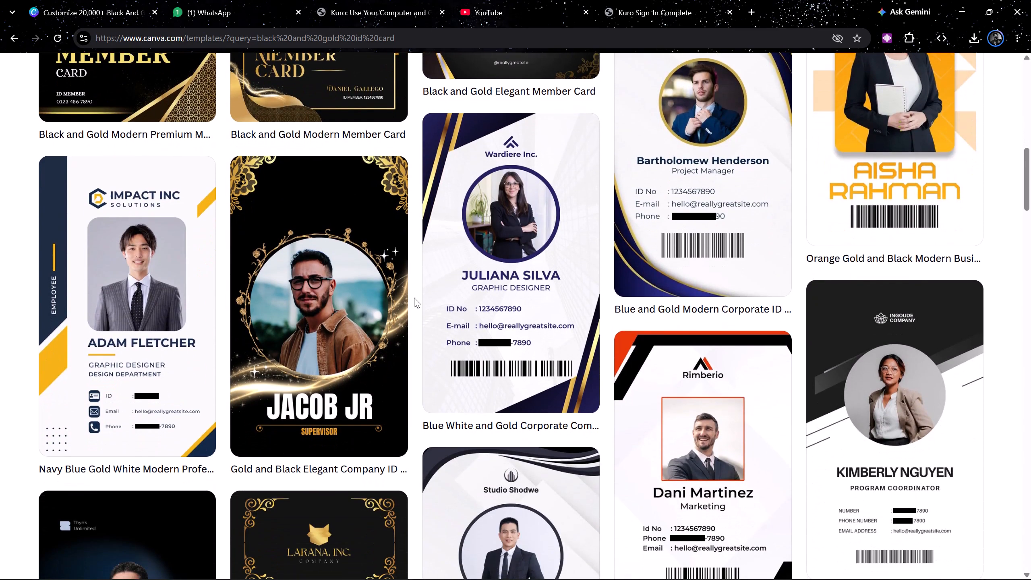
scroll(414, 298, down, 1)
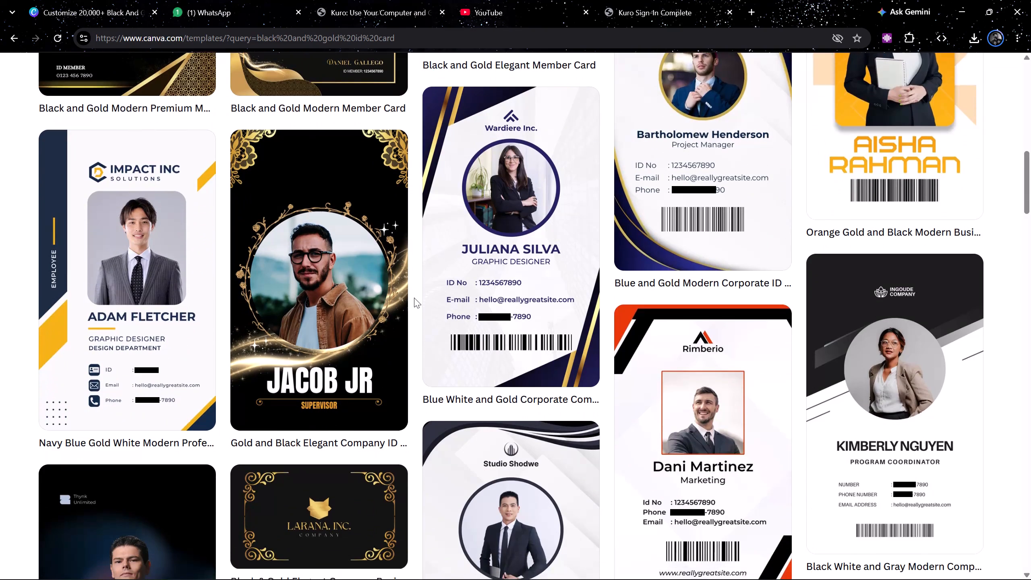
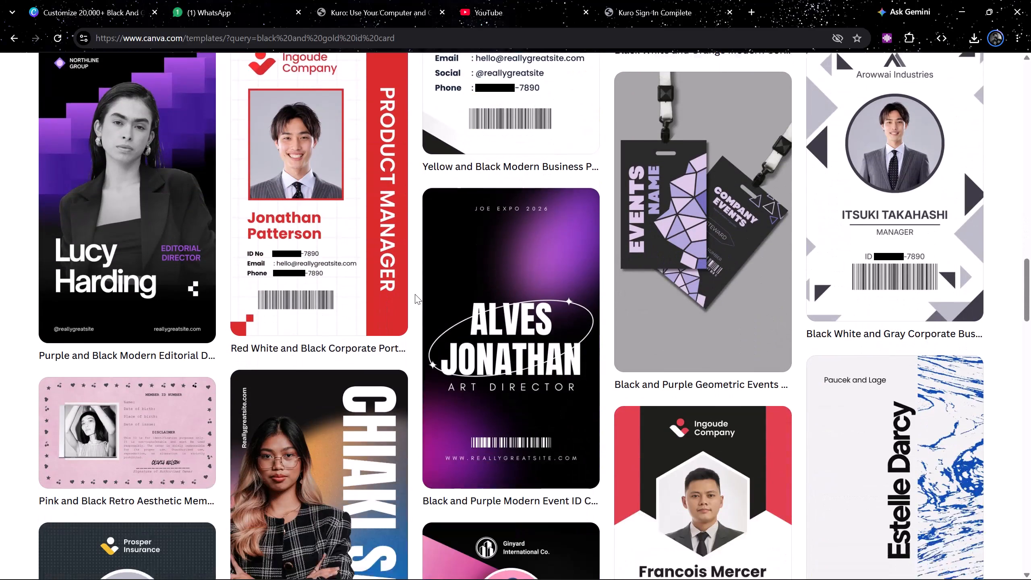
Return to the Yellow and Black Modern Business Portrait ID Card in the template gallery and open its details page.
scroll(415, 294, down, 2)
scroll(415, 294, up, 4)
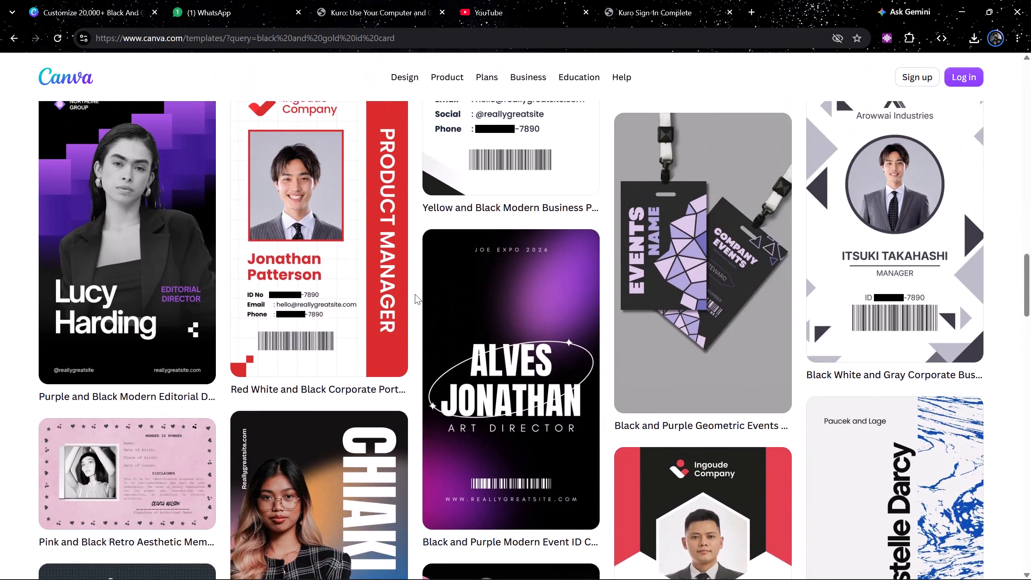
scroll(415, 294, up, 6)
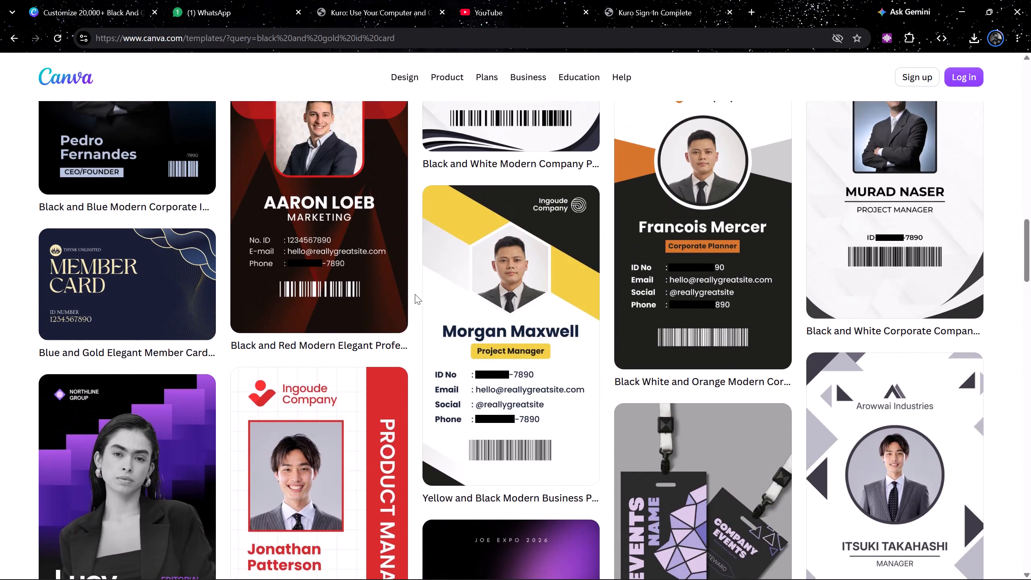
click(533, 299)
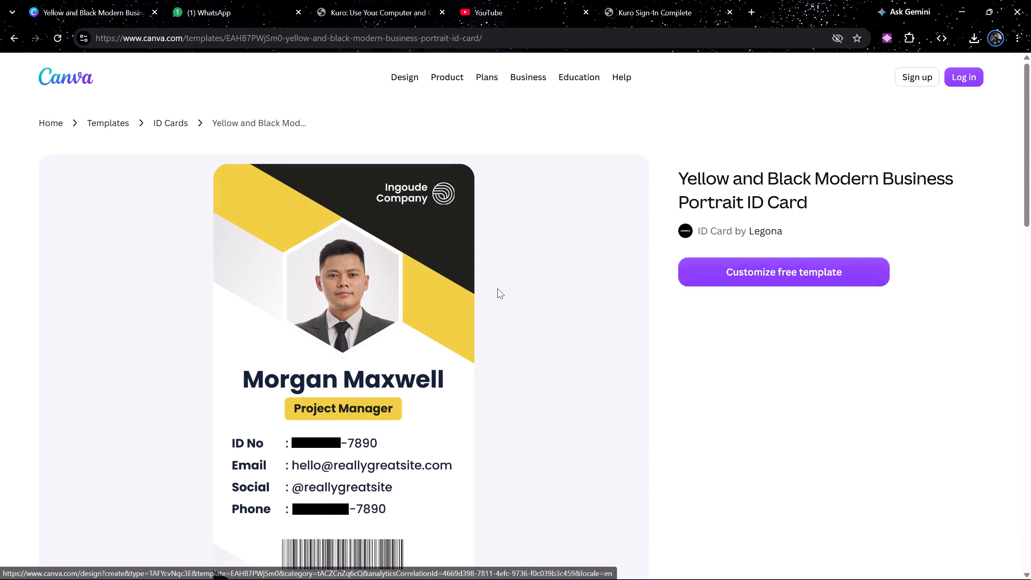
Review the yellow and black ID card's preview and start customizing it as a free template.
scroll(497, 288, down, 2)
scroll(497, 288, up, 2)
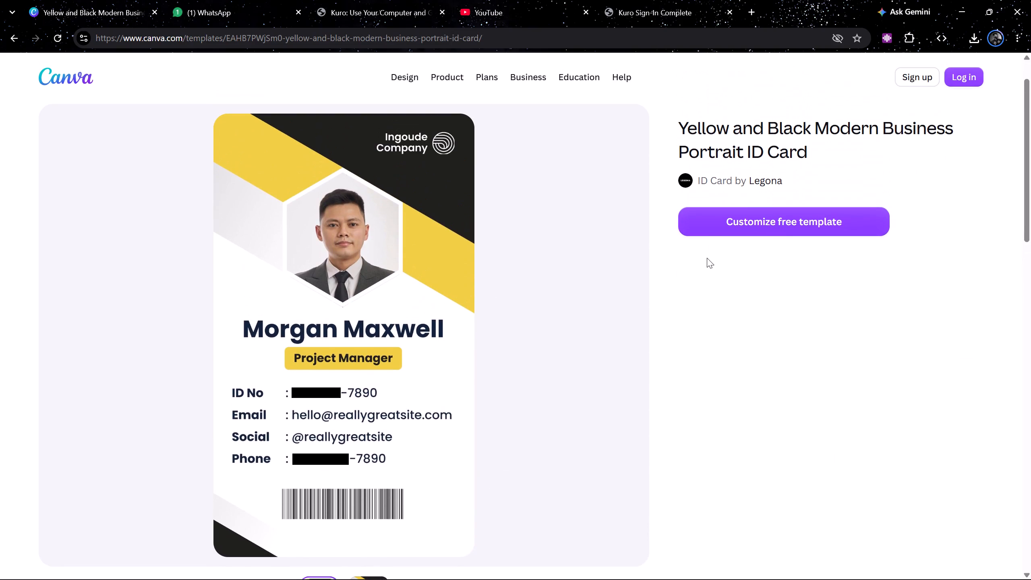
click(782, 227)
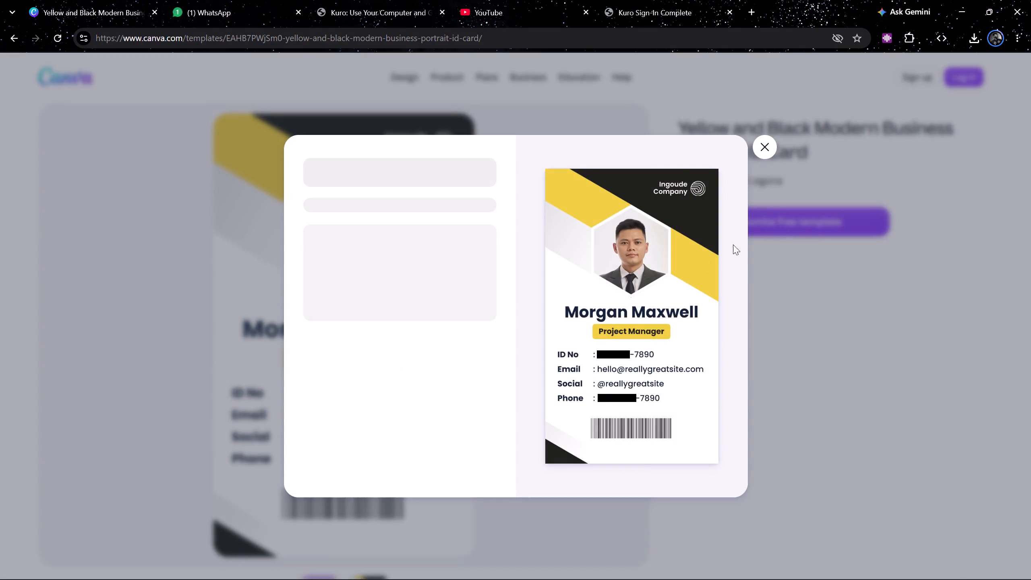
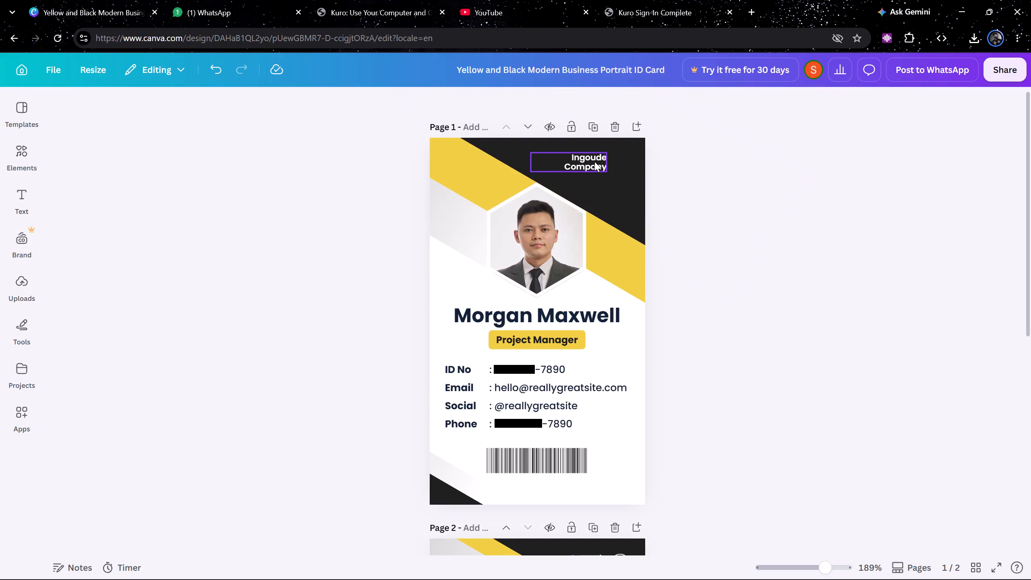
Nudge the "Ingoude Company" text on page 1 leftward within the black header area of the card.
click(594, 162)
key(Left)
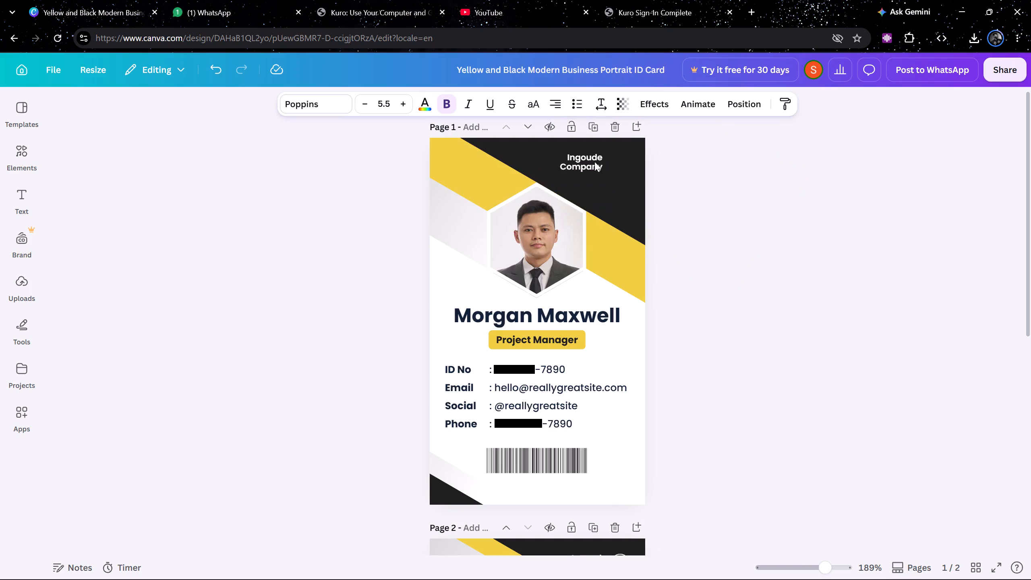
key(Left)
key(Left)
key(Left)
key(Left)
key(Left)
key(Left)
key(Left)
key(Left)
key(Left)
key(Left)
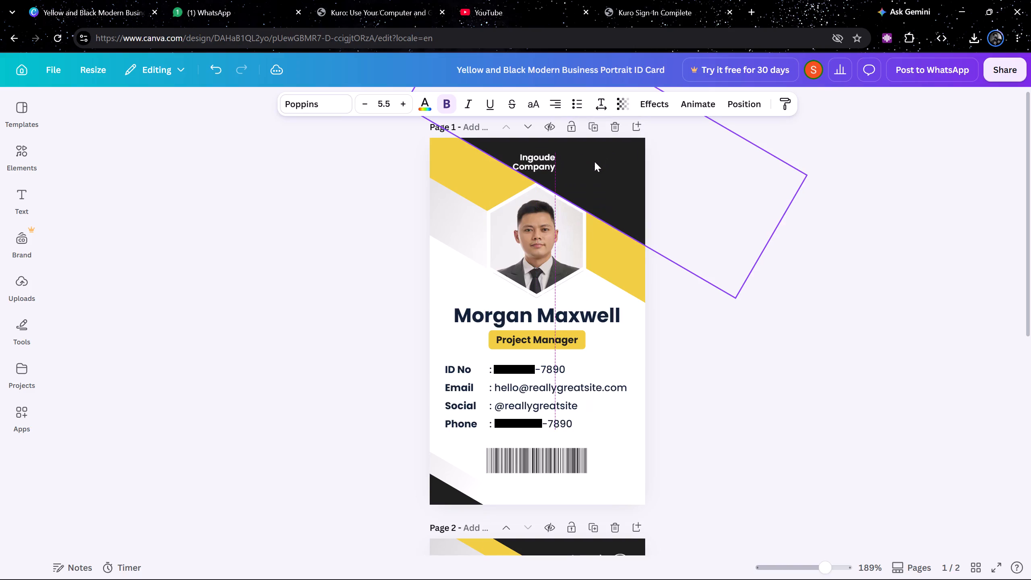
Fine-tune the horizontal position of the "Ingoude Company" text on page 1, nudging it slightly rightward in the card header.
key(Left)
key(Right)
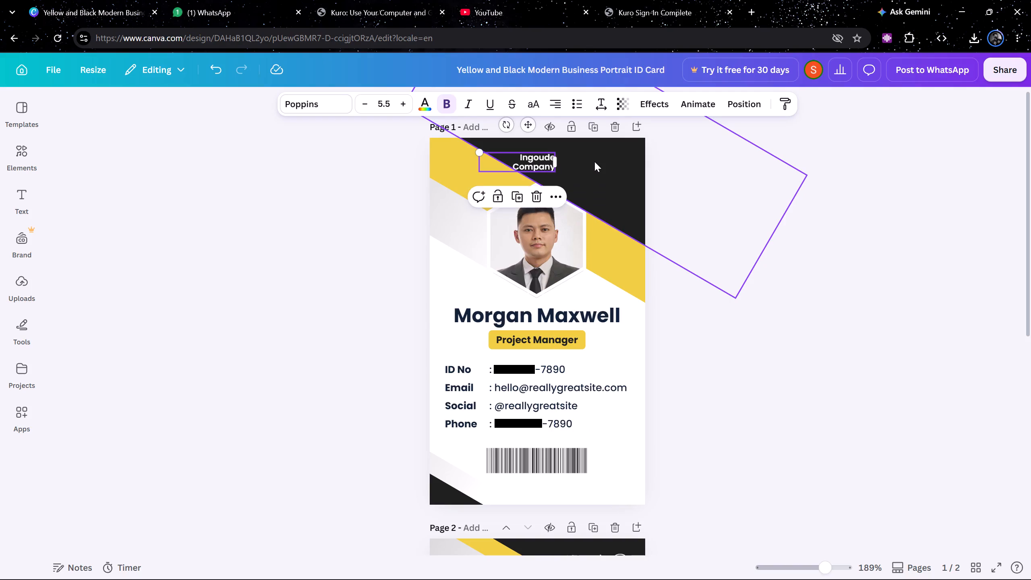
key(Right)
Replace the "Ingoude Company" text in the page 1 header with "Uni2unKnown".
double_click(542, 162)
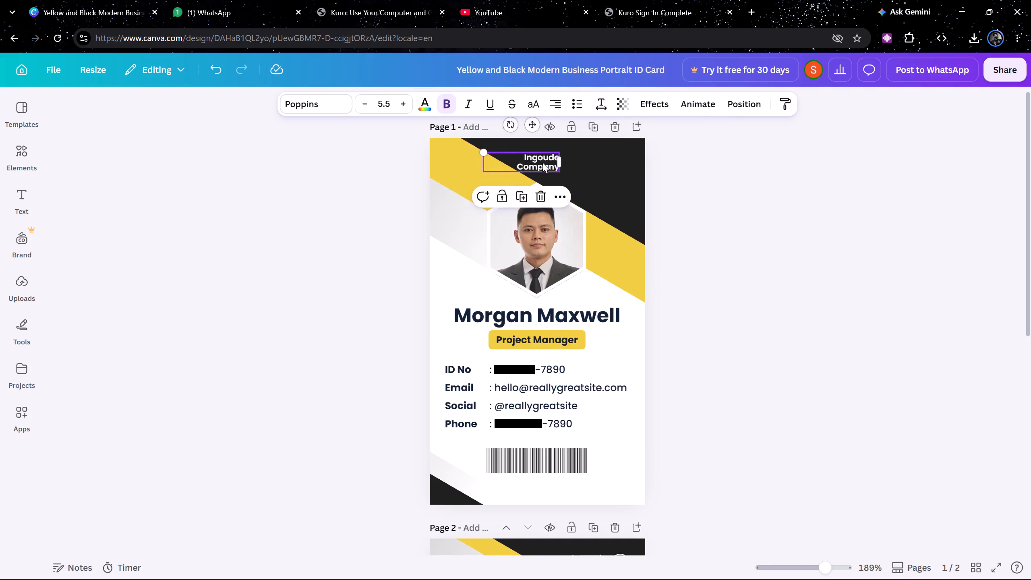
key(BackSpace)
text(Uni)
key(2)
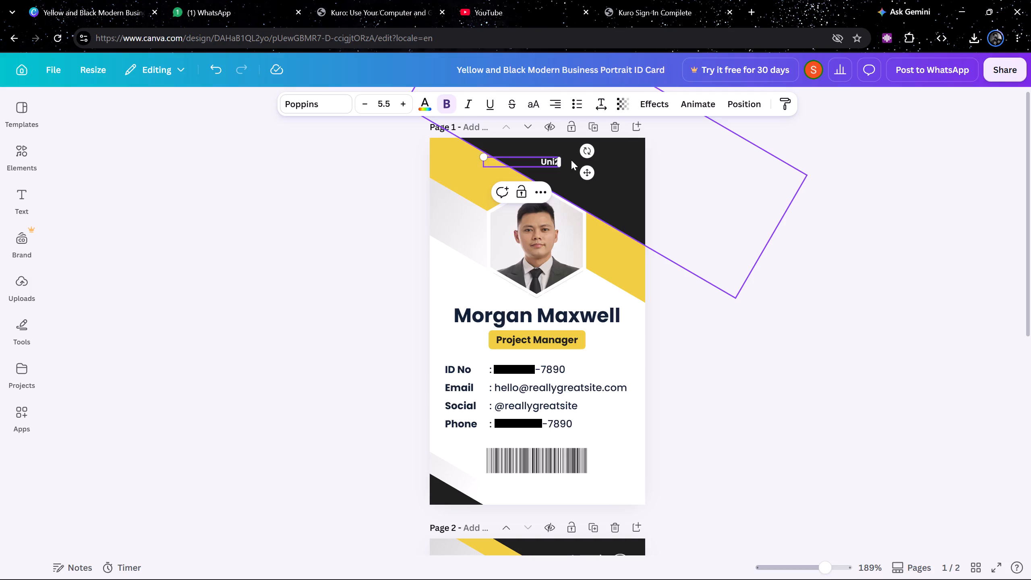
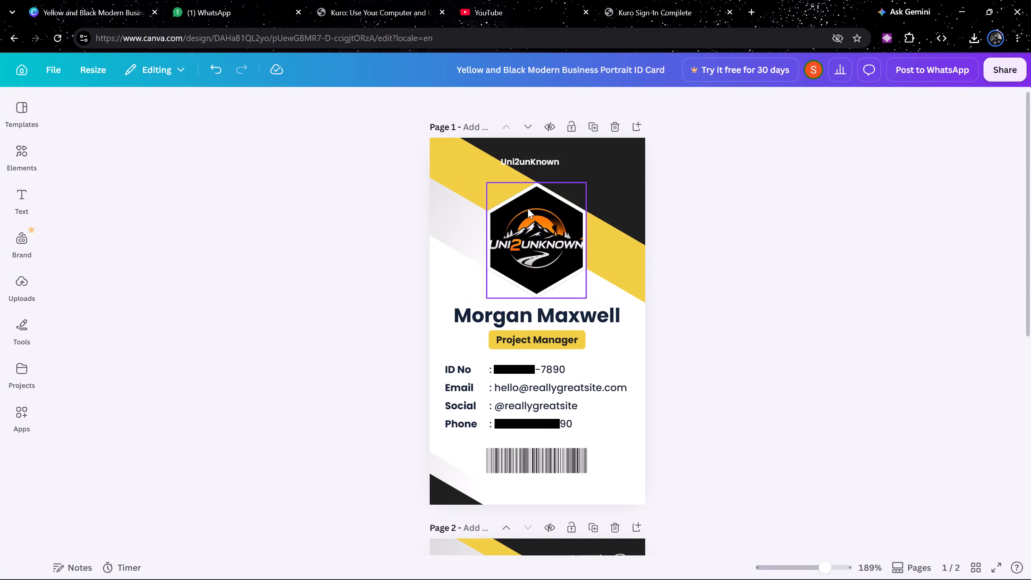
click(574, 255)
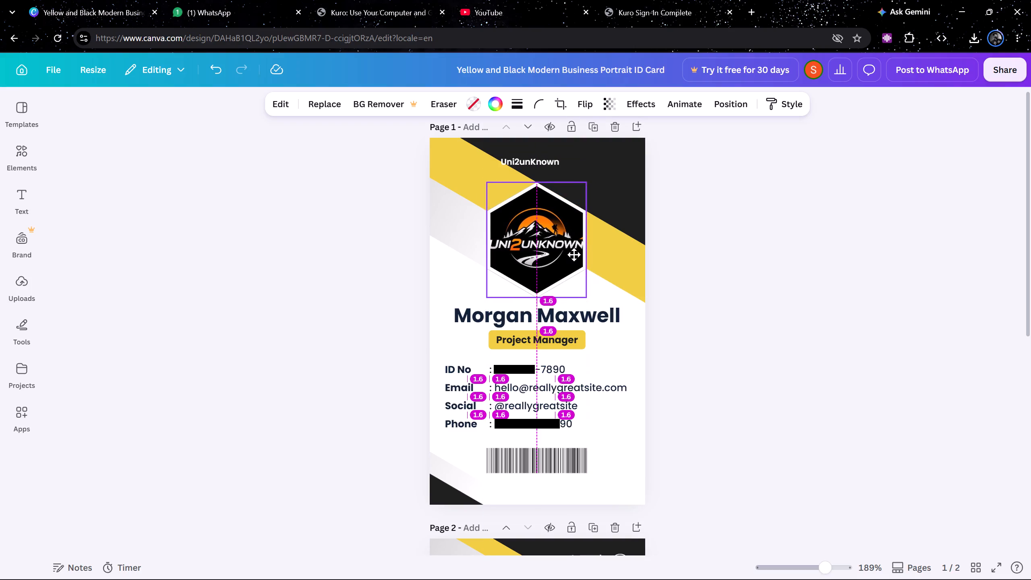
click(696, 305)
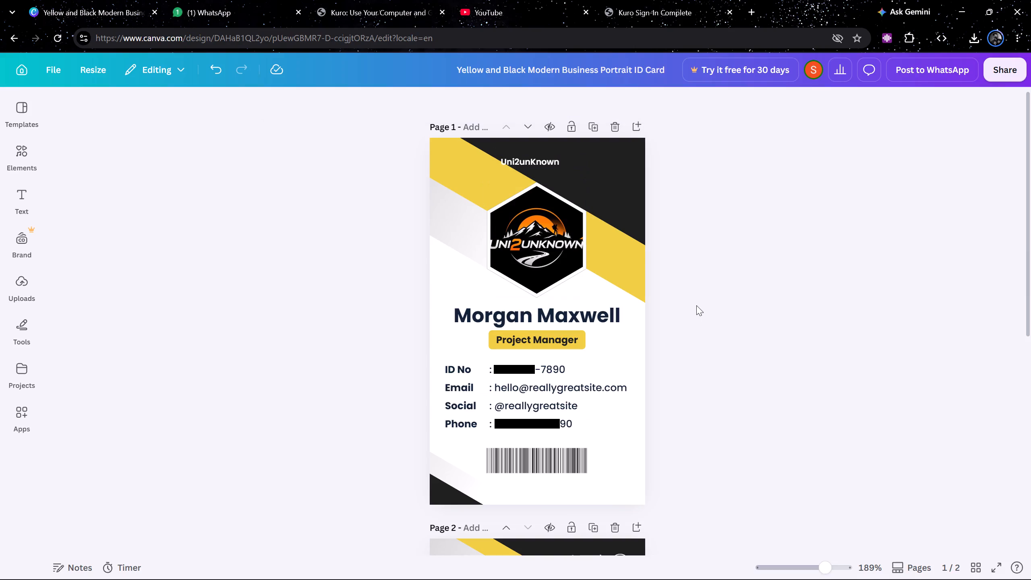
Move the "Uni2unKnown" company name on page 1 off the yellow stripe into the black upper-right corner of the card.
click(546, 162)
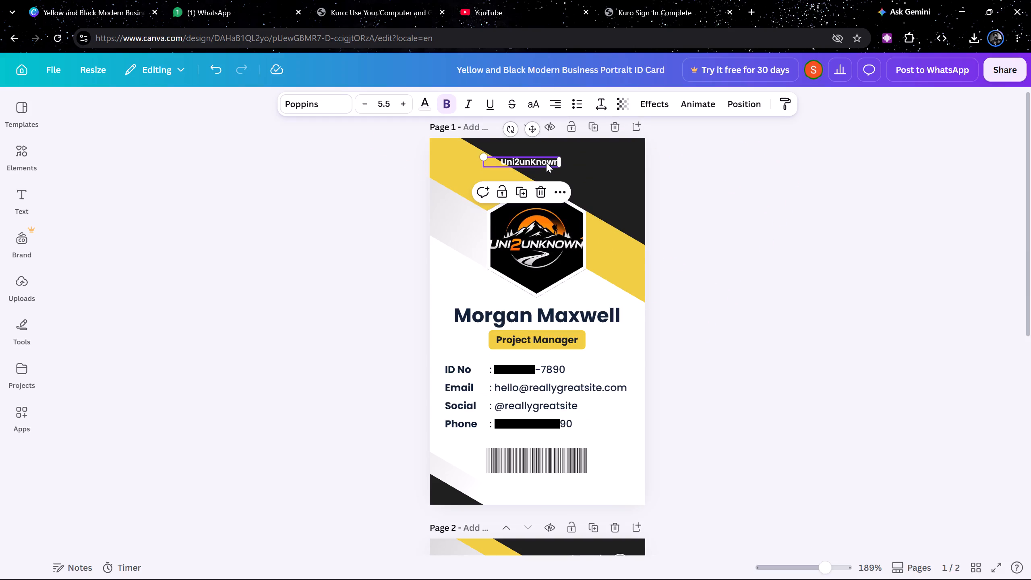
drag(547, 161, 609, 153)
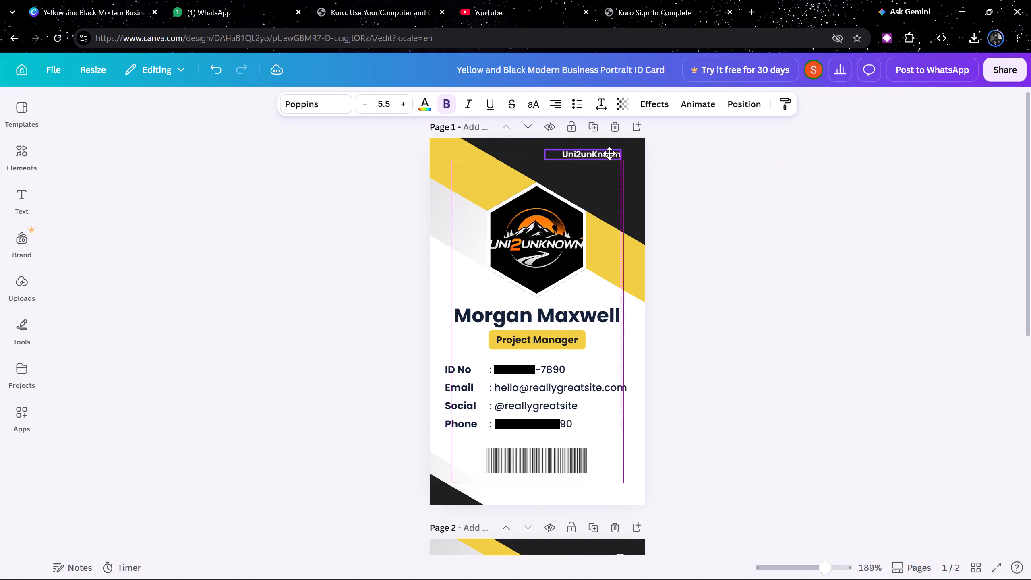
drag(609, 153, 615, 150)
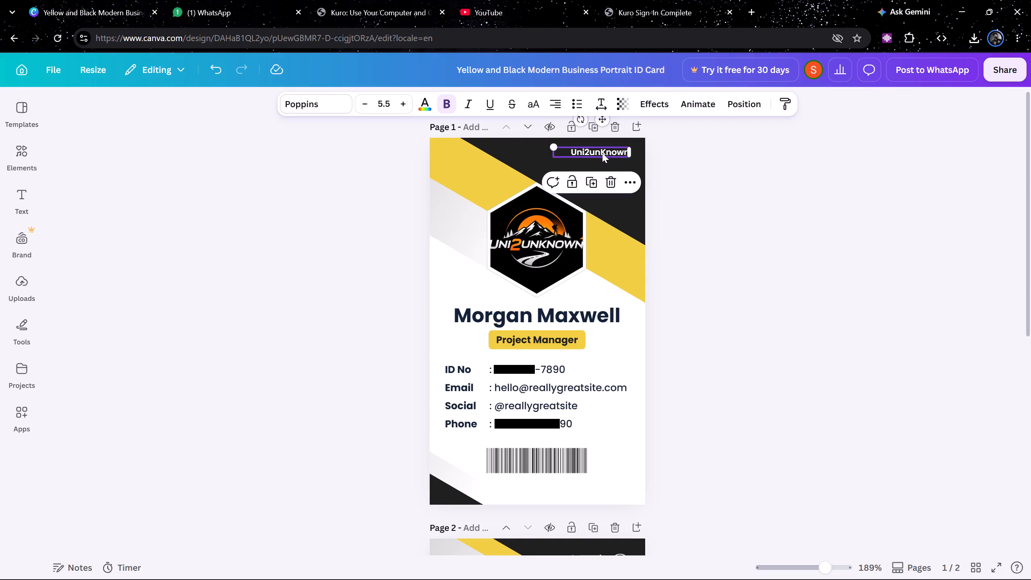
drag(623, 154, 626, 162)
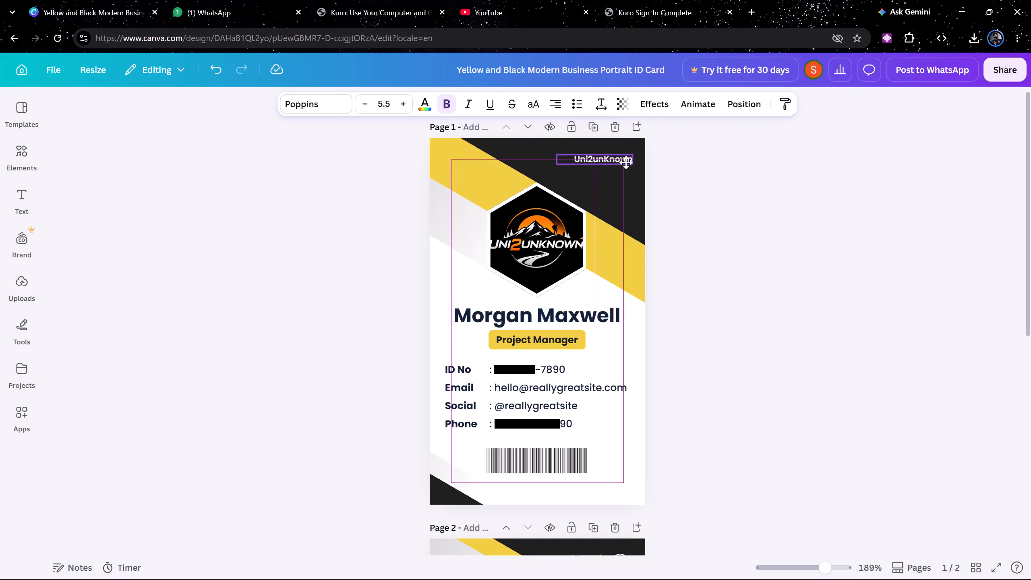
drag(626, 162, 627, 162)
click(712, 218)
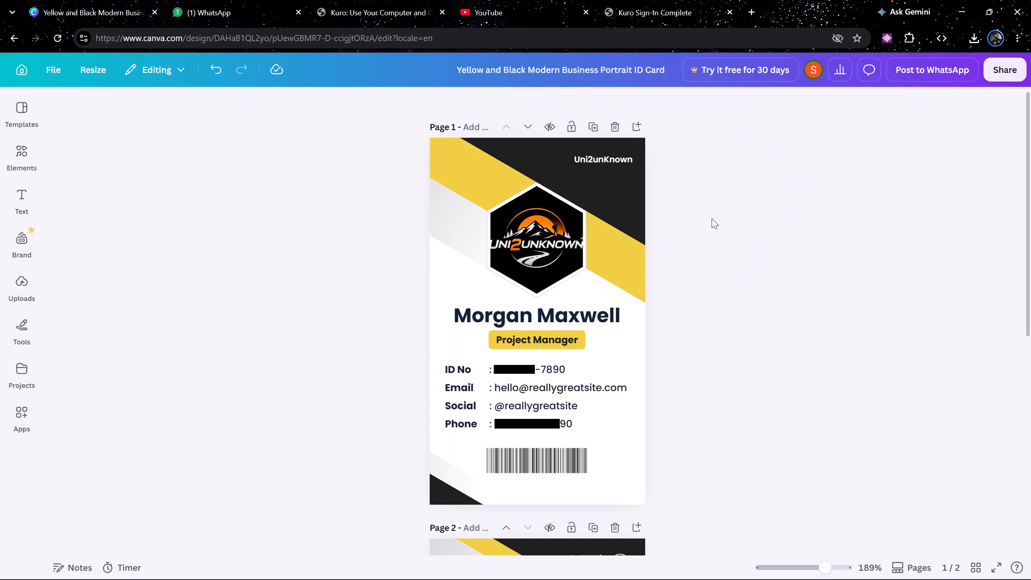
Replace the "Project Manager" job title on page 1 with a new title starting with "St".
click(564, 338)
key(Left)
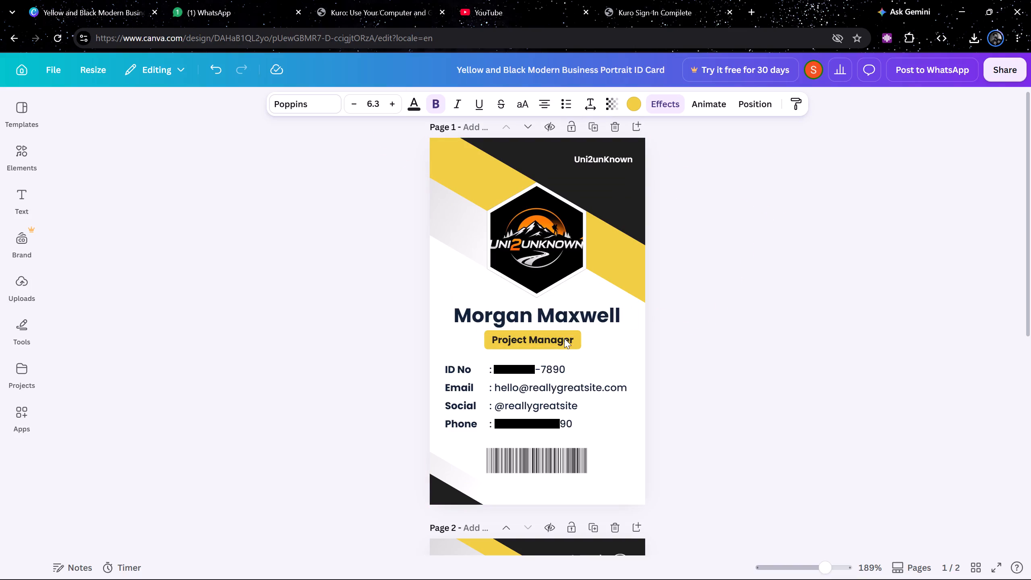
key(Right)
click(552, 338)
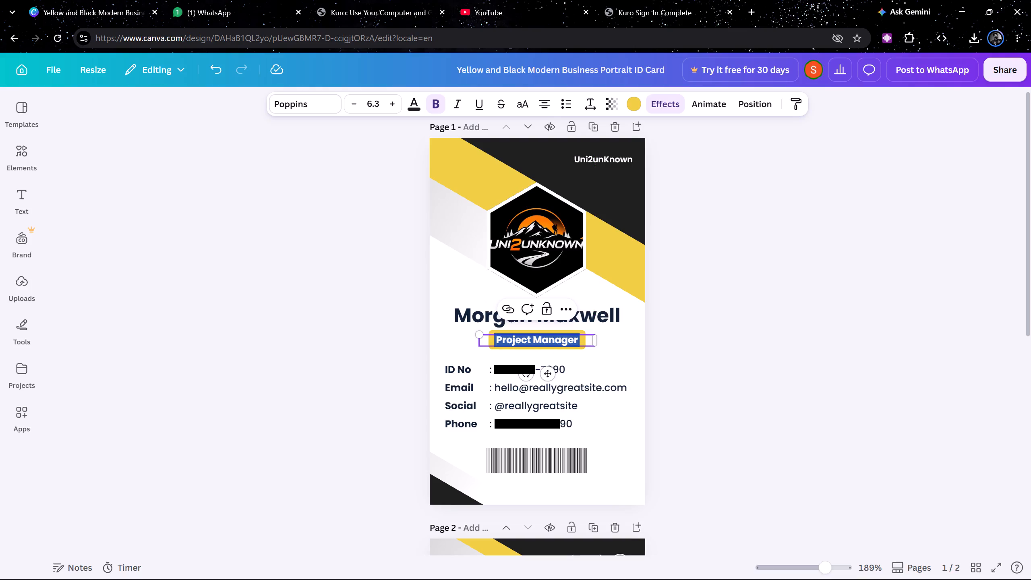
key(BackSpace)
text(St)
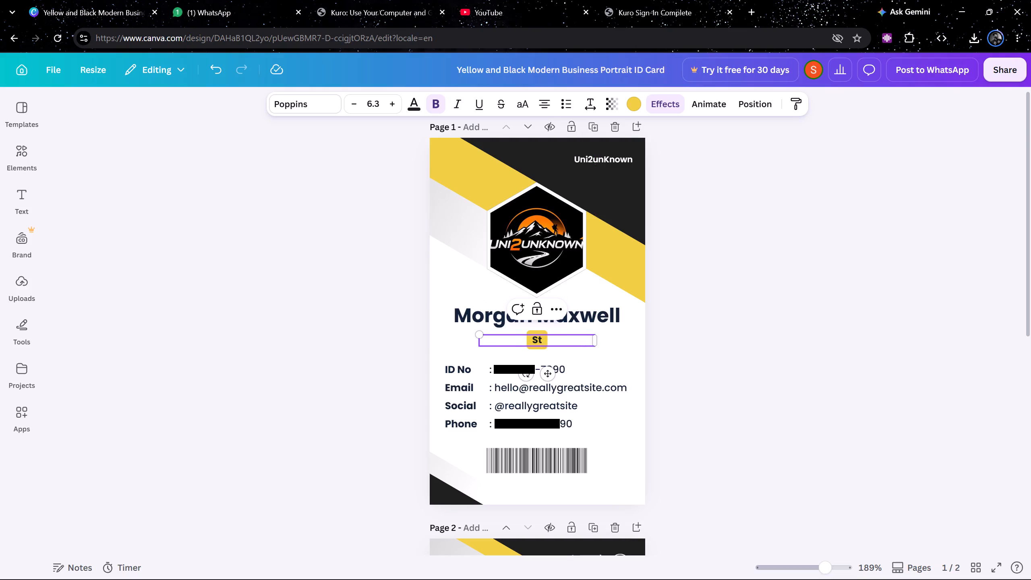
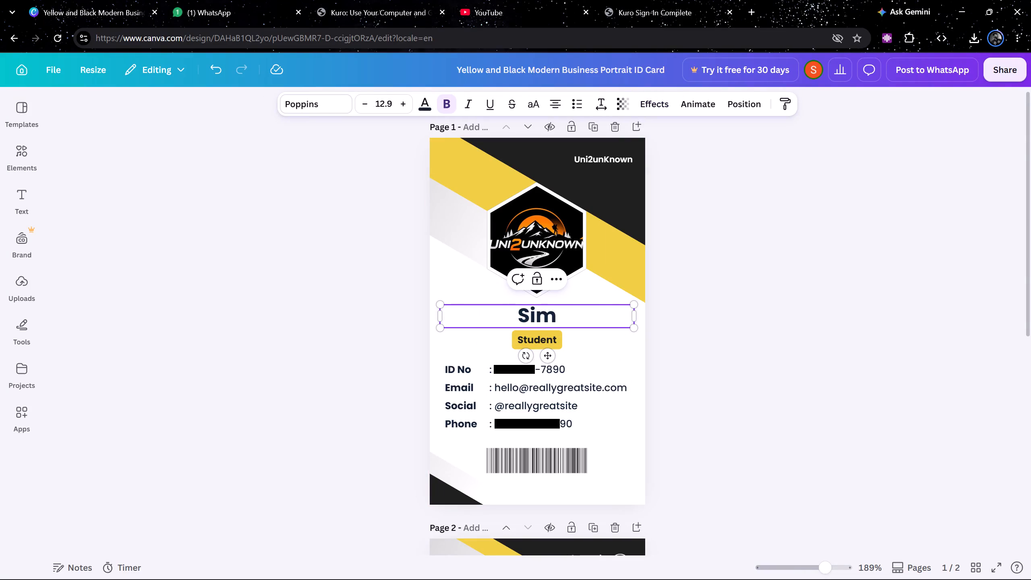
Complete the name heading above the "Student" title on page 1 with the cardholder's full name.
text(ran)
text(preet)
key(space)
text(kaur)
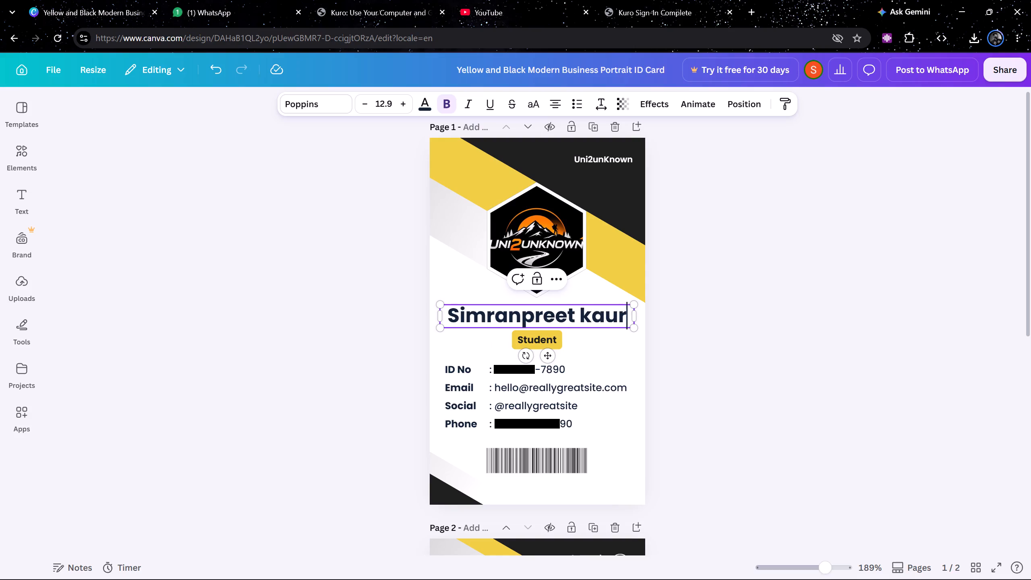
Switch to the image viewer window showing the Uni2unKnown logo picture.
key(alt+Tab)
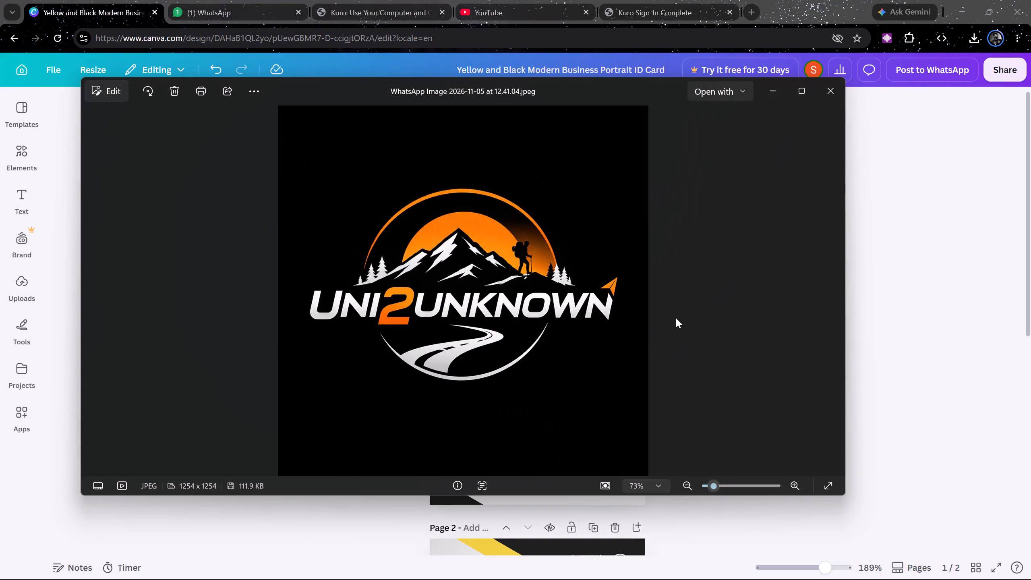
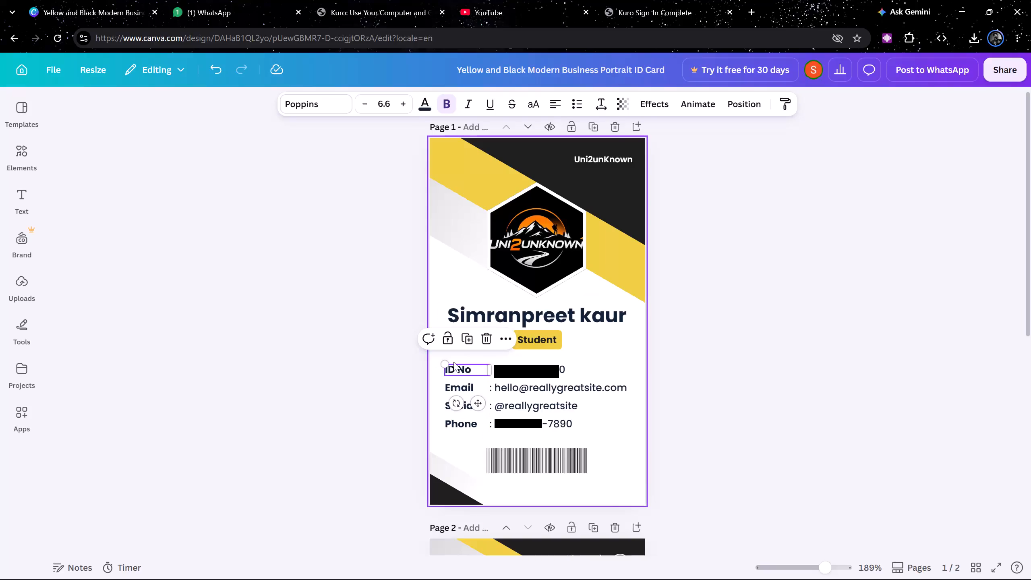
Rename the "ID No" label on page 1 of the card as "Reg No".
double_click(454, 366)
key(Left)
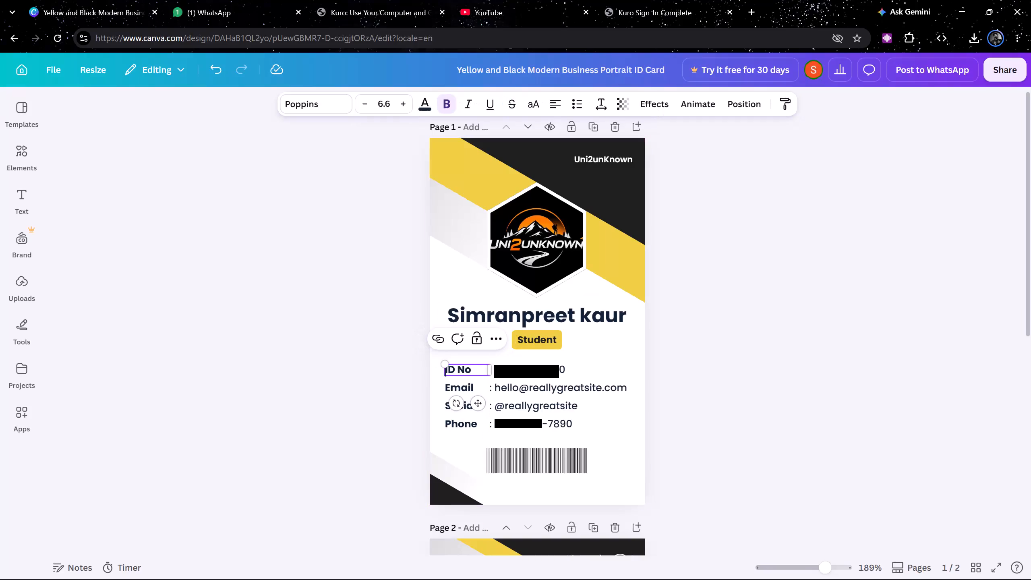
key(Right)
key(Right)
key(BackSpace)
key(BackSpace)
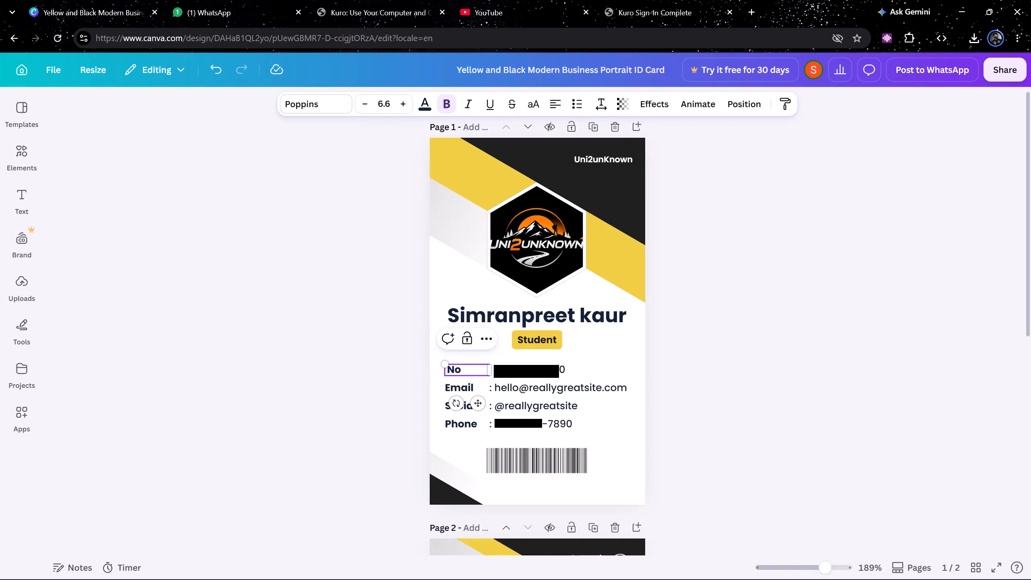
text(Re)
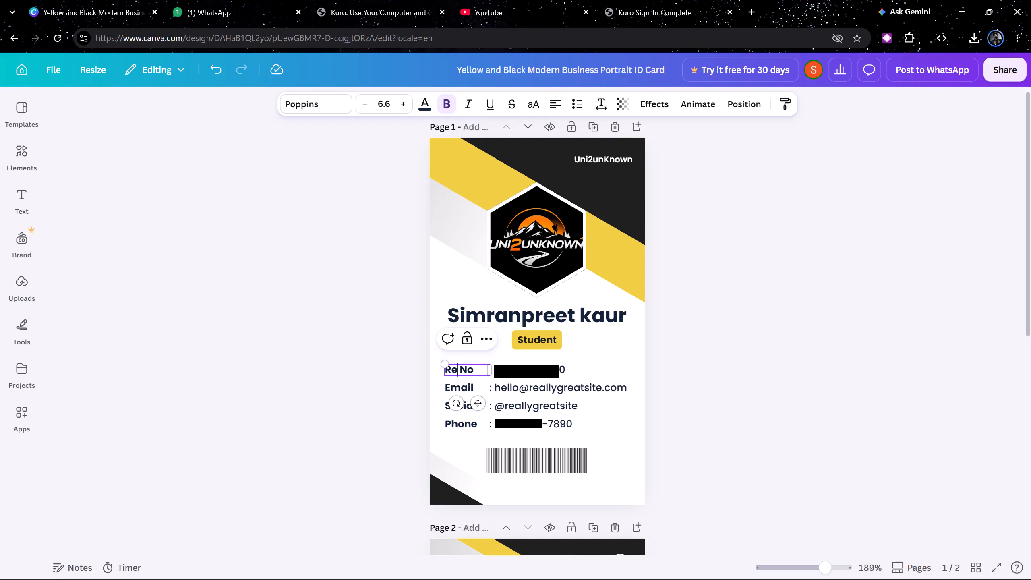
key(g)
key(Right)
key(Right)
key(Right)
key(Right)
key(Right)
key(Right)
key(Right)
key(Right)
key(Right)
key(Right)
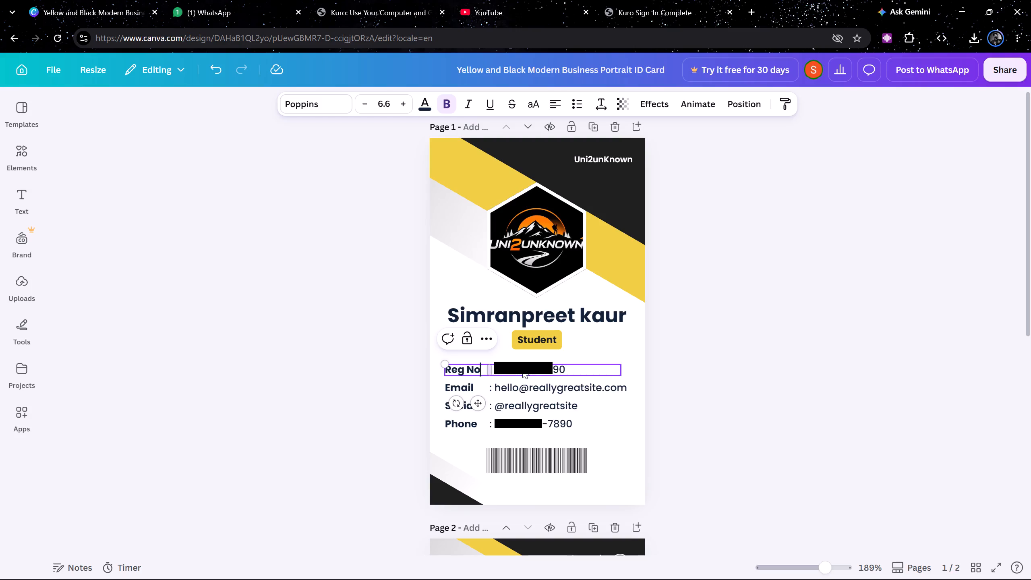
Delete the last nine characters of the placeholder number beside the "Reg No" label.
double_click(523, 369)
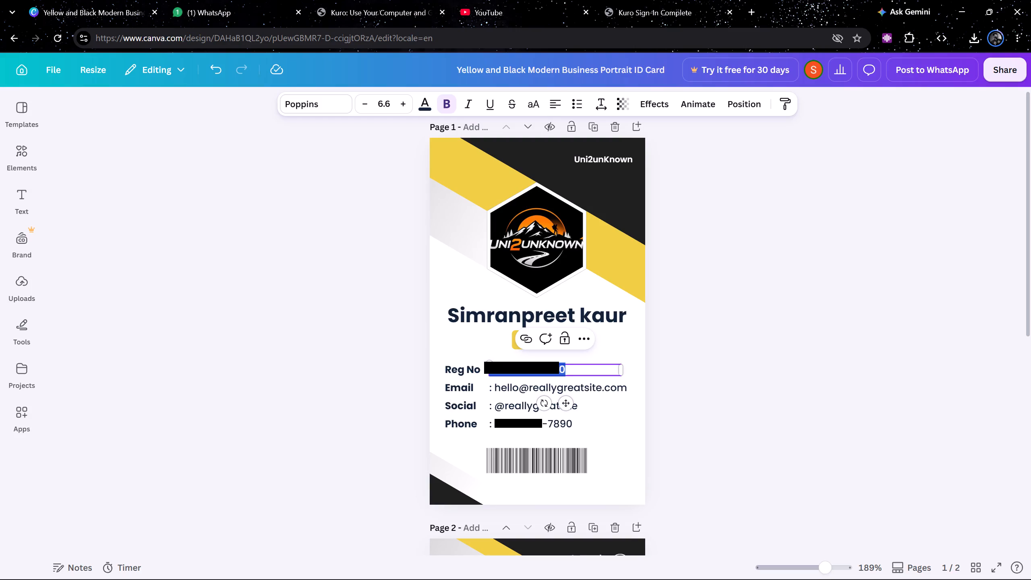
key(Right)
key(BackSpace)
key(BackSpace)
key(BackSpace)
key(BackSpace)
key(BackSpace)
key(BackSpace)
key(BackSpace)
key(BackSpace)
key(BackSpace)
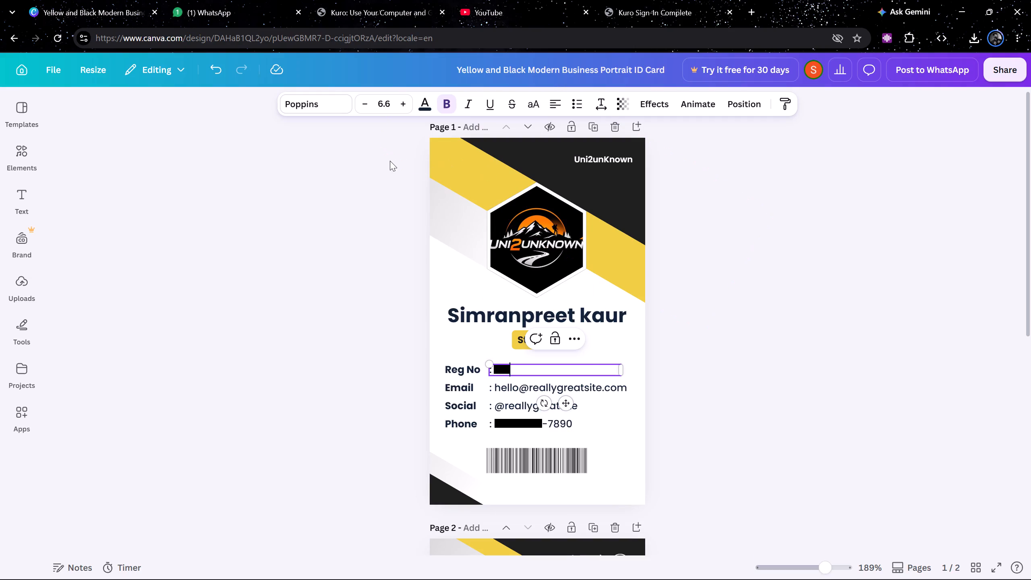
Capitalise the second u and the first and last n of "unKnown" in page 1's company name, giving "Uni2UNKnowN".
click(608, 156)
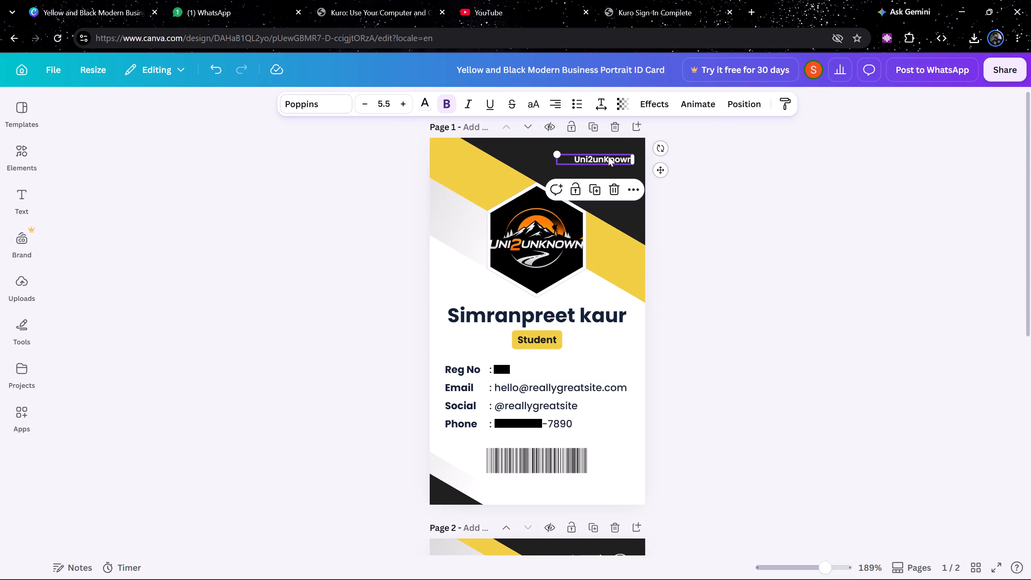
double_click(608, 156)
key(Left)
key(Left)
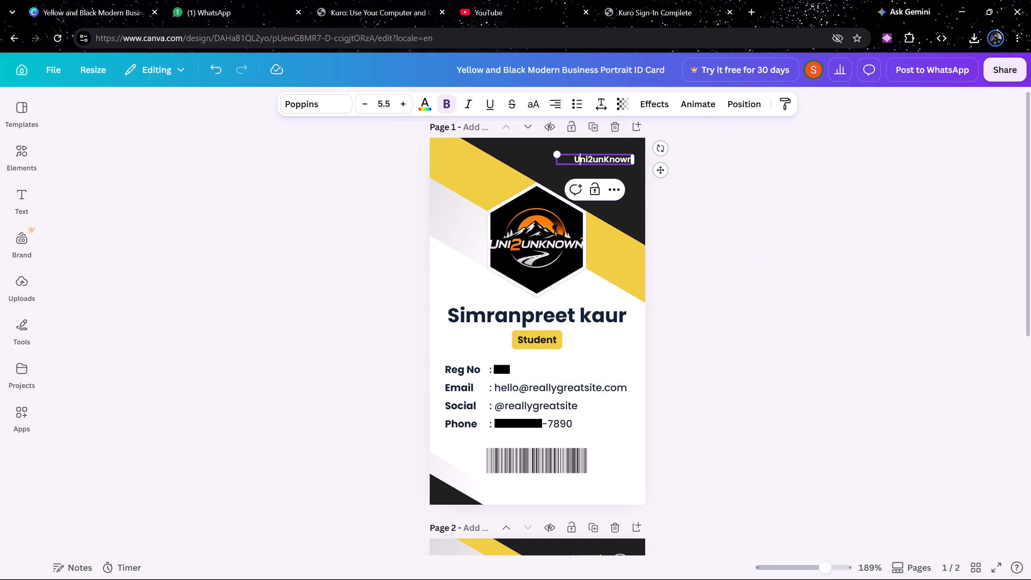
key(Right)
key(Right)
key(Right)
key(Right)
key(Right)
key(BackSpace)
key(shift+u)
key(Right)
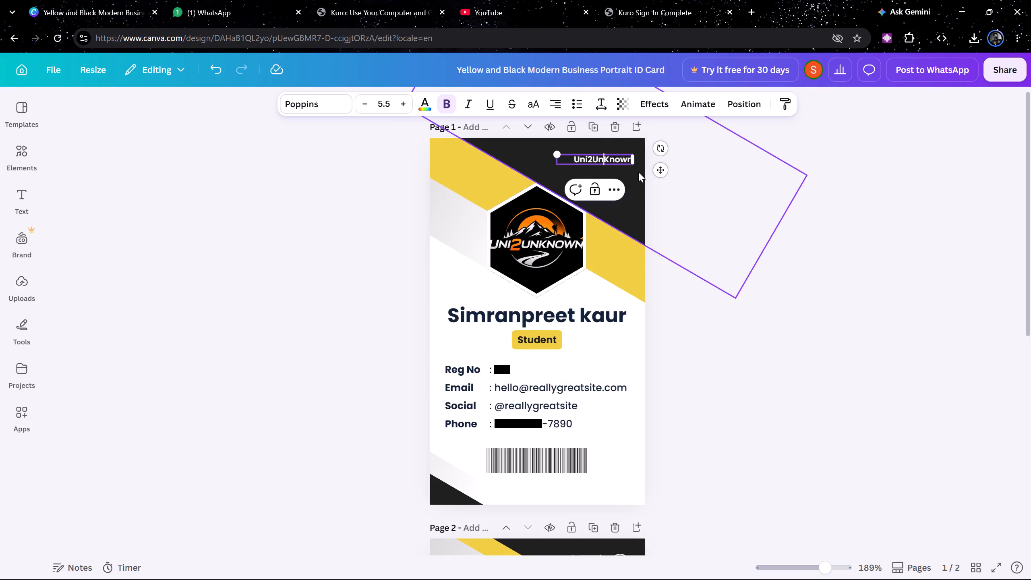
key(BackSpace)
key(shift+n)
key(Right)
key(Right)
key(Right)
key(Right)
key(Right)
key(BackSpace)
key(shift+n)
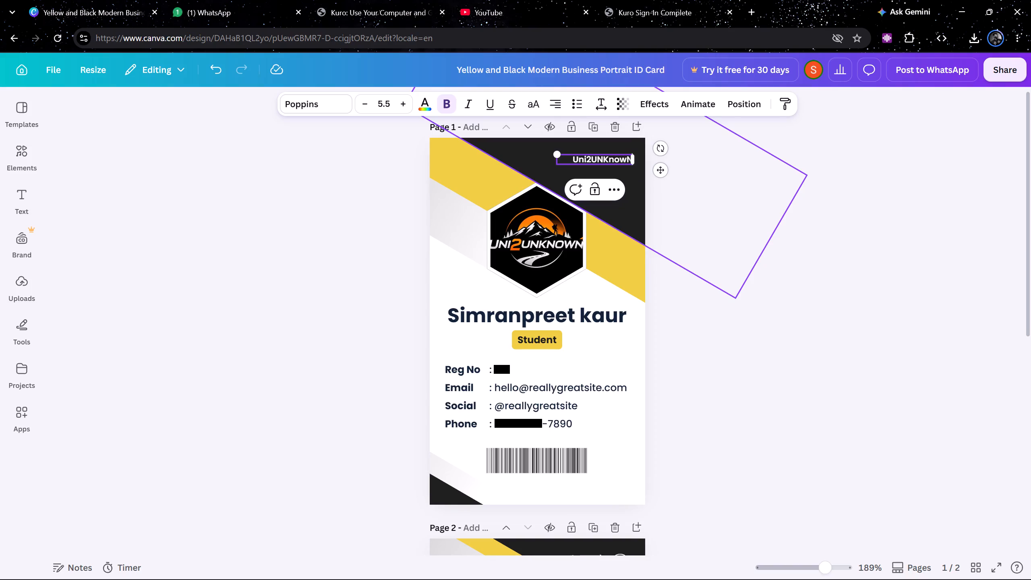
Replace the lowercase "now" in page 1's company name with "NOW", giving "Uni2UNKNOWN".
key(Left)
key(Left)
key(Right)
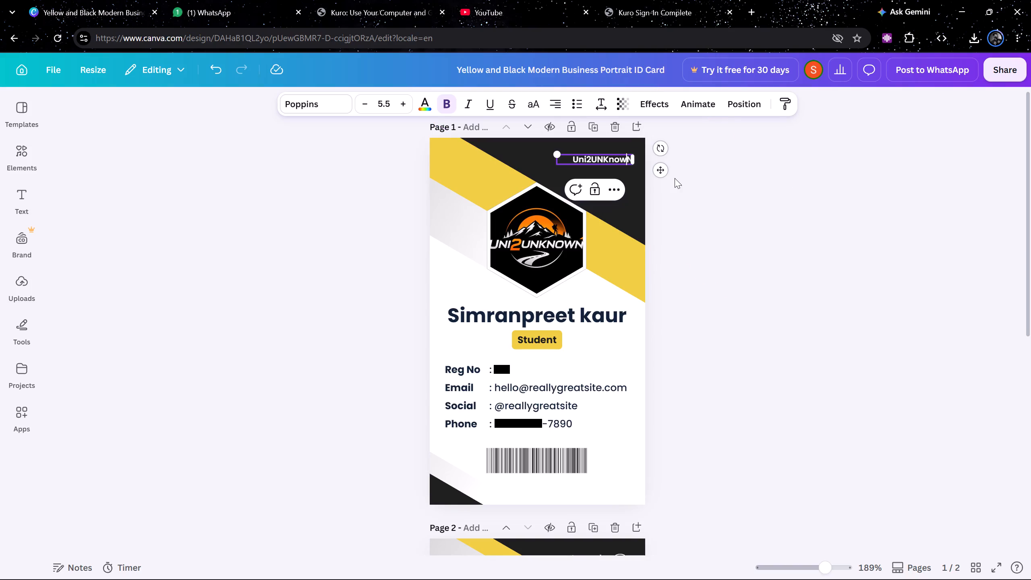
key(BackSpace)
key(BackSpace)
key(BackSpace)
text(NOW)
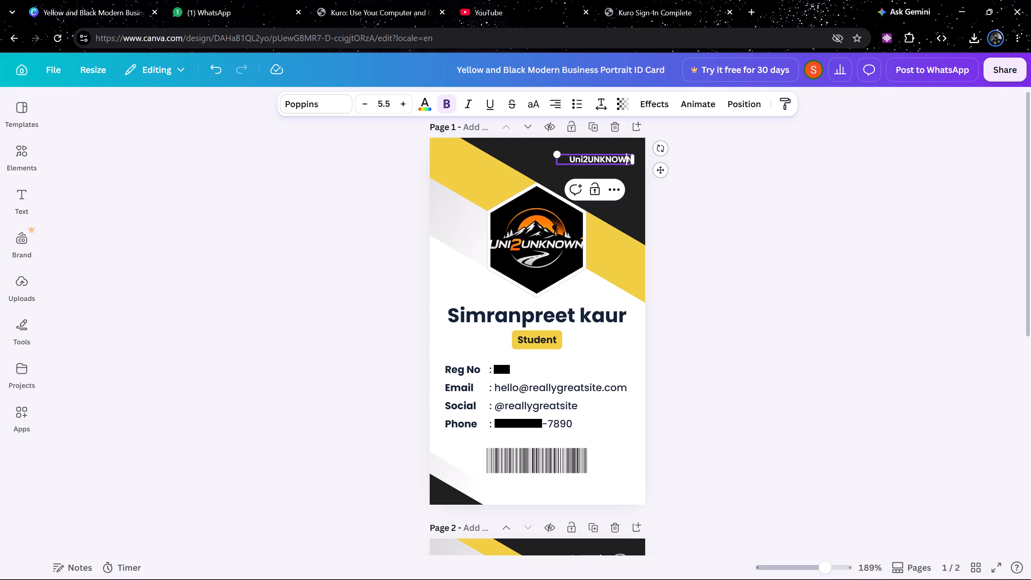
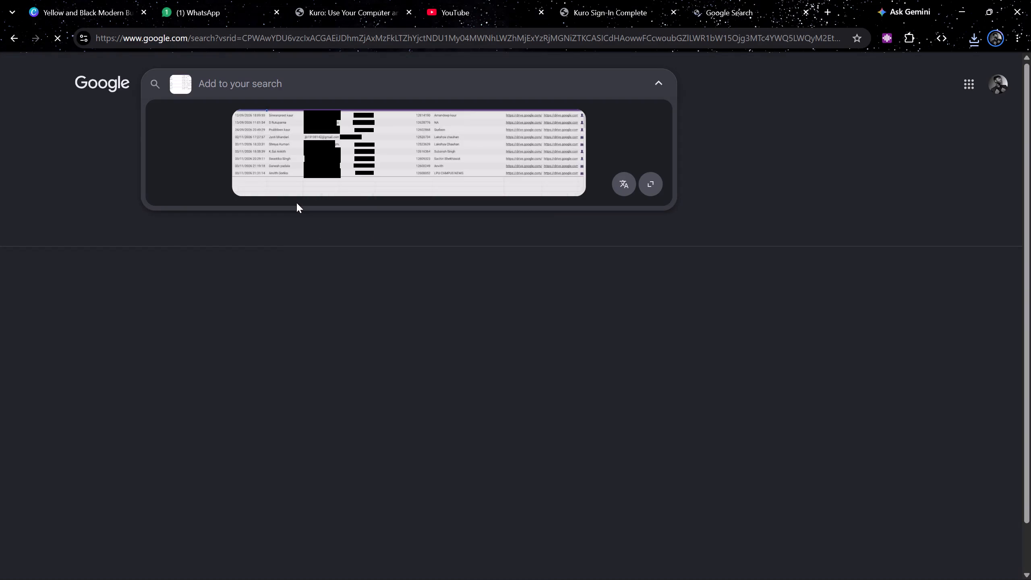
Enlarge the spreadsheet image in the Google image search to examine the student registration details.
double_click(480, 143)
click(651, 186)
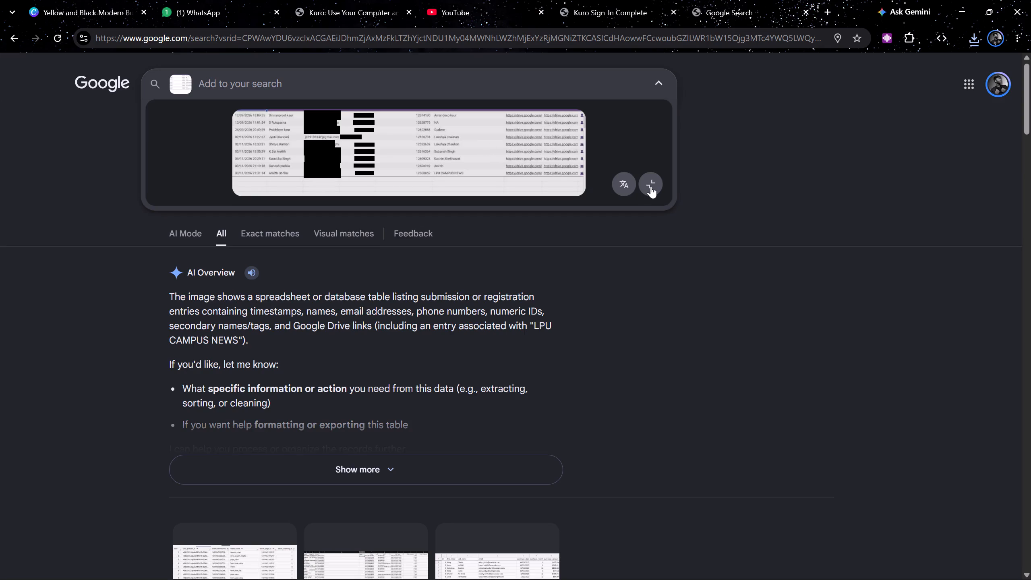
Copy the first-row student's registration number from the spreadsheet image in Google Search into the "Reg No" field on page 1 of the Canva card.
double_click(425, 266)
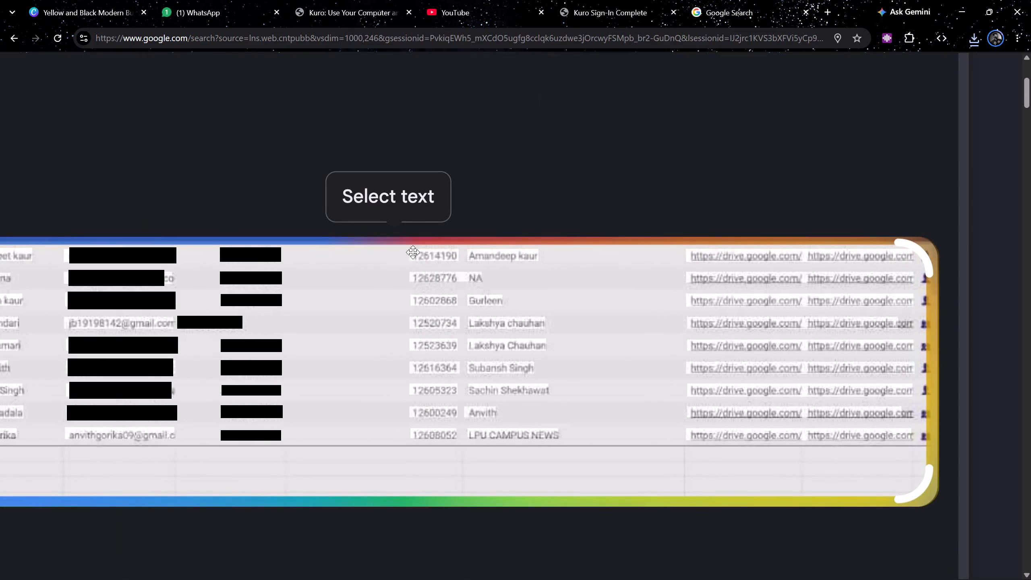
click(423, 253)
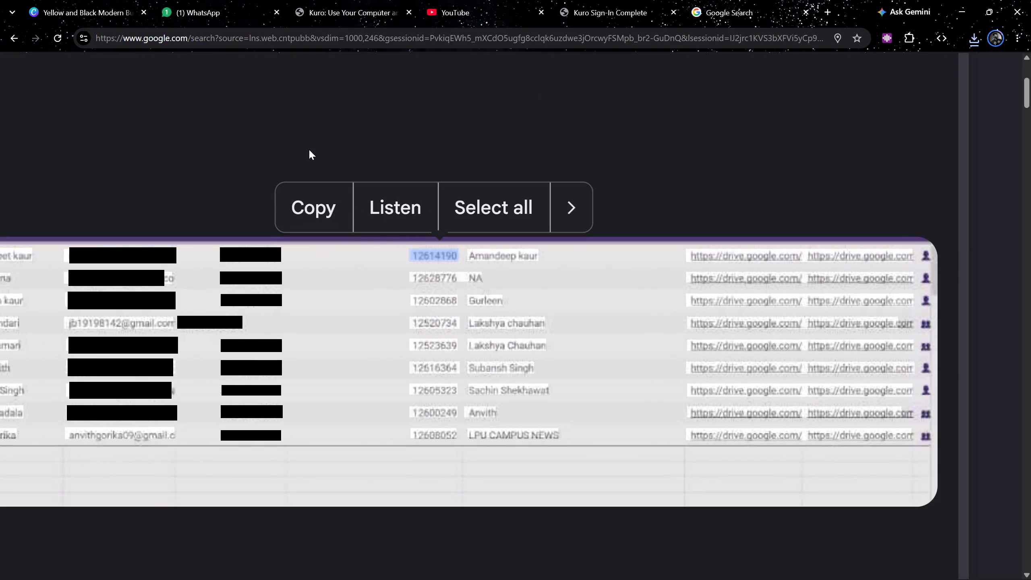
click(119, 2)
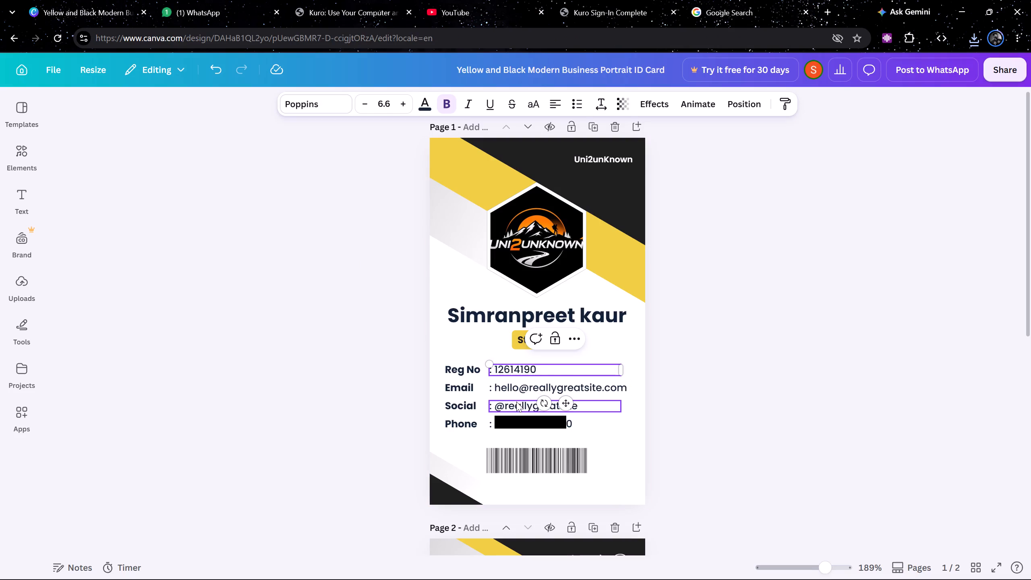
click(470, 405)
key(BackSpace)
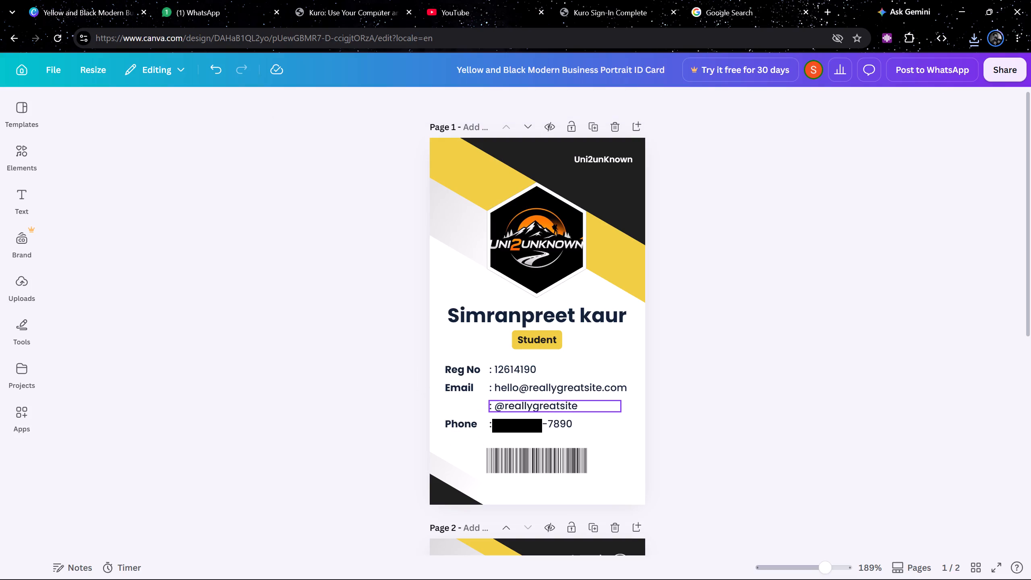
key(BackSpace)
key(BackSpace)
click(571, 404)
key(BackSpace)
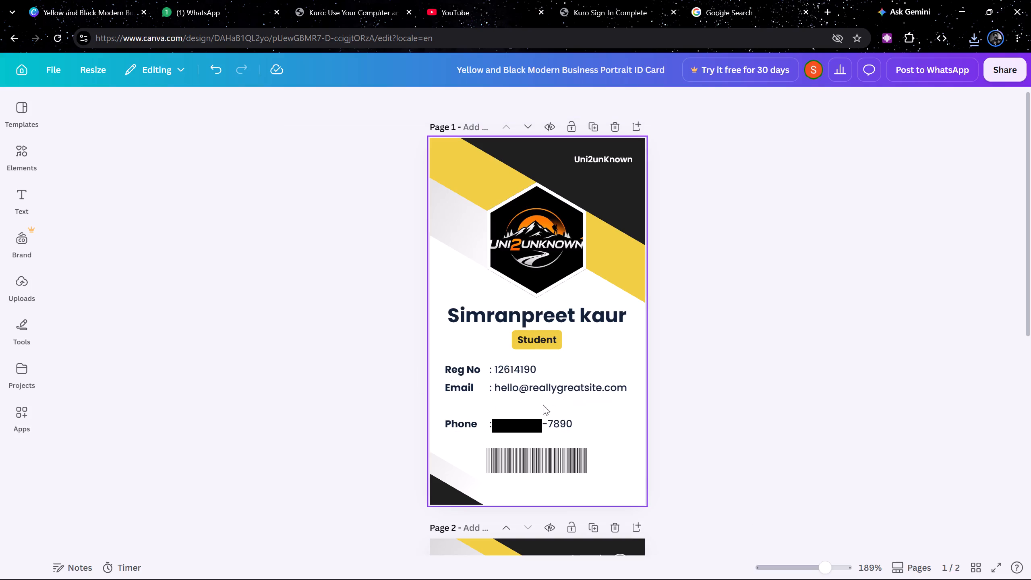
click(480, 399)
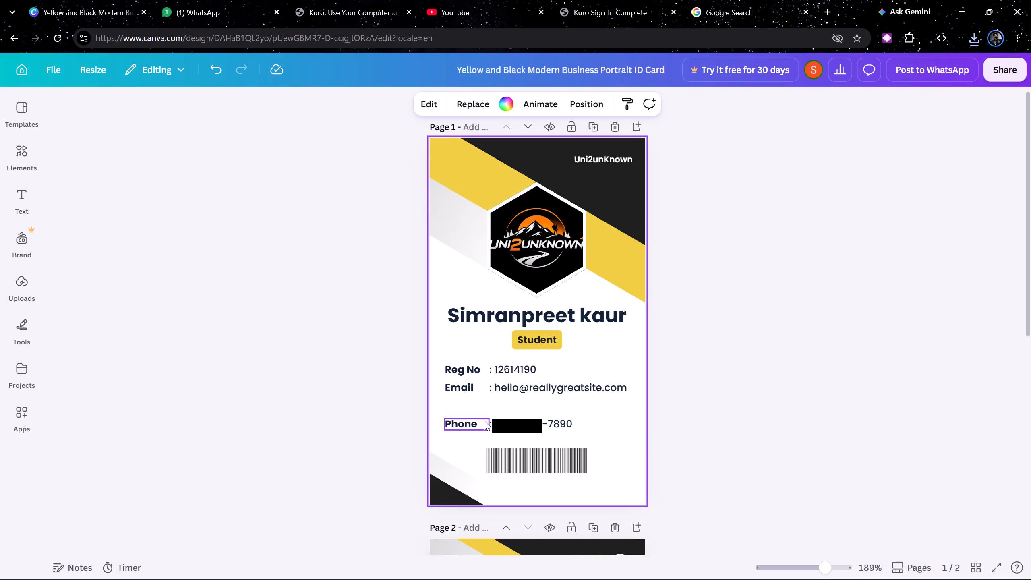
Move the "Phone" label and its number up into the empty row directly beneath the "Email" row, aligned with each other.
drag(480, 422, 480, 407)
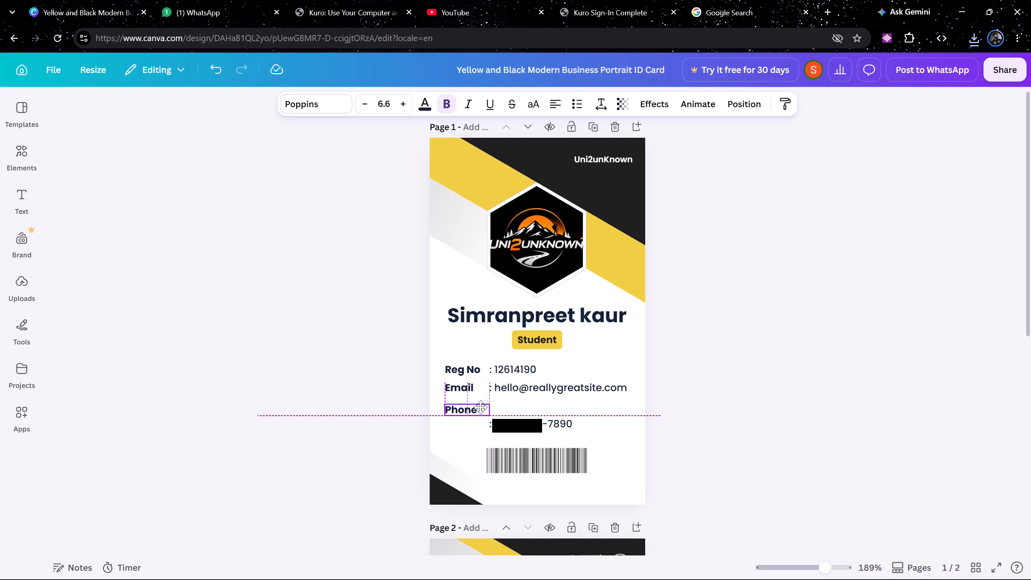
drag(480, 407, 480, 404)
drag(517, 421, 517, 405)
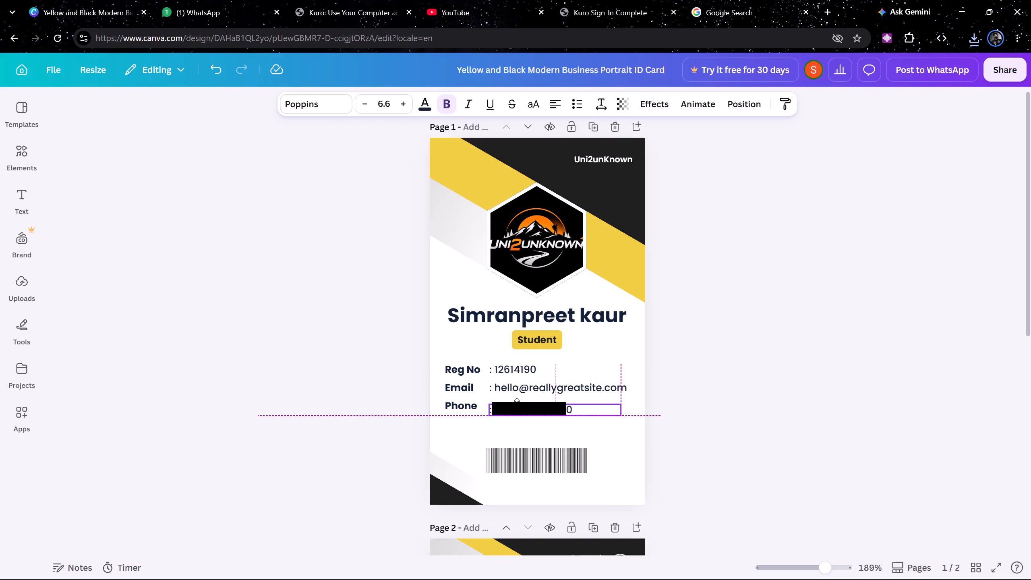
drag(517, 405, 517, 404)
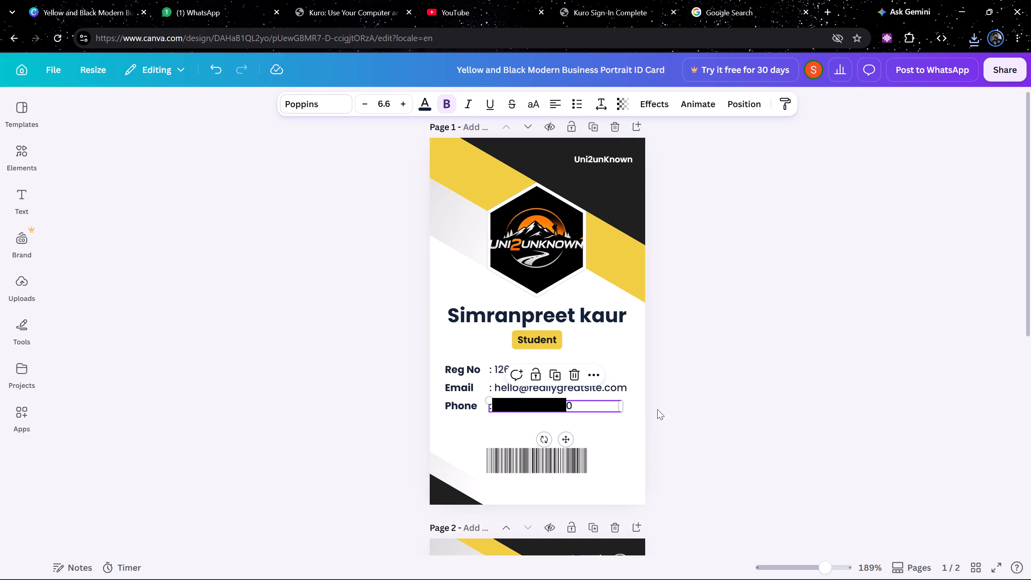
click(664, 410)
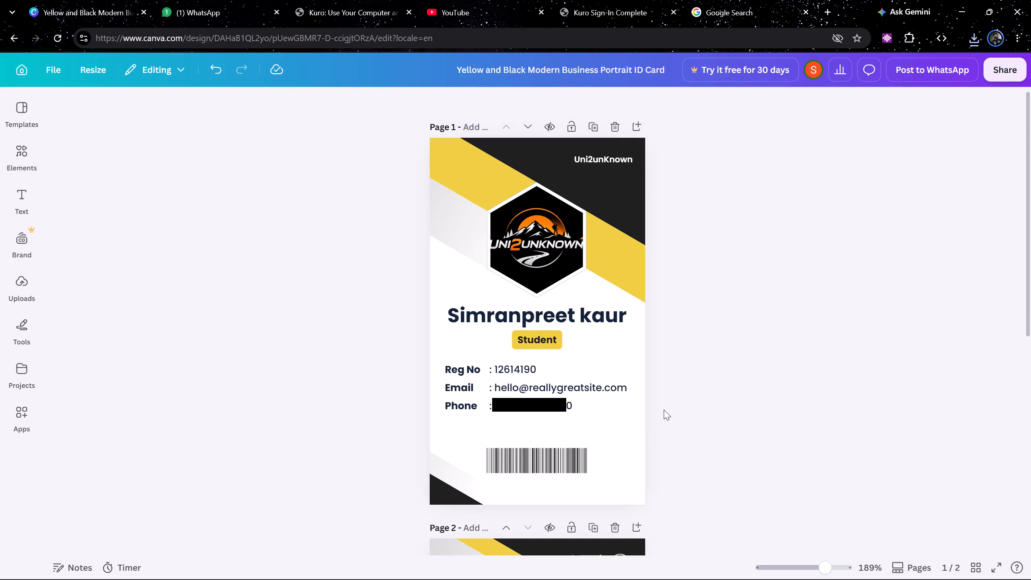
Replace the placeholder email on page 1 with the student's email address copied from the first row of the Google Search spreadsheet image.
double_click(560, 386)
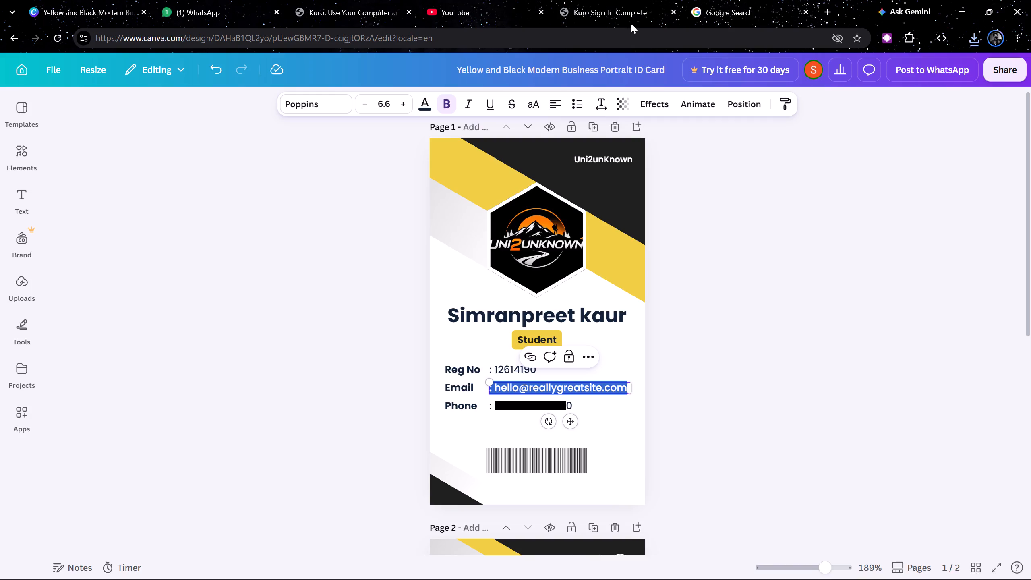
click(710, 10)
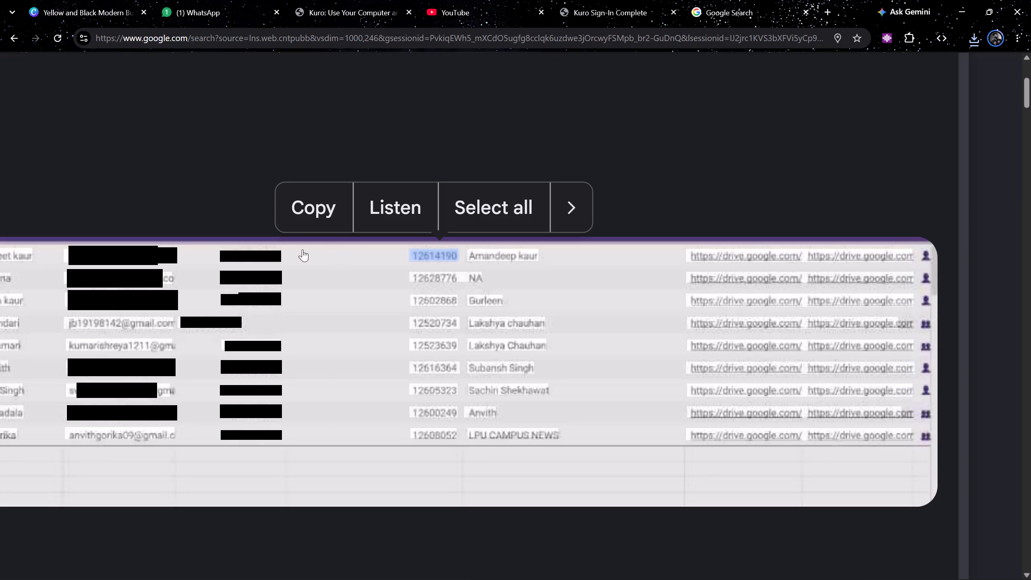
click(142, 254)
double_click(142, 254)
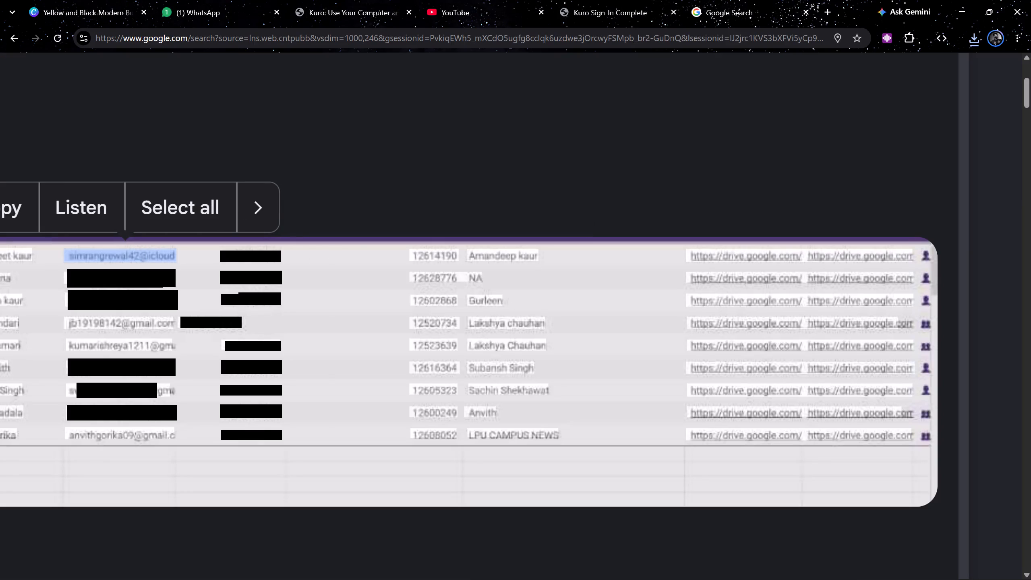
key(ctrl+c)
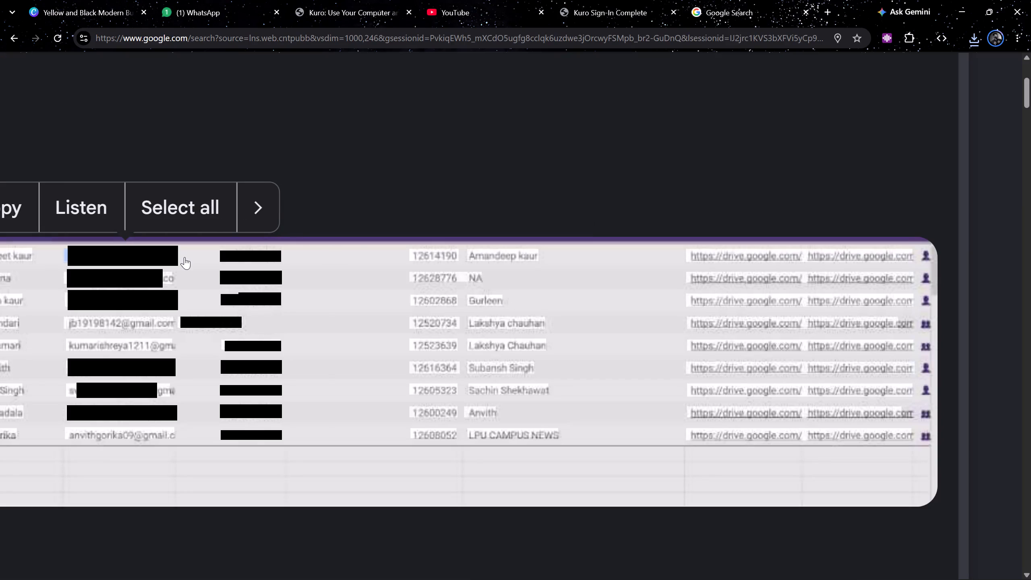
Back in the Canva card, replace page 1's placeholder email with the copied student email address, keeping the leading colon.
click(109, 14)
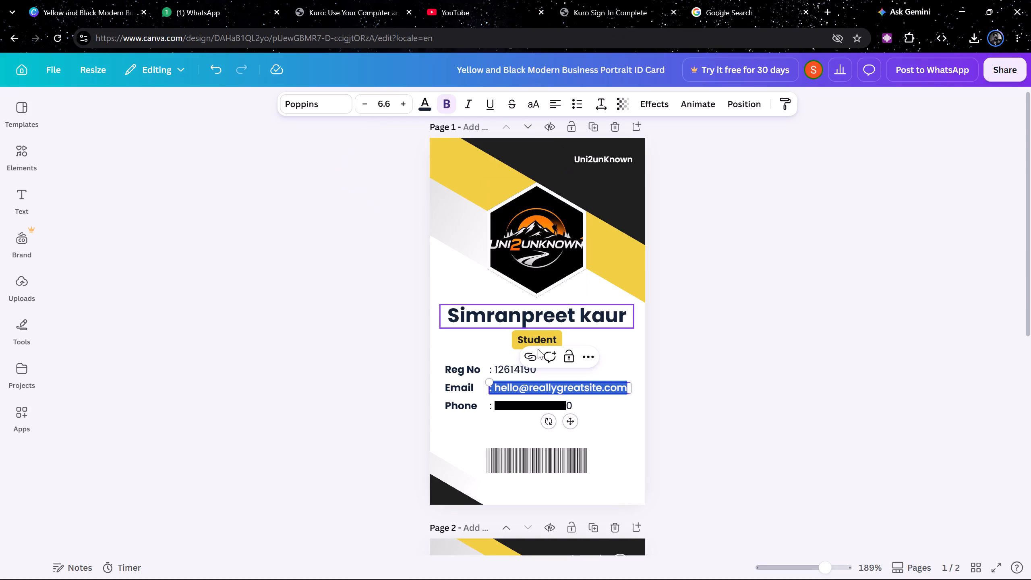
key(Left)
double_click(511, 386)
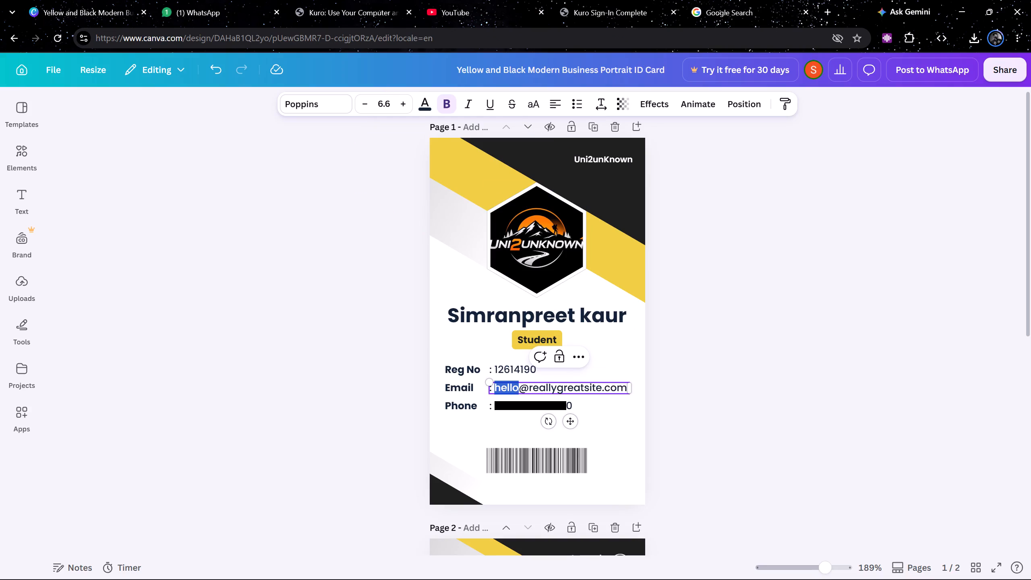
key(shift+Right)
key(shift+Right)
key(shift+Right)
key(shift+Right)
key(shift+Right)
key(shift+Right)
key(shift+Right)
key(shift+Right)
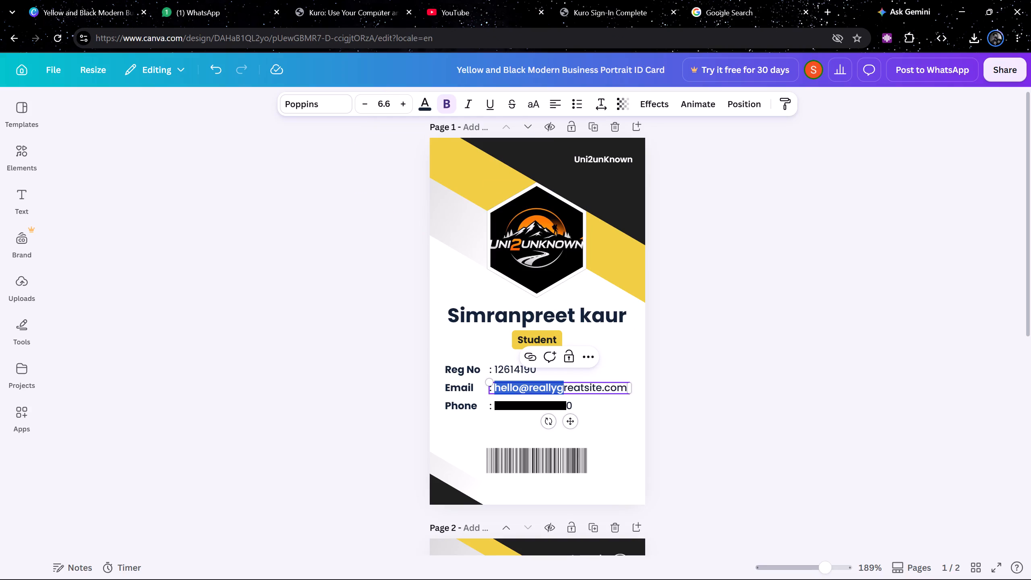
key(shift+Right)
key(shift+Right)
key(shift+Right)
key(shift+Right)
key(shift+Right)
key(shift+Right)
key(shift+Right)
key(shift+Right)
key(shift+Right)
key(shift+Right)
key(shift+Right)
key(shift+Right)
key(shift+Right)
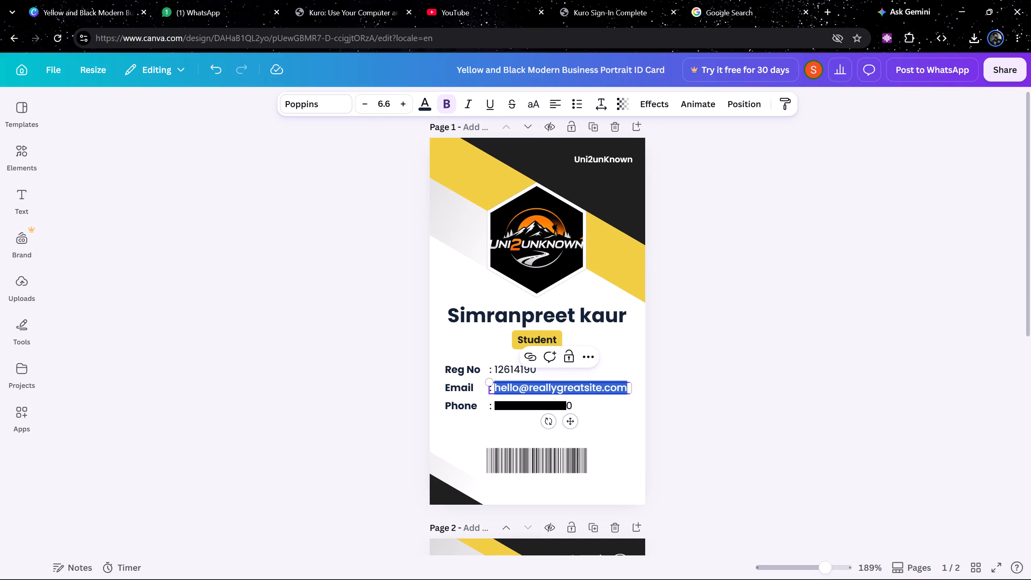
key(ctrl+v)
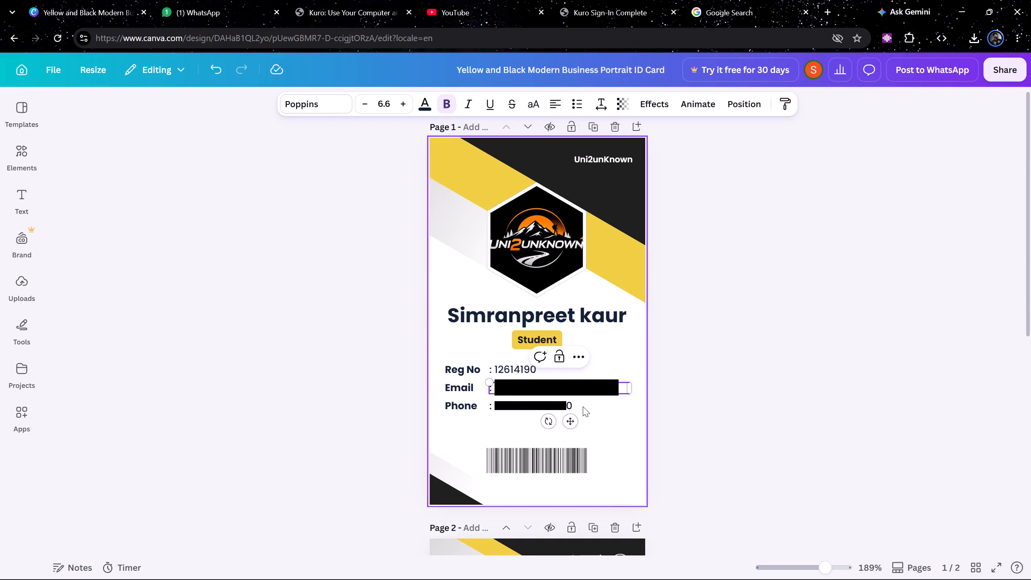
Clear the placeholder phone number on page 1, keeping the leading colon and plus sign, and enter country code 91 followed by a space.
double_click(551, 405)
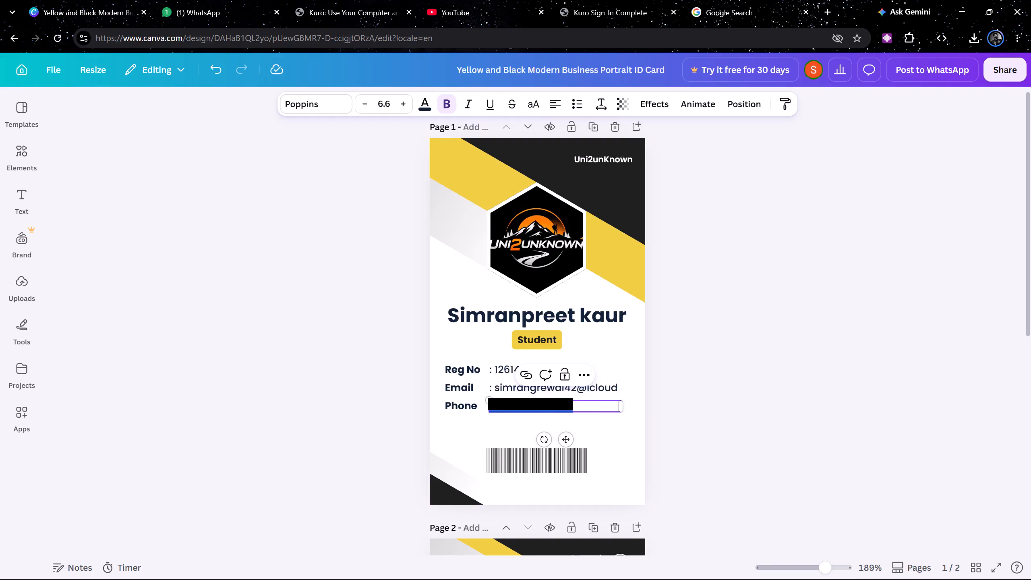
key(Right)
key(Left)
key(Left)
key(Left)
key(Left)
key(Left)
key(Left)
key(Left)
key(Left)
key(Left)
key(Left)
key(Left)
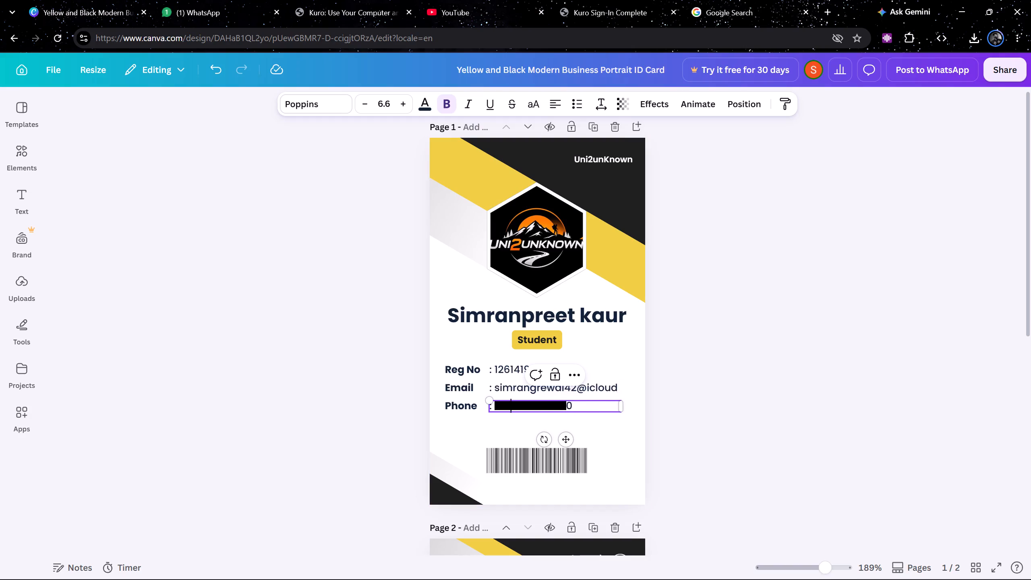
key(Right)
key(Right)
key(Right)
key(Right)
key(Right)
key(Right)
key(Right)
key(Right)
key(Right)
key(Right)
key(Right)
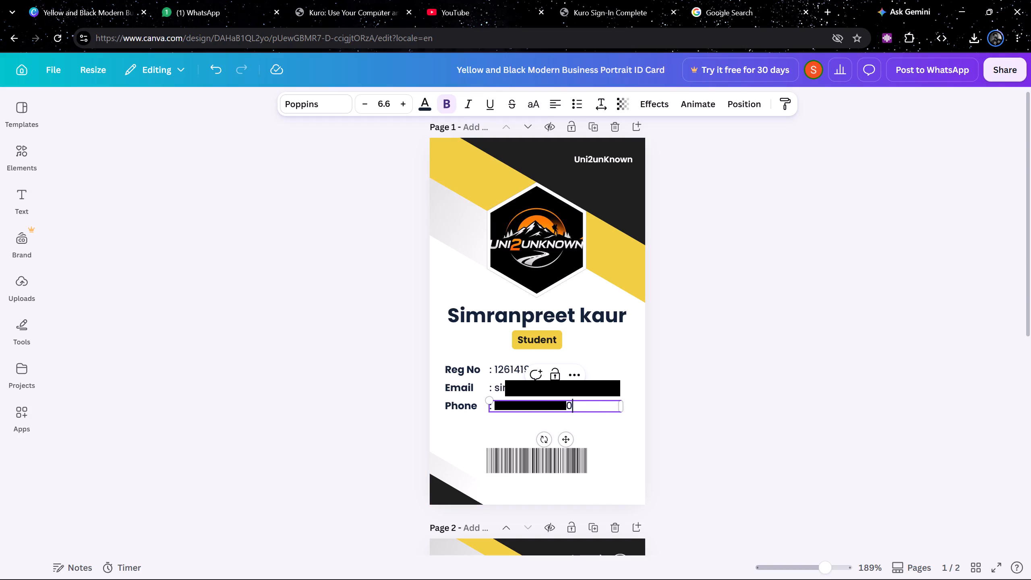
key(BackSpace)
key(BackSpace)
key(BackSpace)
key(BackSpace)
key(BackSpace)
key(BackSpace)
key(BackSpace)
key(BackSpace)
key(BackSpace)
key(BackSpace)
key(BackSpace)
key(BackSpace)
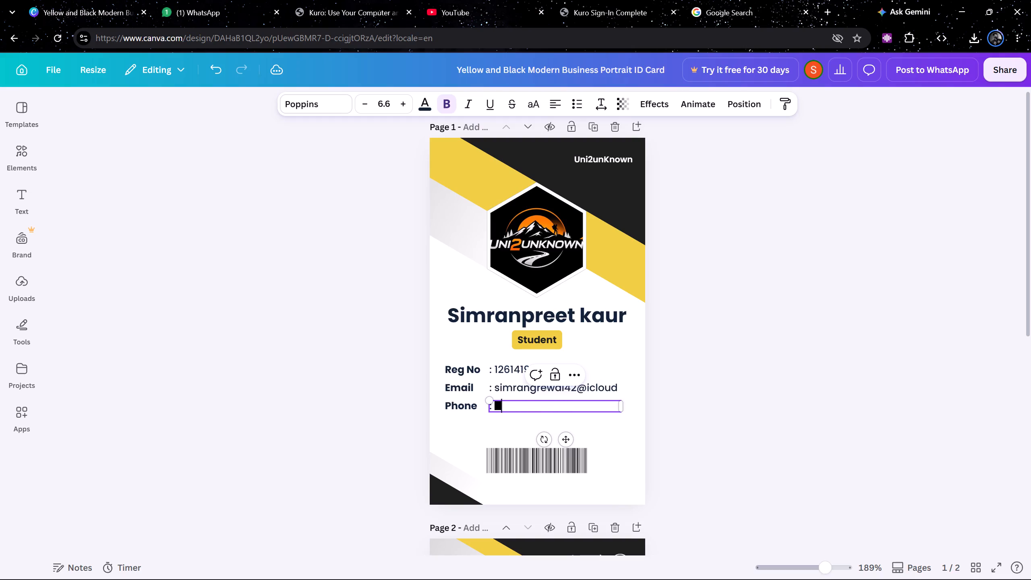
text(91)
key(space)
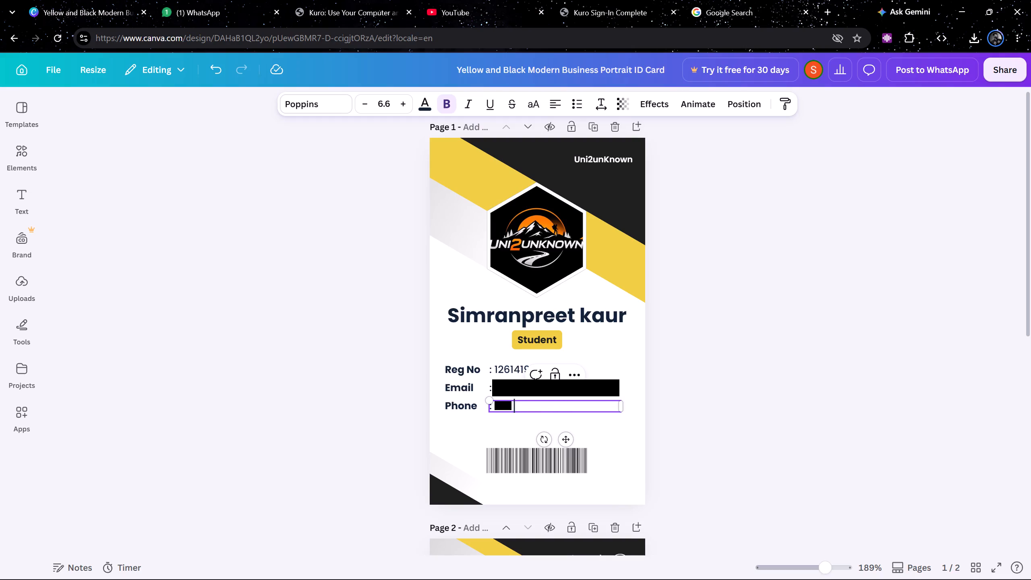
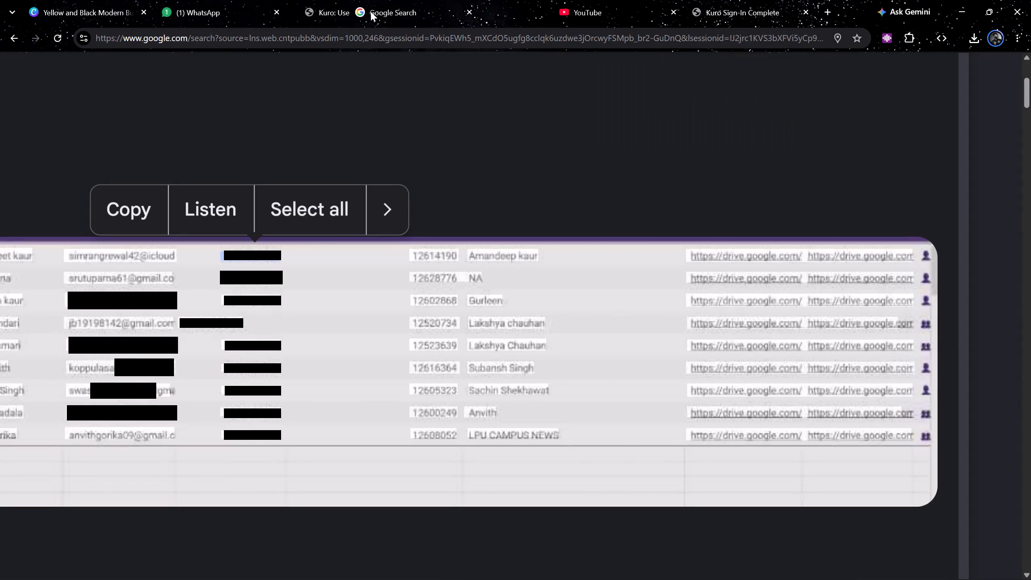
Place the Google Search tab beside the Canva tab, and paste the copied first-row phone number into page 1's "Phone" field in Canva.
drag(371, 11, 196, 4)
click(108, 4)
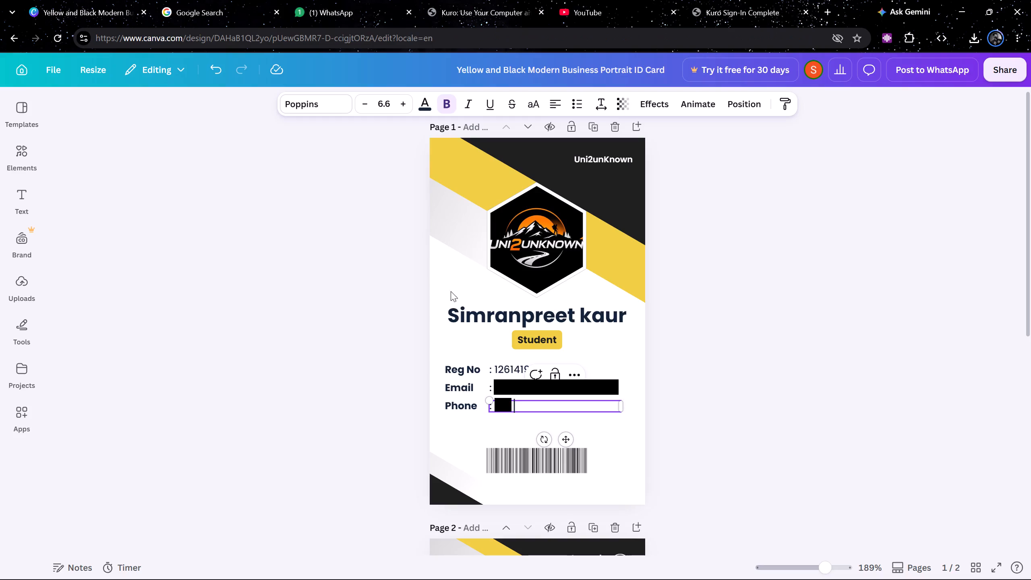
key(ctrl+v)
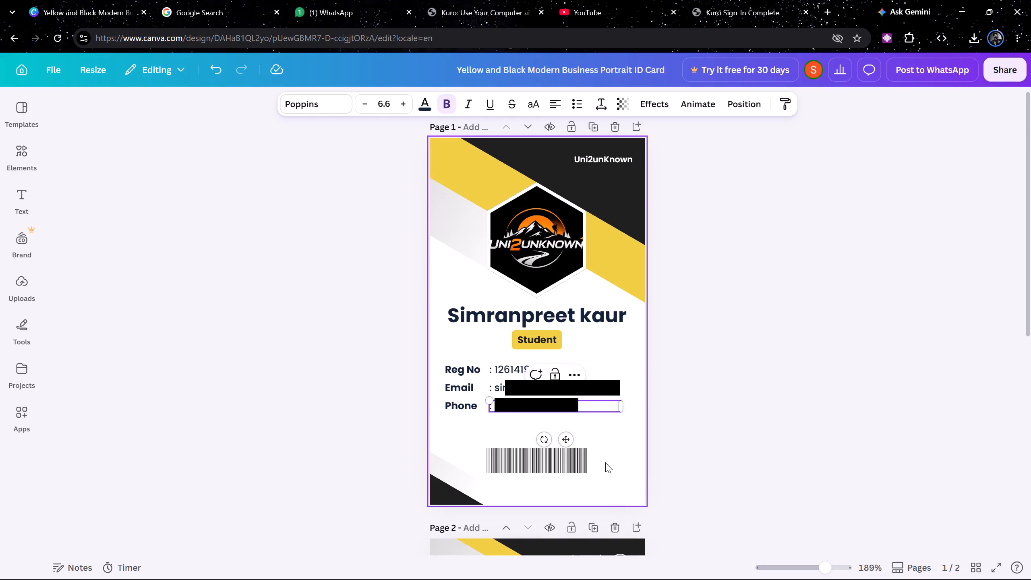
Delete the barcode below the contact details on page 1.
click(564, 460)
key(BackSpace)
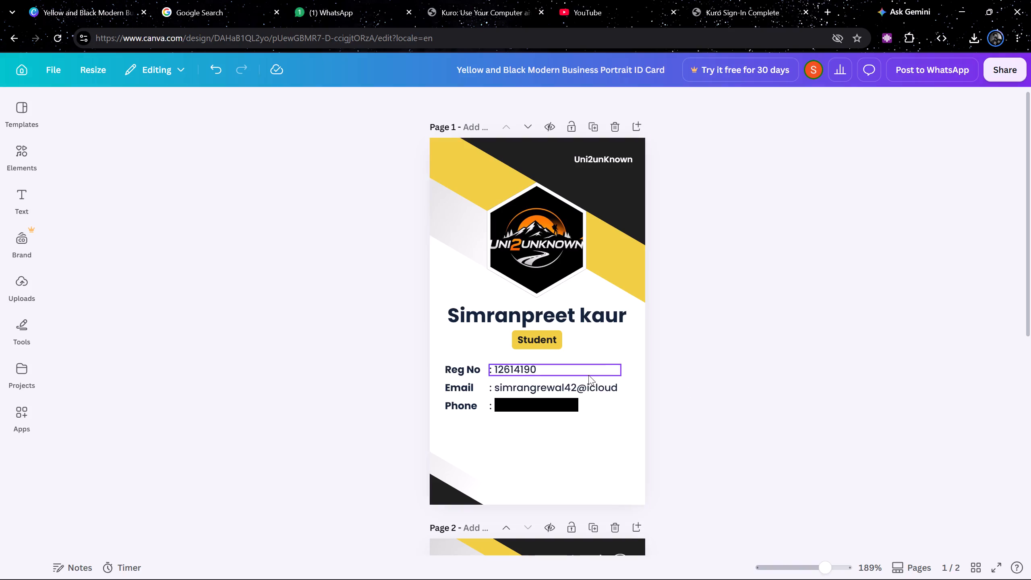
Review the student details on page 1 and the company branding, terms and ID number on page 2 of the card.
double_click(440, 363)
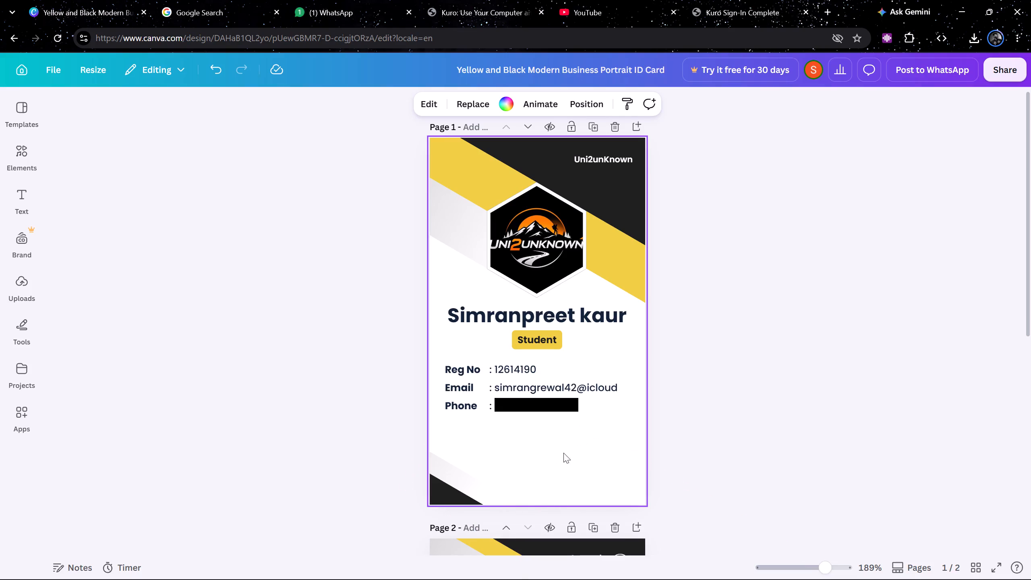
scroll(727, 400, down, 2)
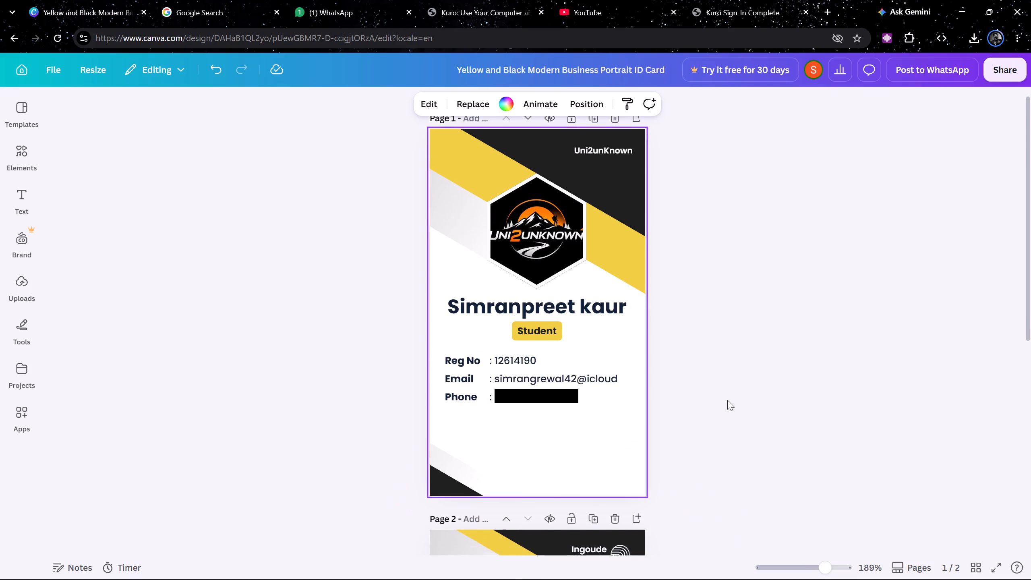
scroll(727, 400, down, 6)
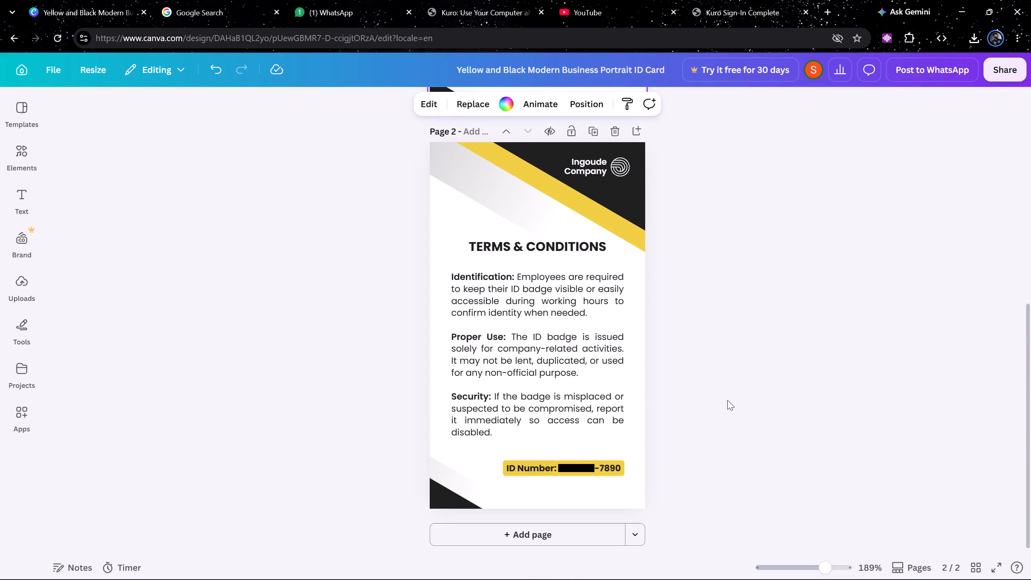
scroll(727, 400, down, 1)
scroll(709, 399, up, 1)
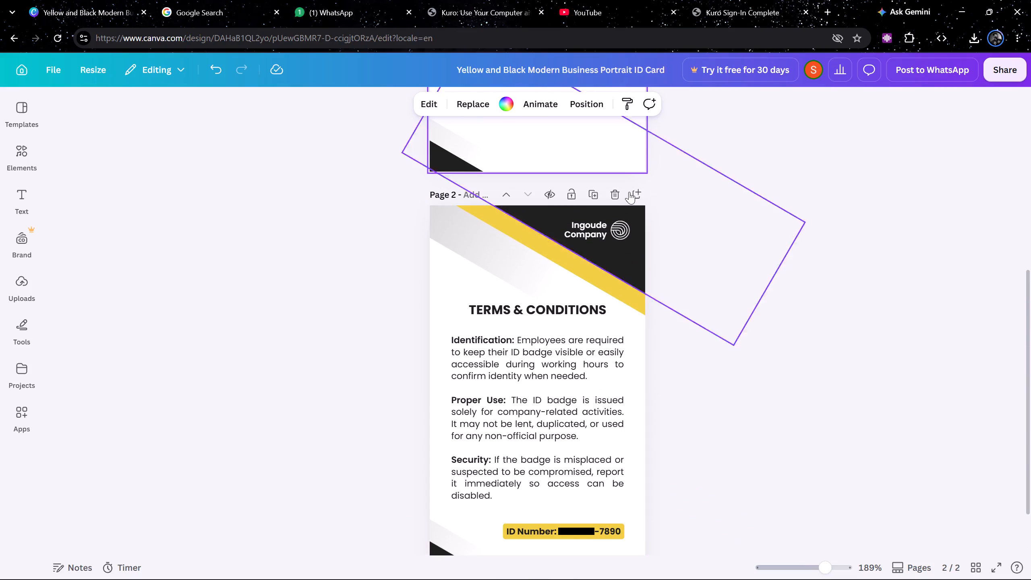
click(456, 291)
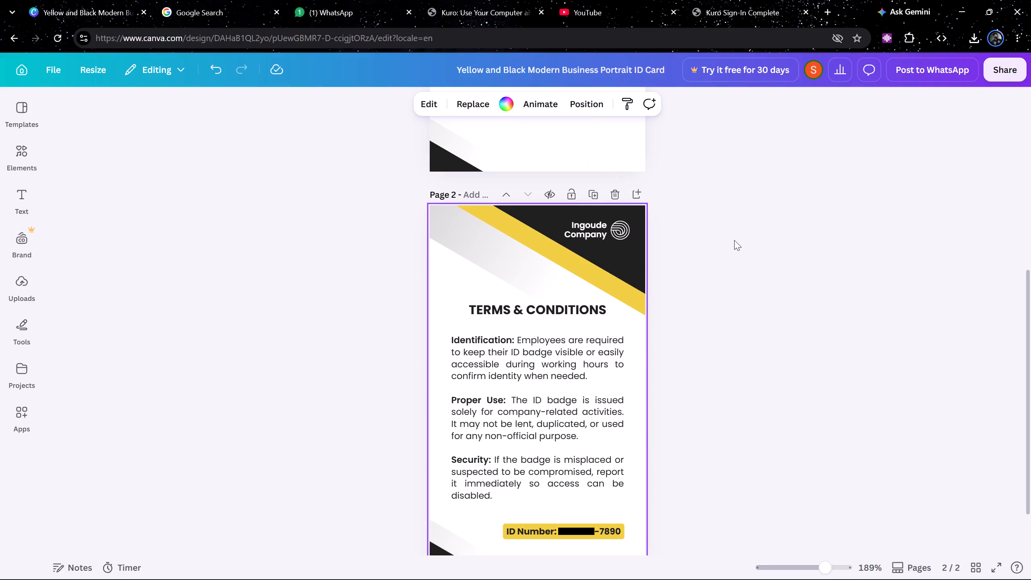
scroll(734, 240, up, 6)
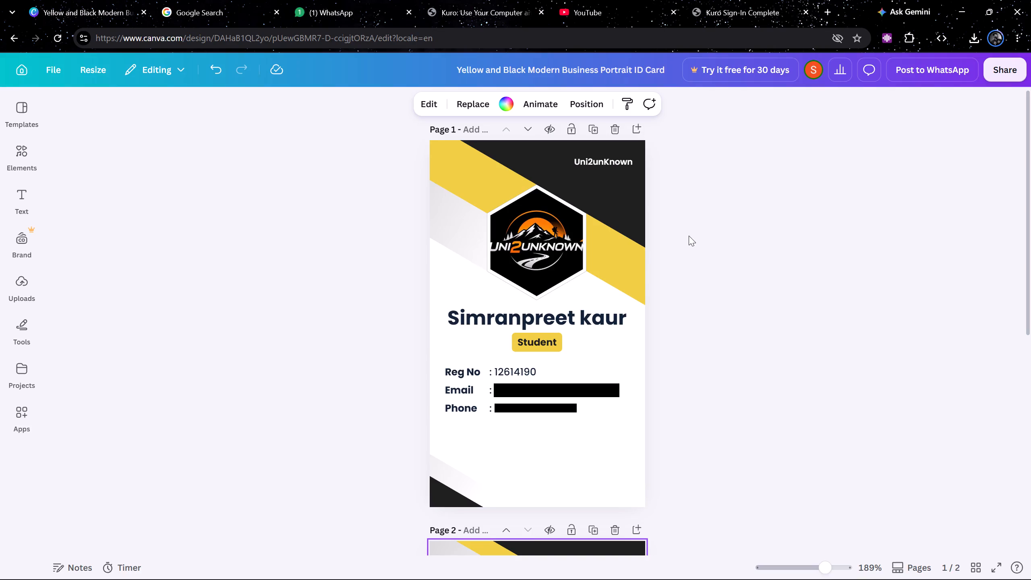
Capture a rectangular screenshot of the whole page 1 card front, from its top edge to its bottom edge.
key(shift+super+s)
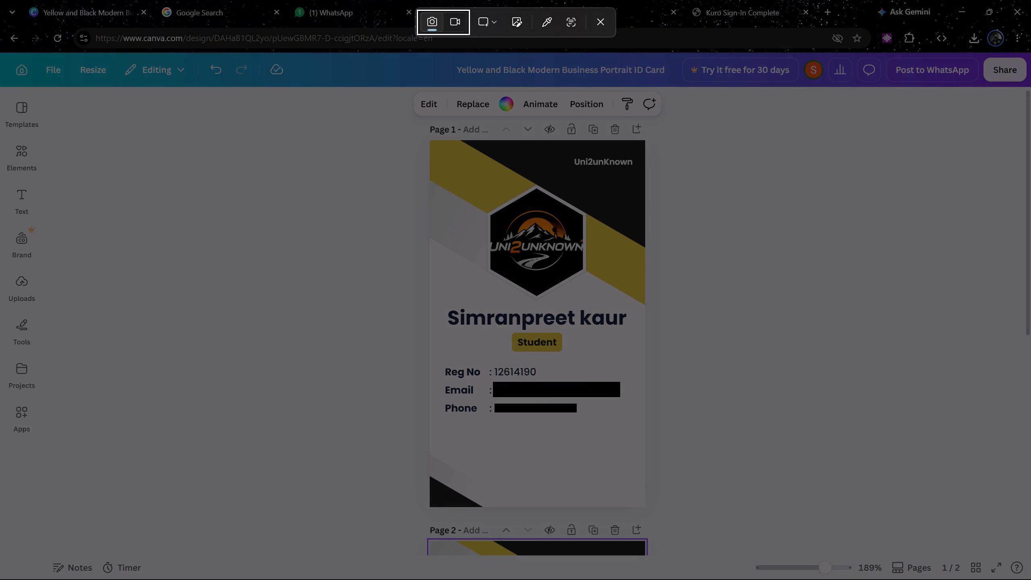
drag(426, 137, 651, 509)
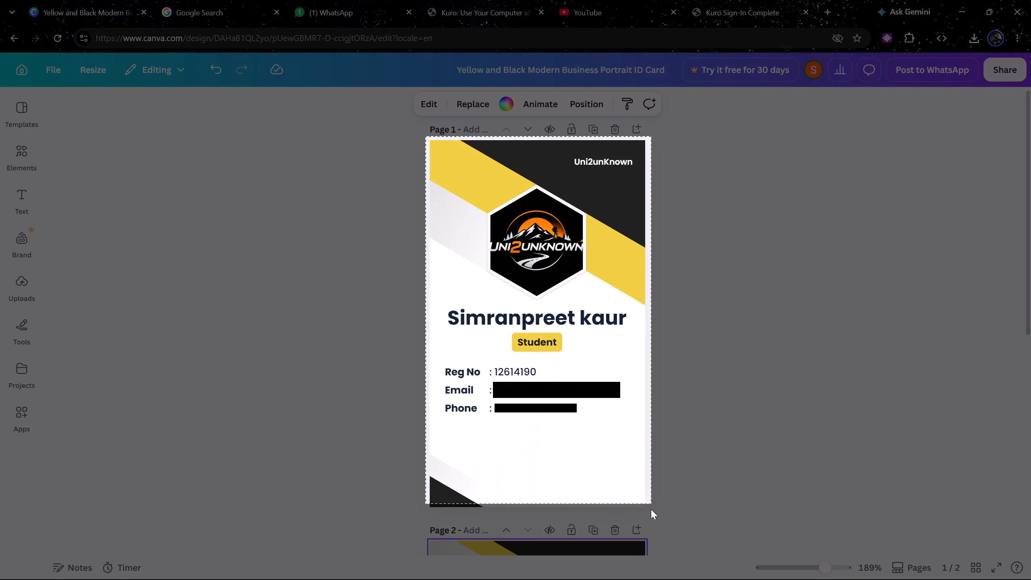
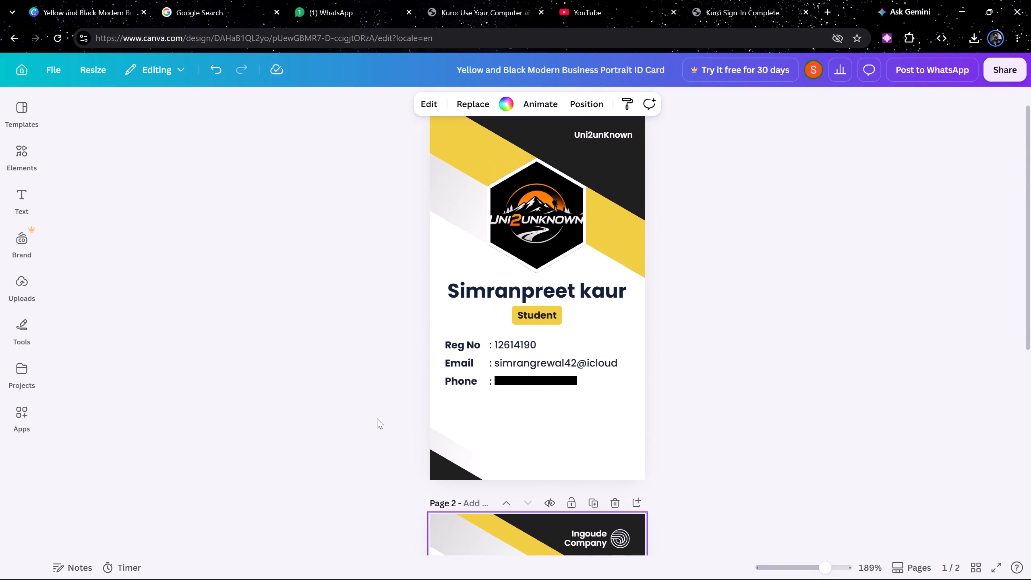
Recheck the student details on page 1 against the company branding, terms and ID number on page 2 of the card.
scroll(377, 418, up, 1)
scroll(377, 418, down, 6)
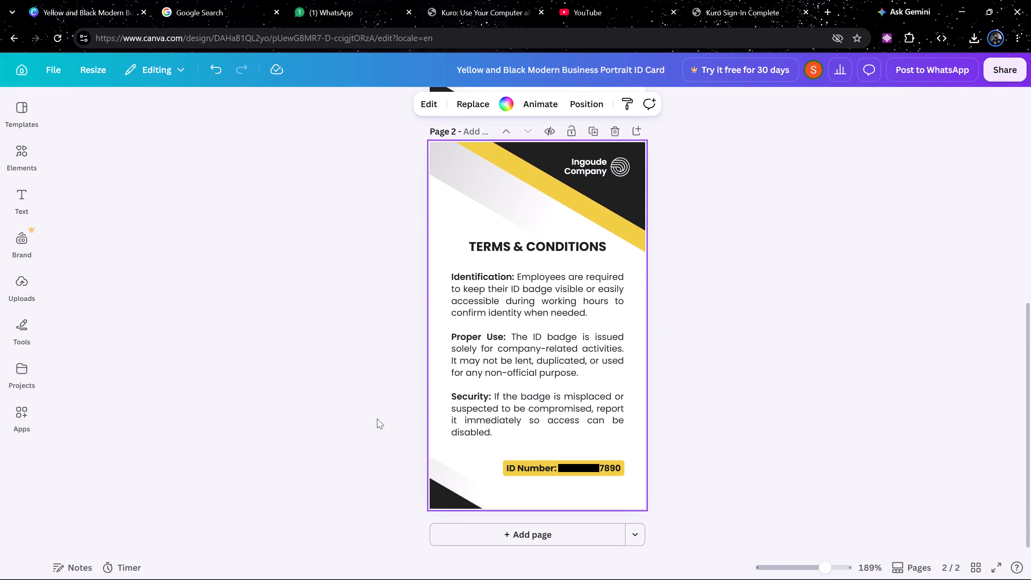
scroll(377, 418, down, 1)
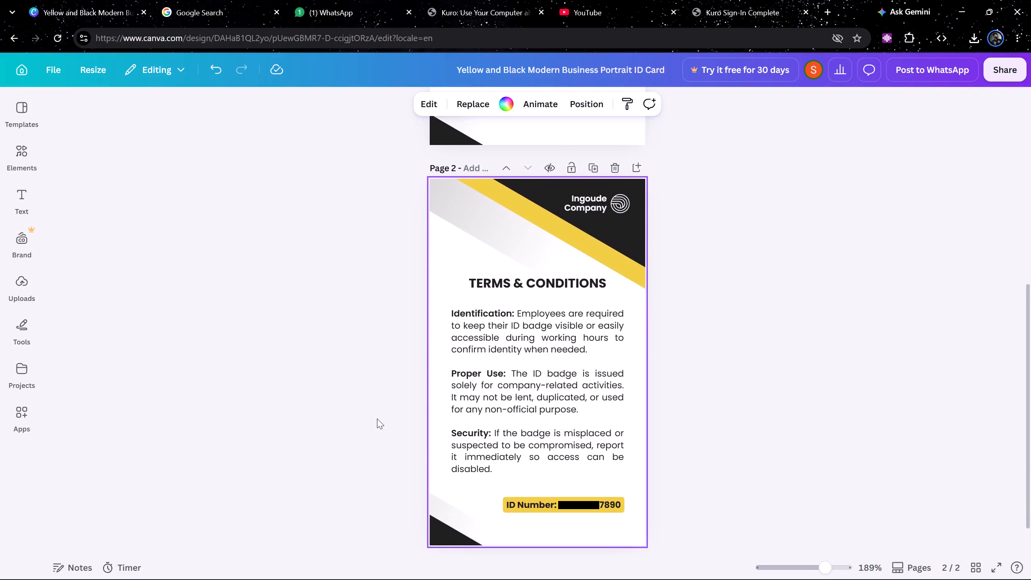
scroll(363, 264, up, 3)
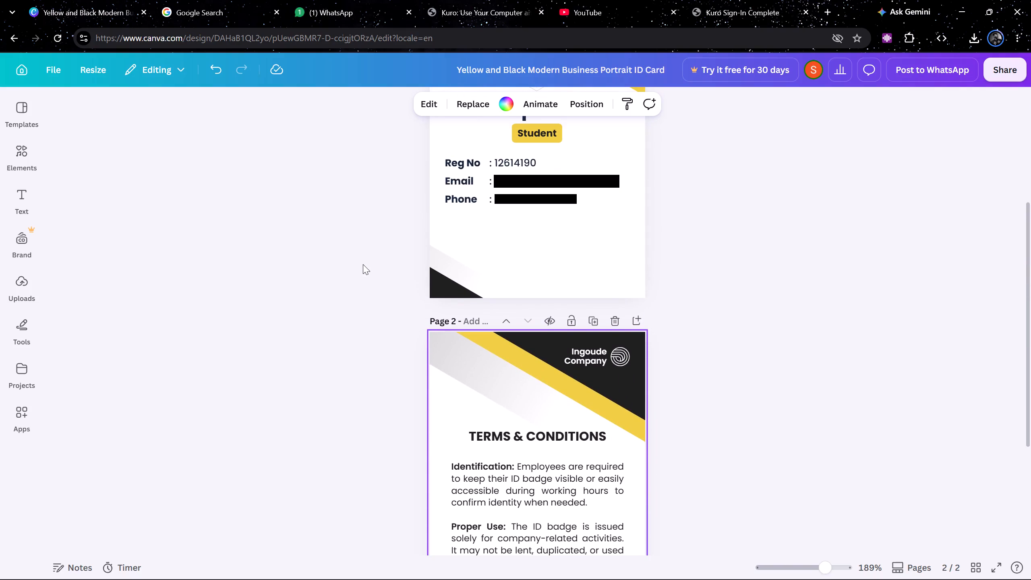
scroll(363, 264, up, 2)
scroll(363, 264, down, 1)
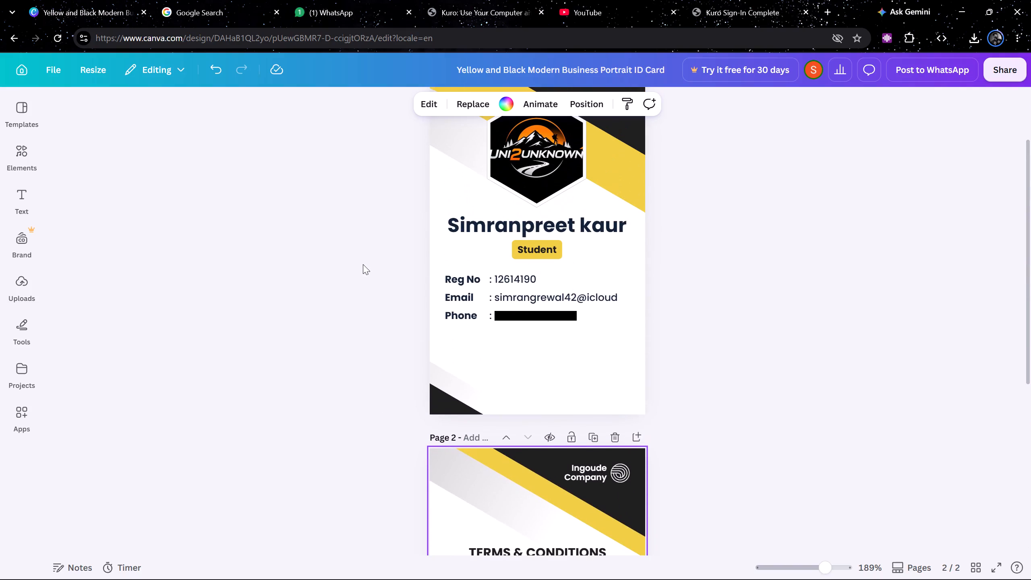
scroll(363, 264, down, 4)
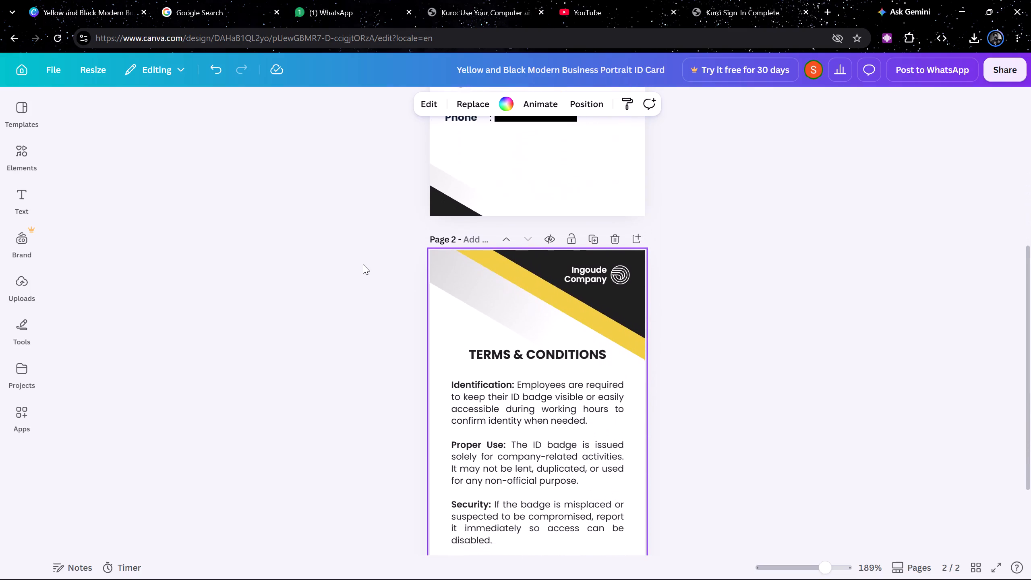
scroll(363, 264, down, 3)
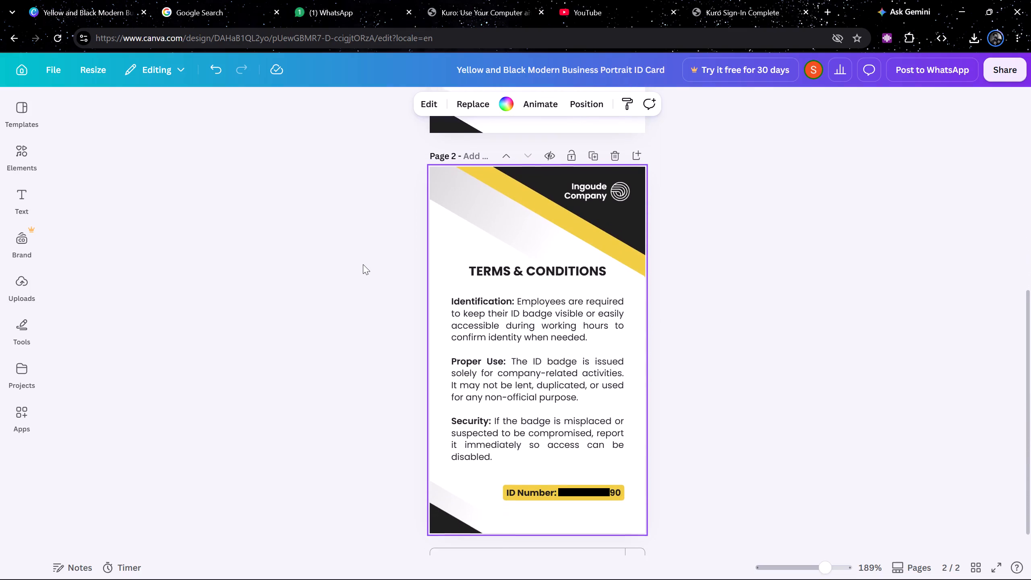
Delete page 2 with the Terms & Conditions back side from the ID card design.
scroll(363, 264, down, 1)
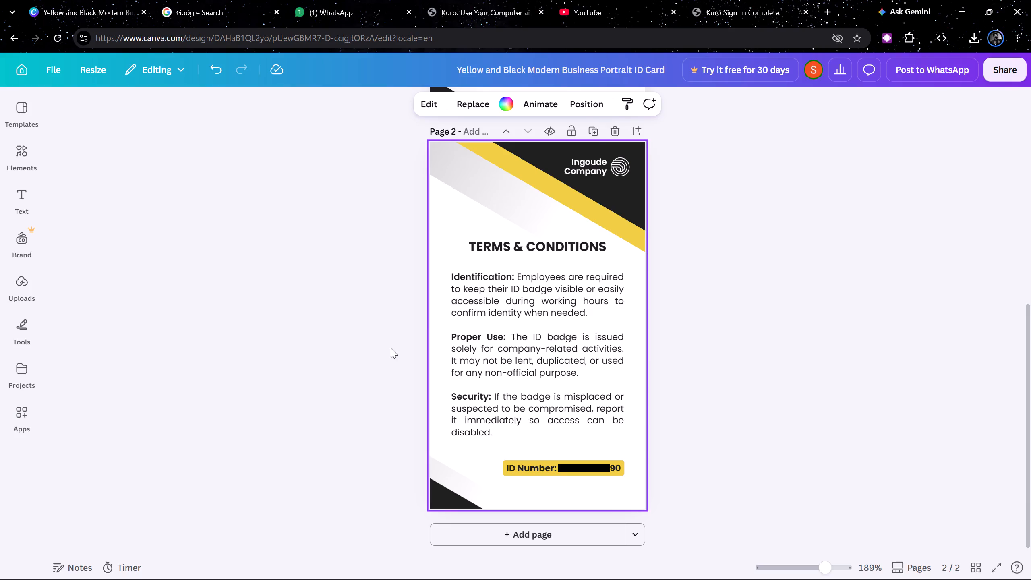
click(615, 130)
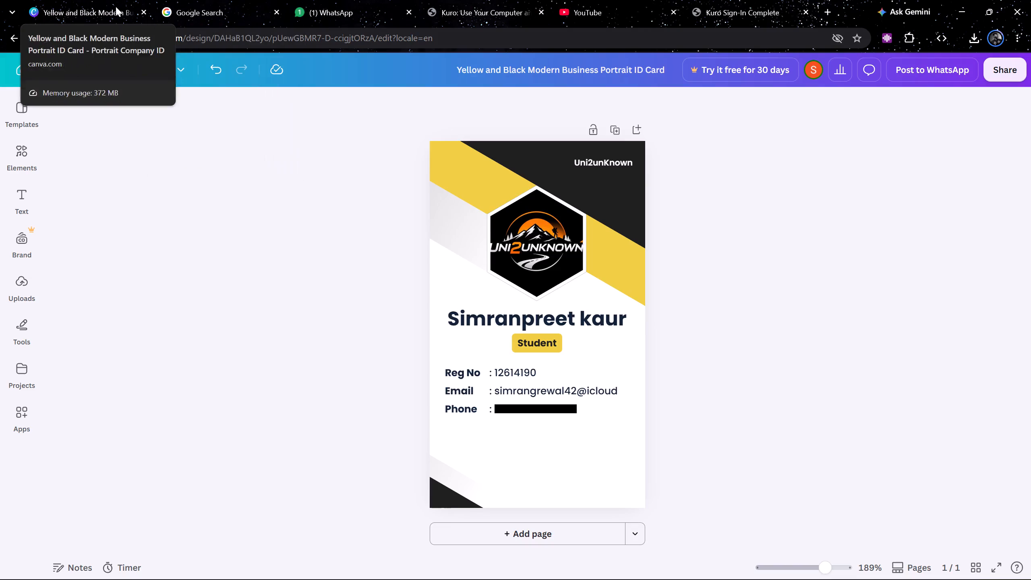
Look over the student records in the Google Search image, checking the name, email, phone and registration number columns.
click(220, 13)
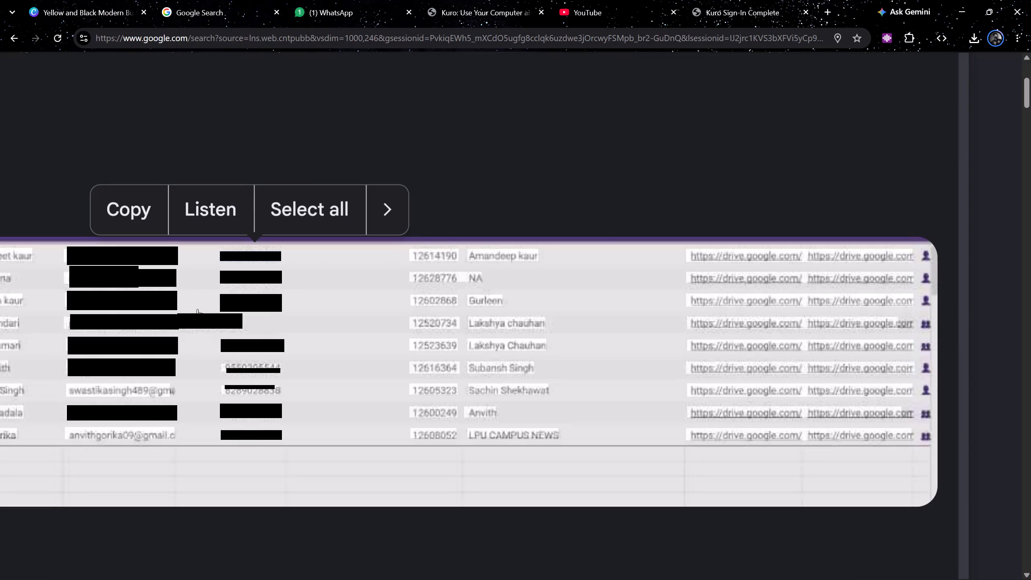
scroll(197, 309, right, 1)
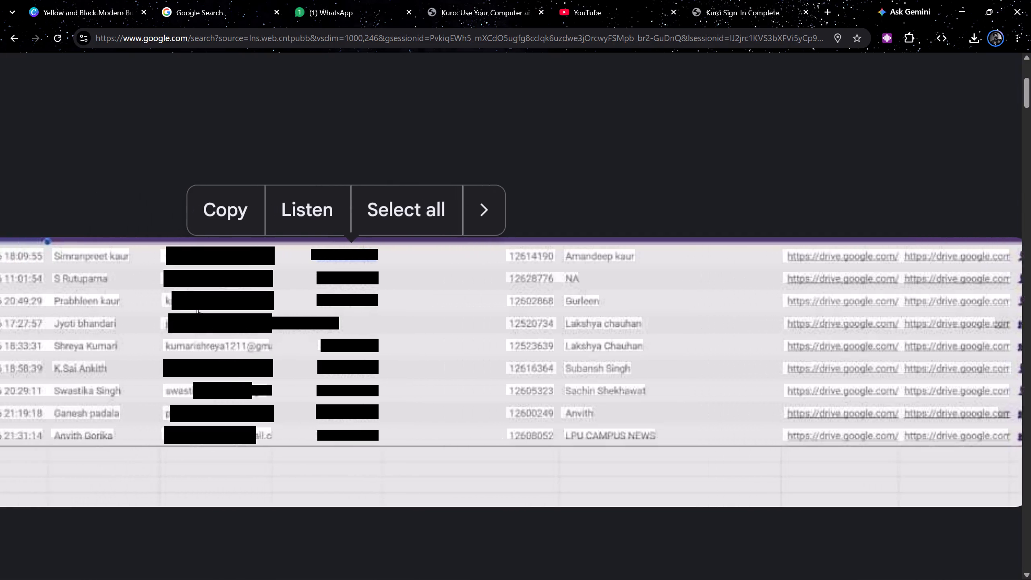
scroll(197, 309, right, 2)
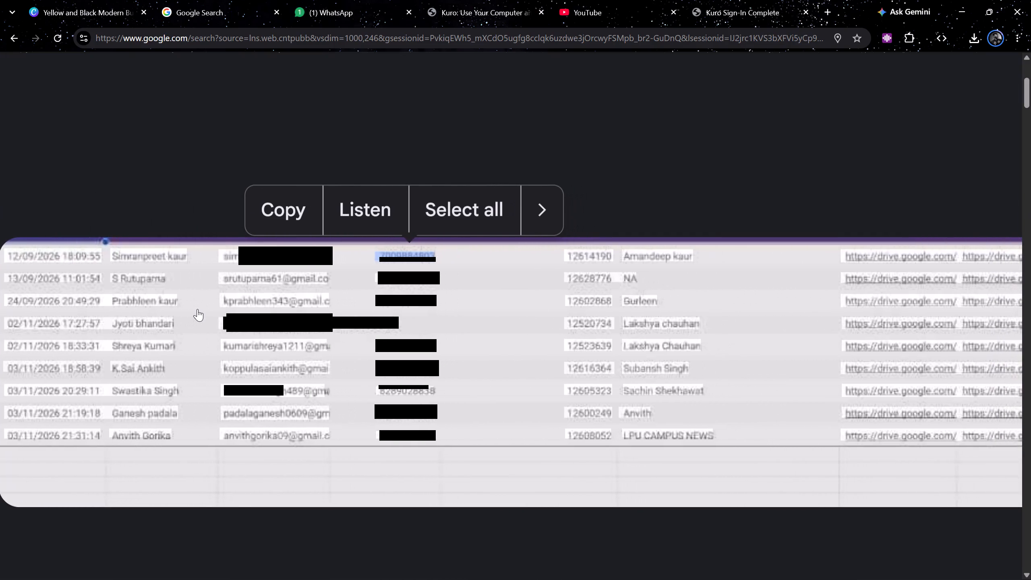
scroll(197, 309, left, 1)
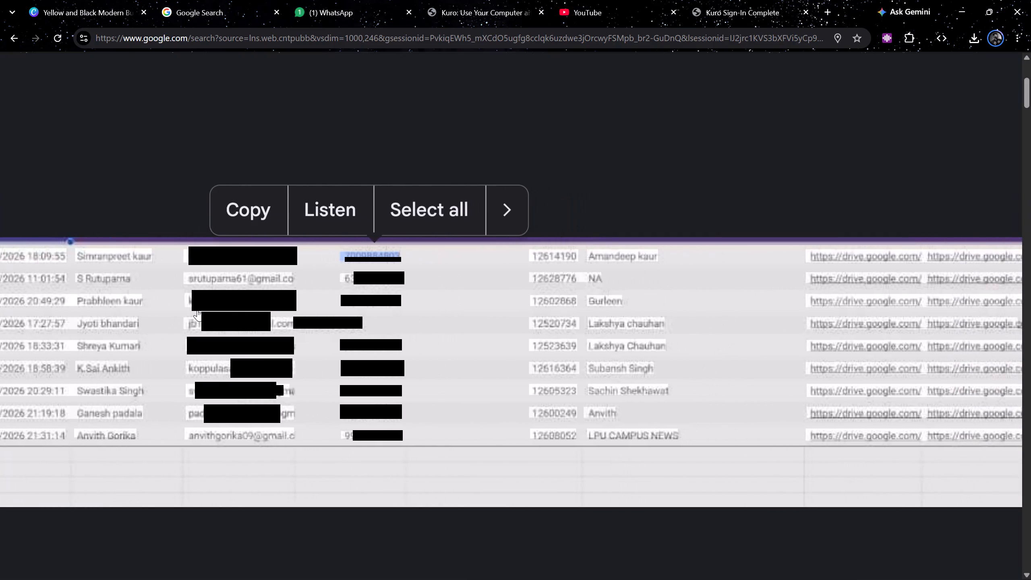
click(87, 5)
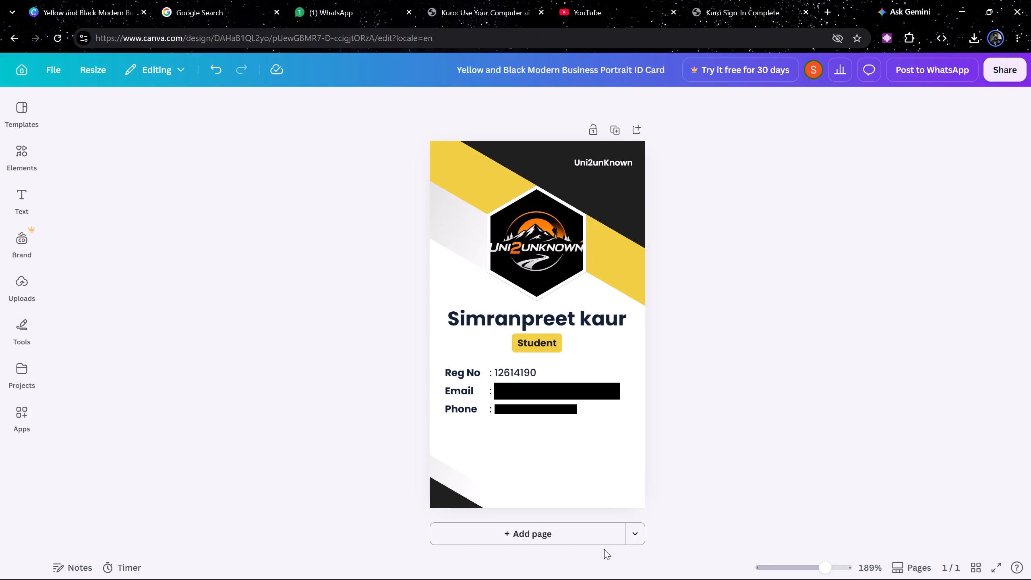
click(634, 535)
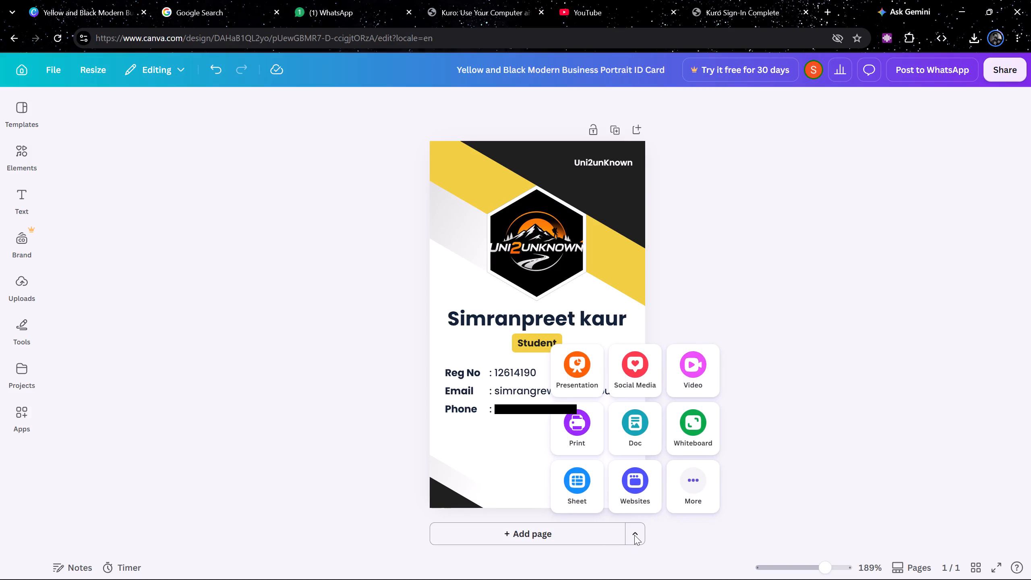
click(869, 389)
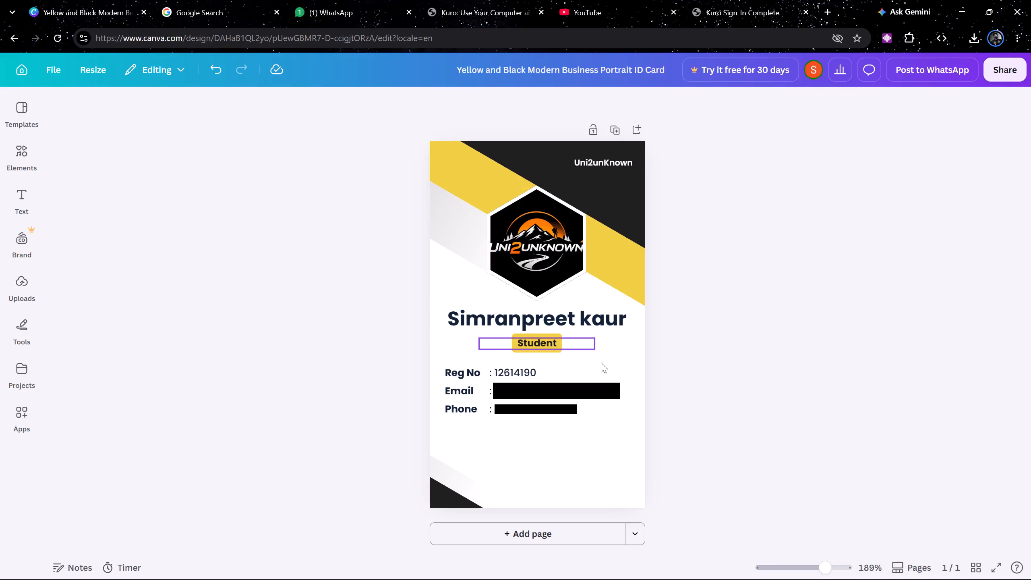
Save the ID card design.
key(ctrl+s)
click(50, 71)
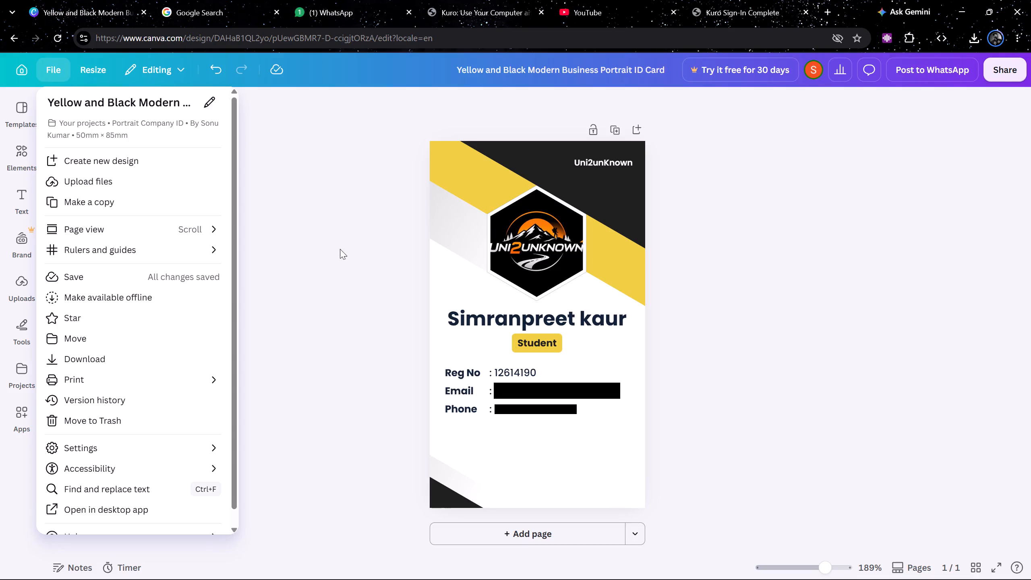
click(373, 320)
scroll(405, 394, down, 1)
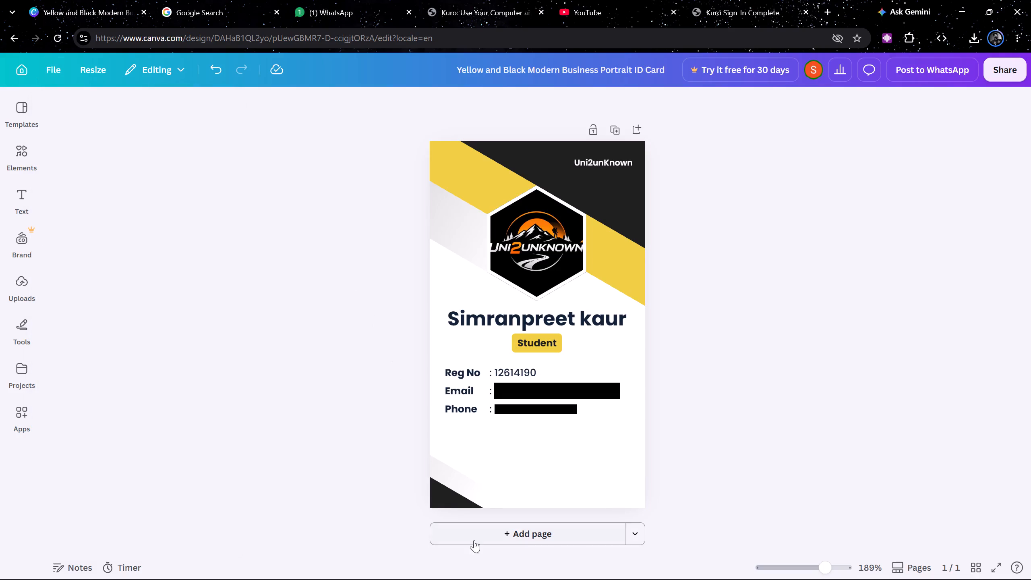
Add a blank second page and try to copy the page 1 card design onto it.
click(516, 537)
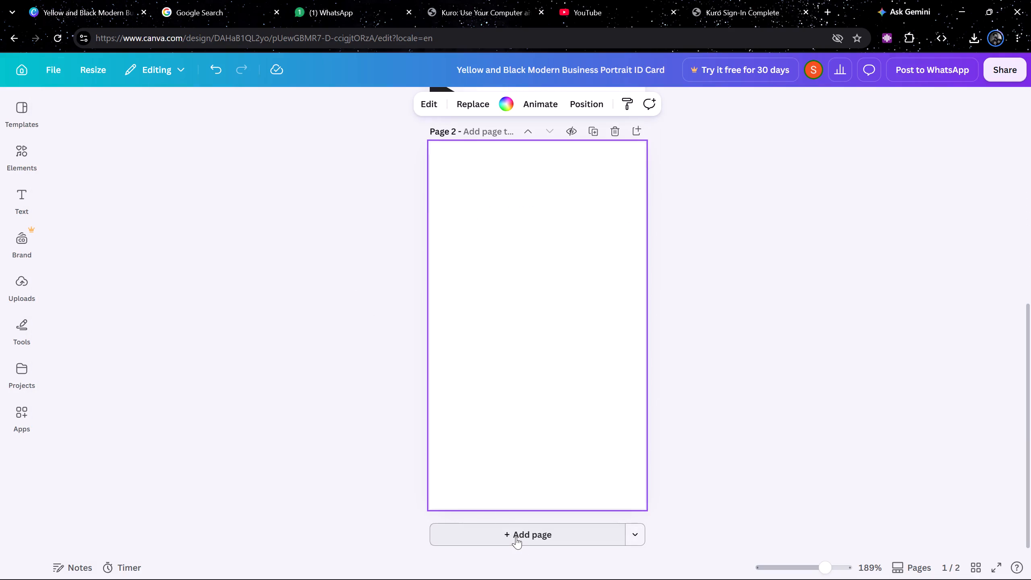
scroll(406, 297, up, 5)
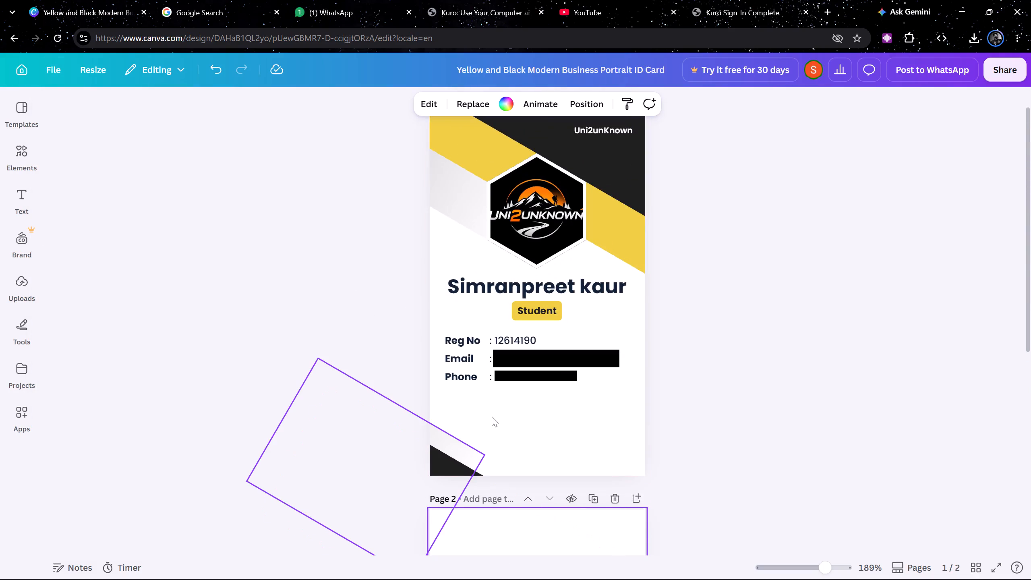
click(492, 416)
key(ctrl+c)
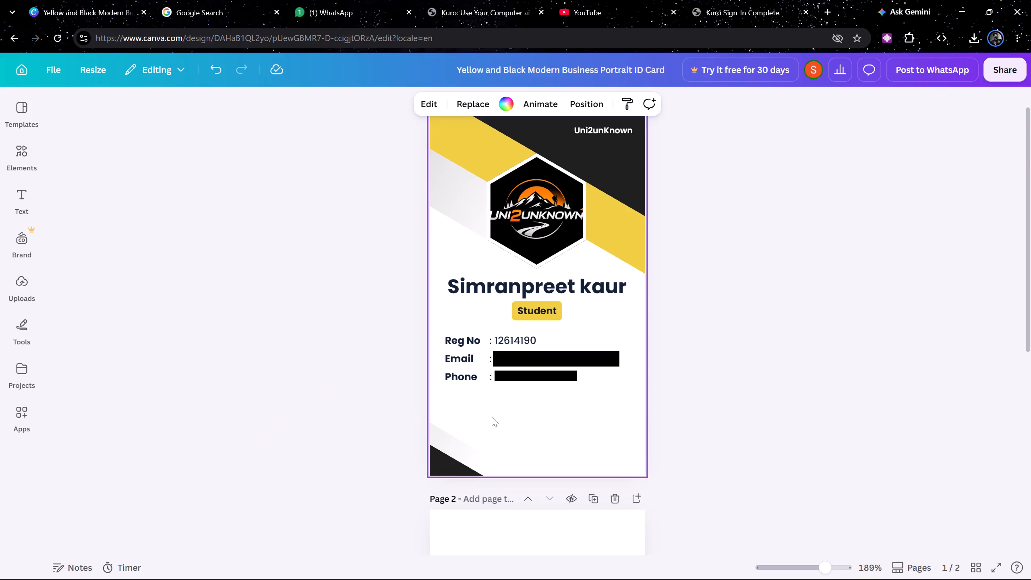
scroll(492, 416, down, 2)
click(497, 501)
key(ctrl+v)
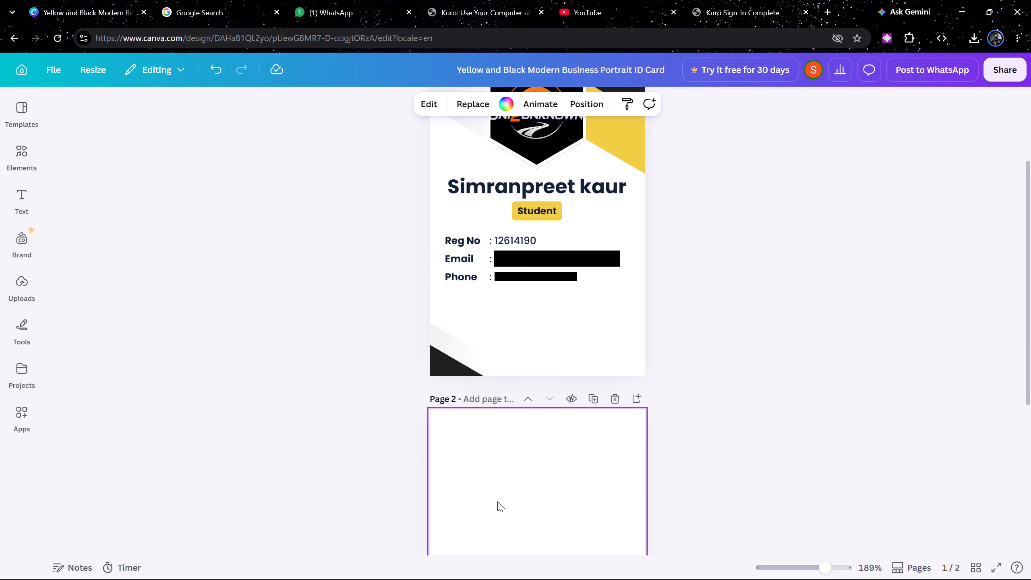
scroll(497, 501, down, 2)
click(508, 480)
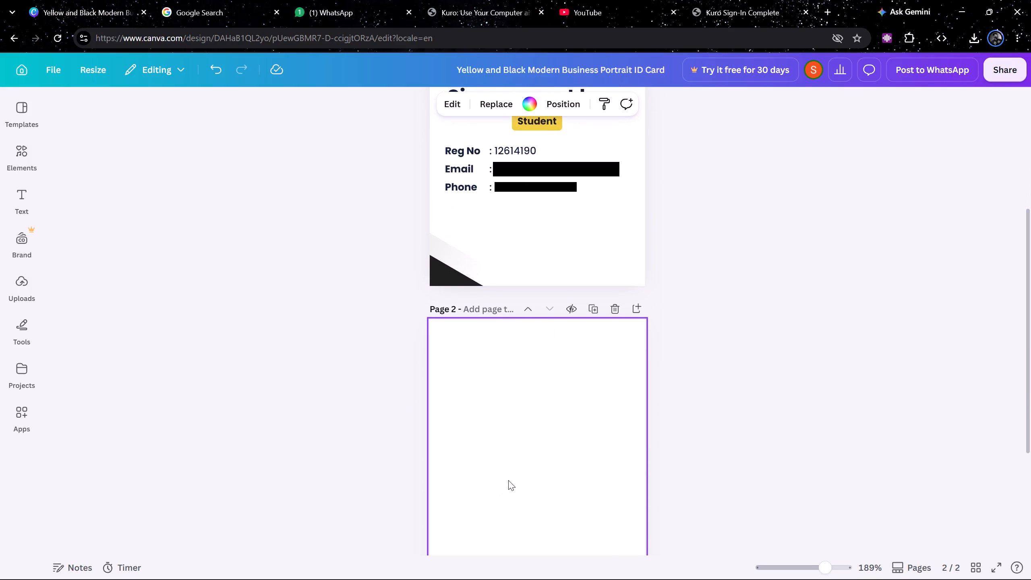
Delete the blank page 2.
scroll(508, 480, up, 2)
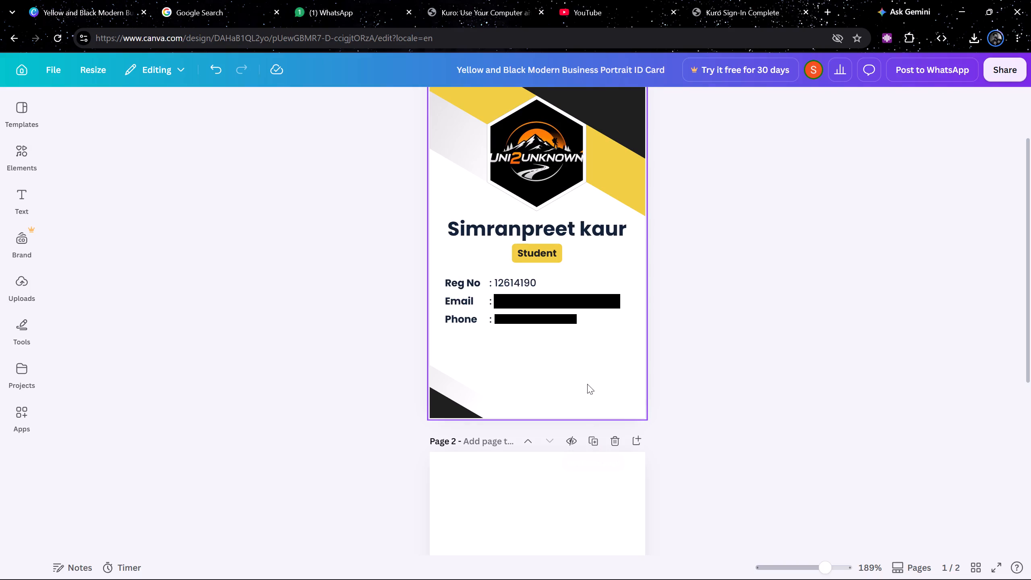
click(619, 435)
Duplicate page 1 to create a second student card page.
scroll(619, 435, up, 1)
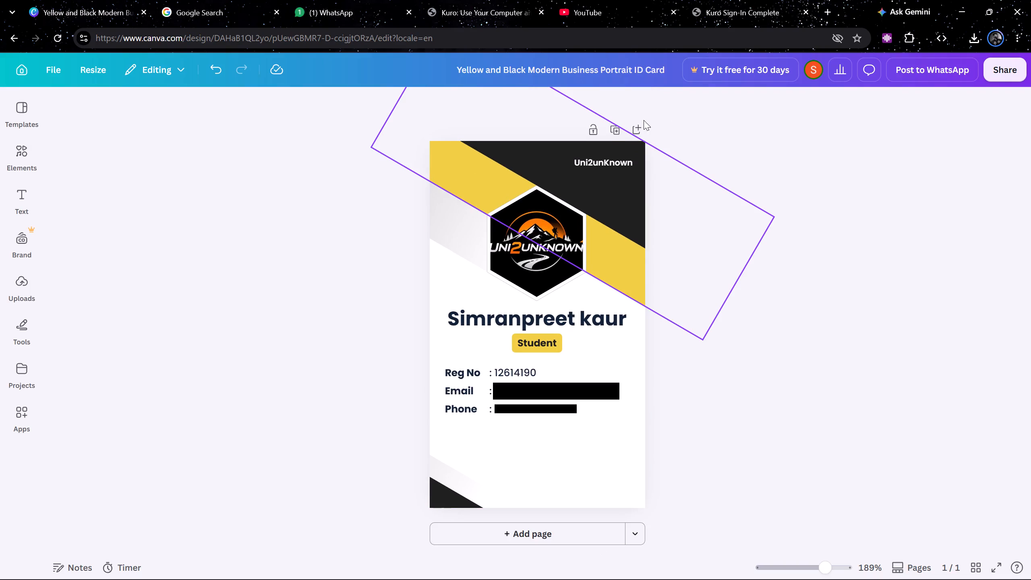
click(613, 128)
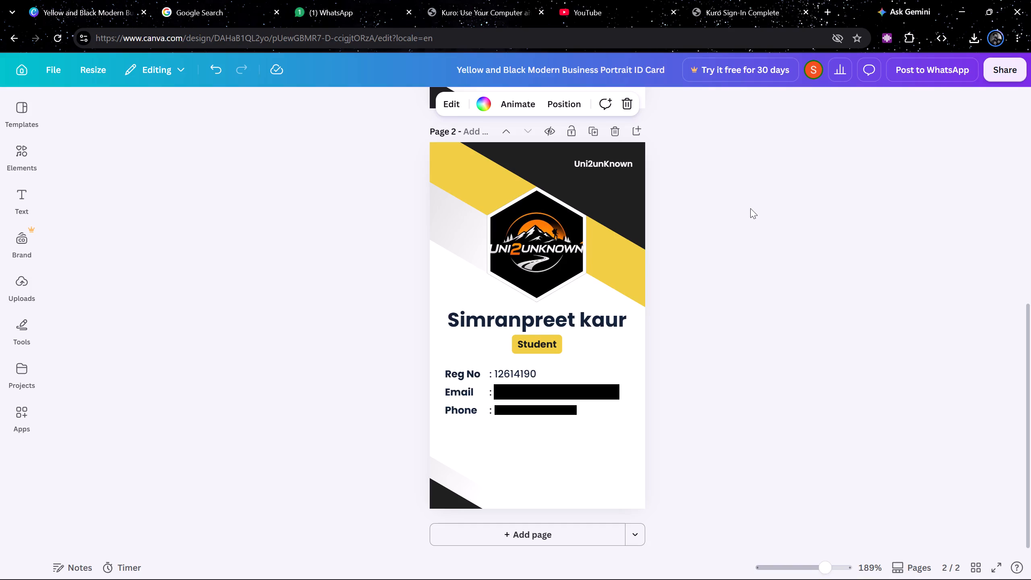
Replace the student name on page 2 with the second student's name, copied from the records in the Google Search image.
scroll(750, 208, up, 2)
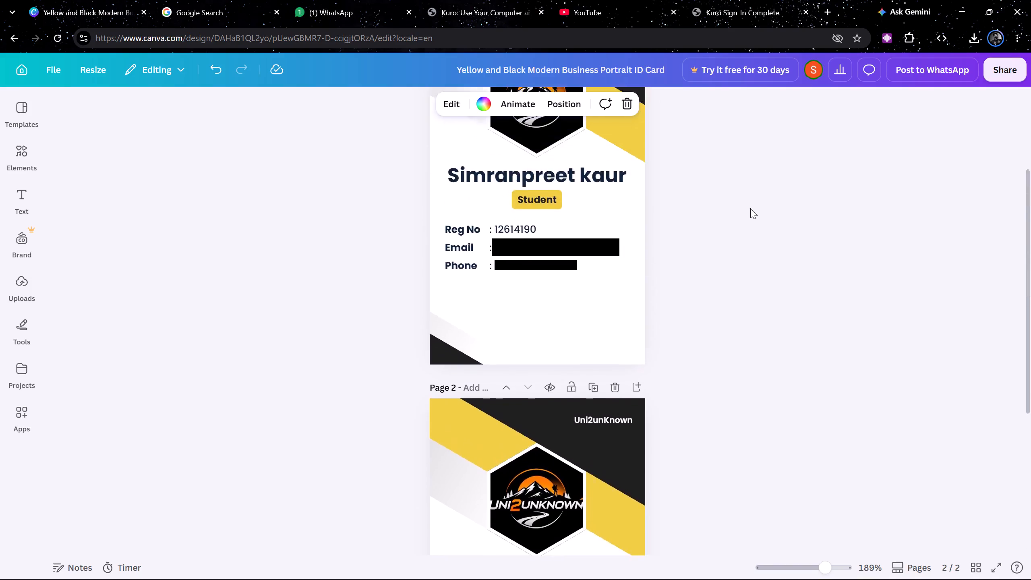
scroll(750, 208, up, 2)
scroll(750, 208, down, 4)
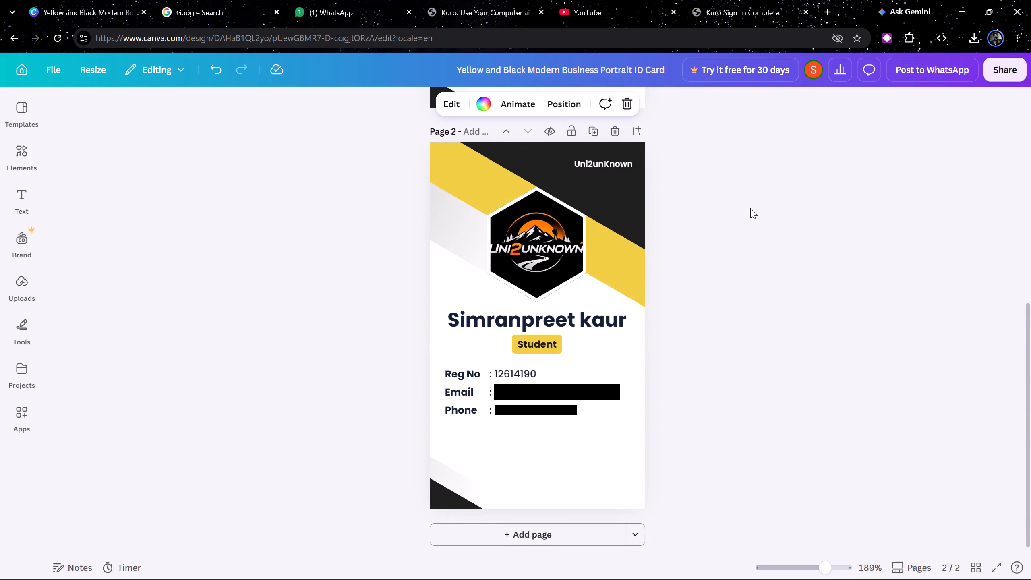
scroll(750, 208, down, 2)
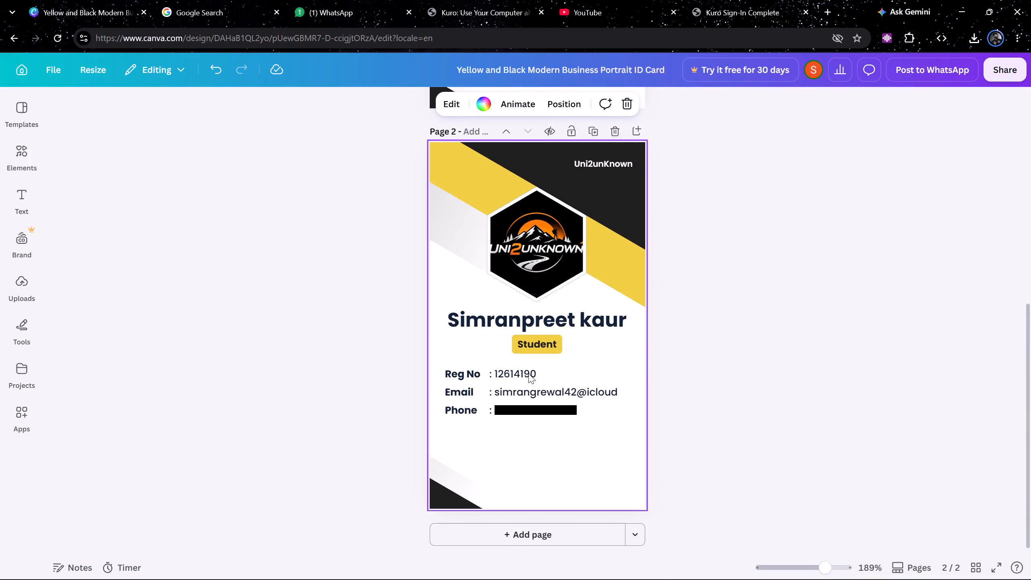
double_click(520, 317)
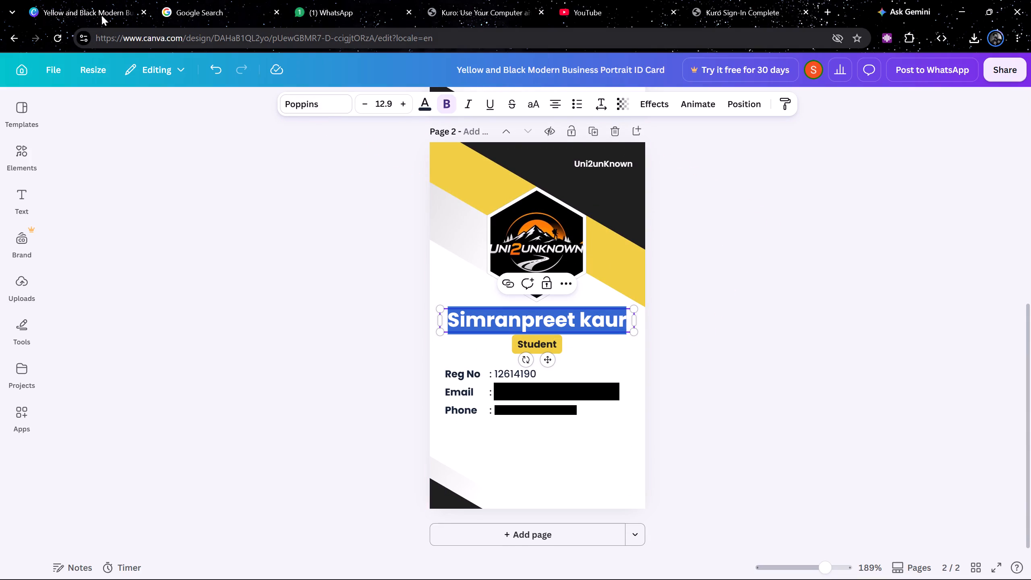
click(182, 5)
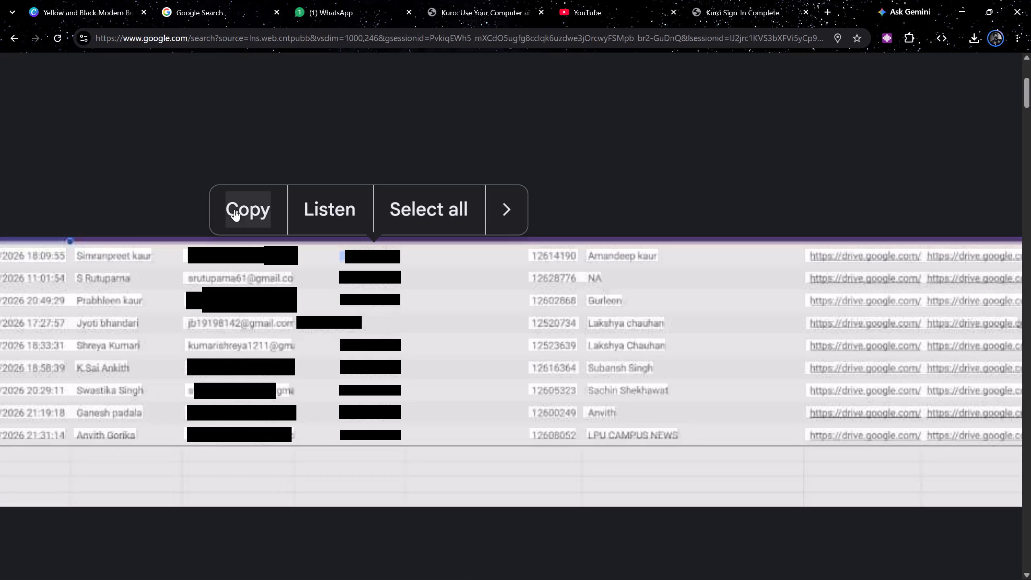
double_click(114, 275)
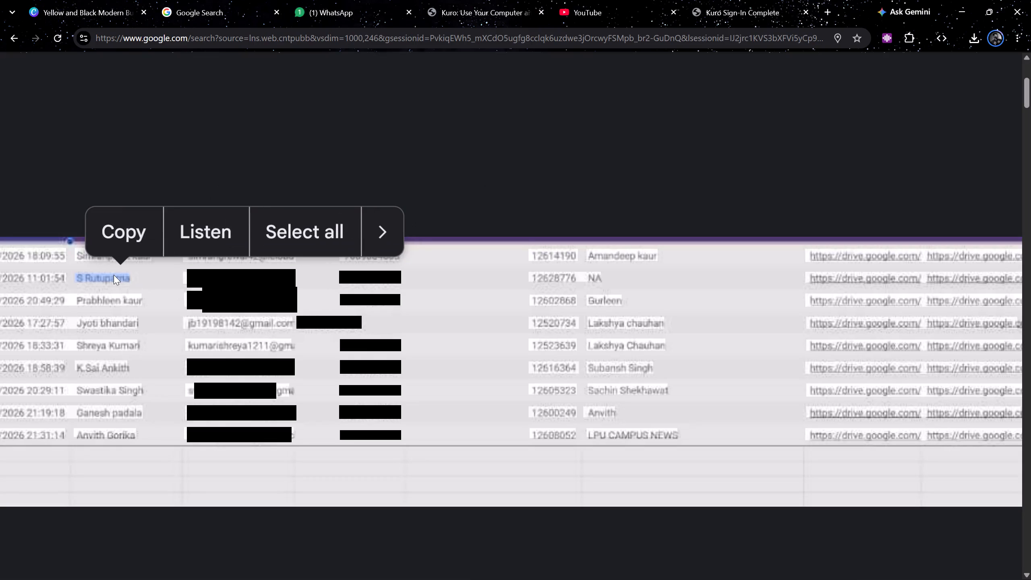
key(ctrl+c)
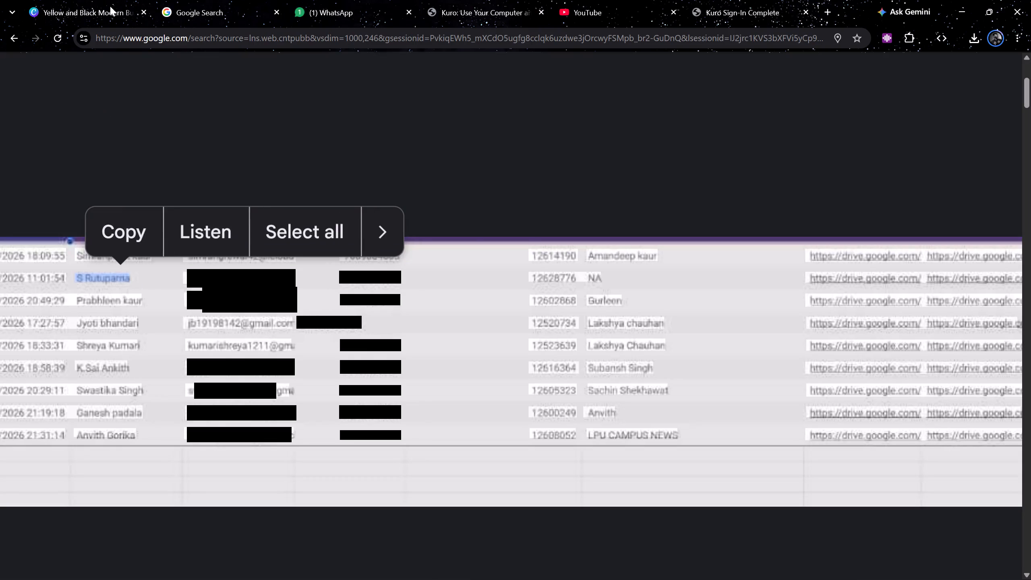
click(100, 3)
key(ctrl+v)
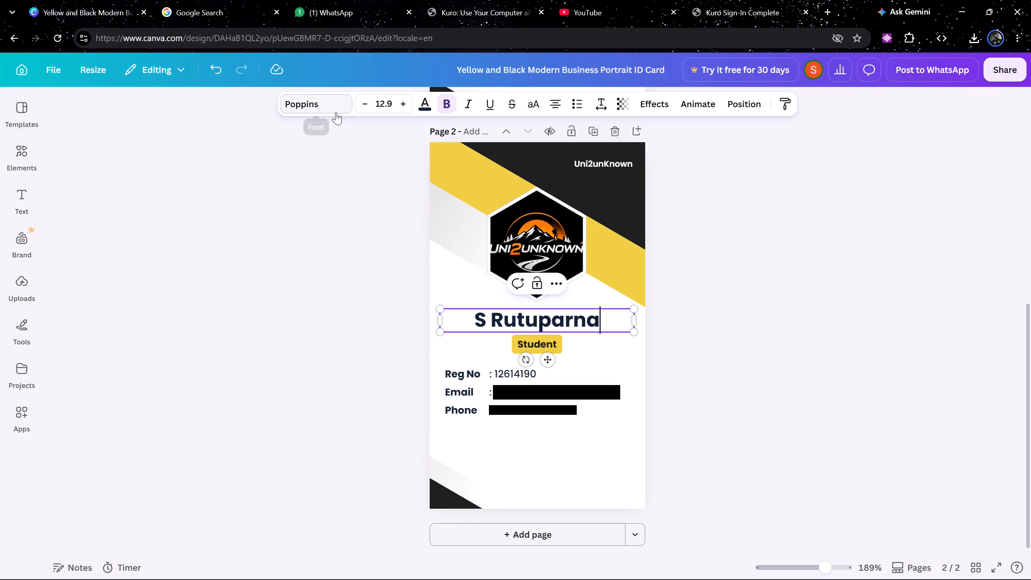
Replace the phone number on page 2 with the second student's phone number, copied from the records in the Google Search image.
click(192, 6)
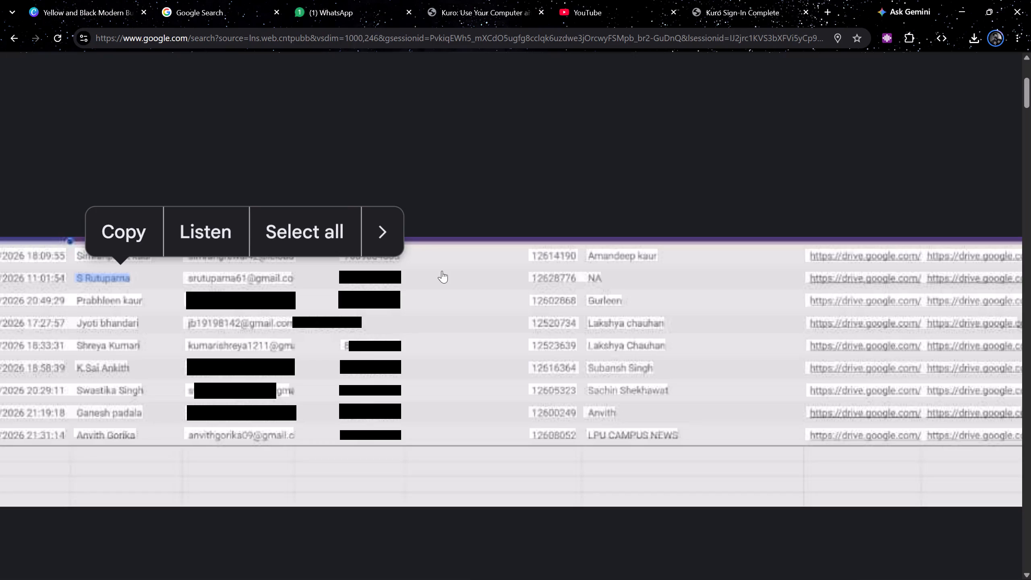
double_click(377, 278)
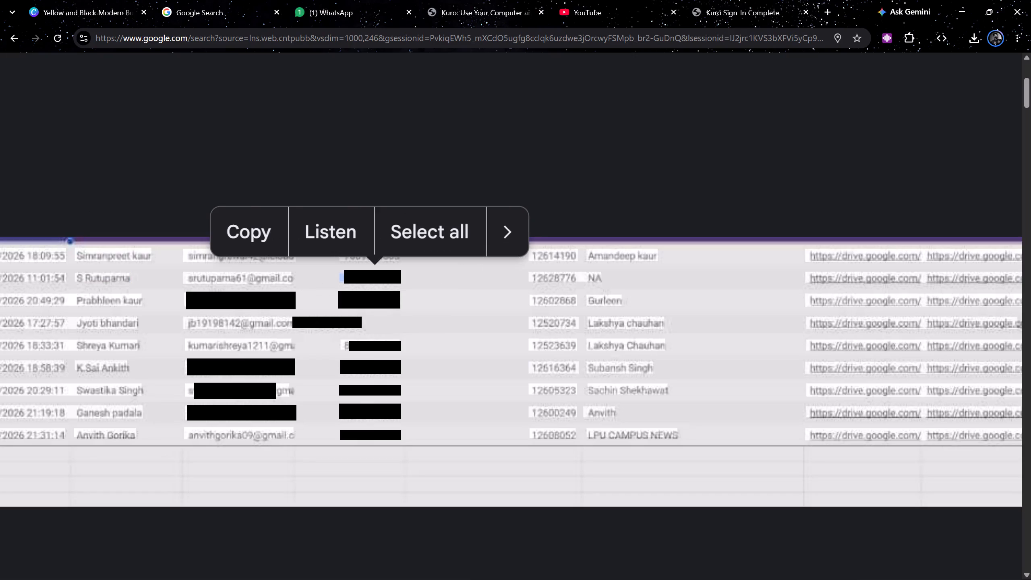
key(ctrl+c)
click(81, 3)
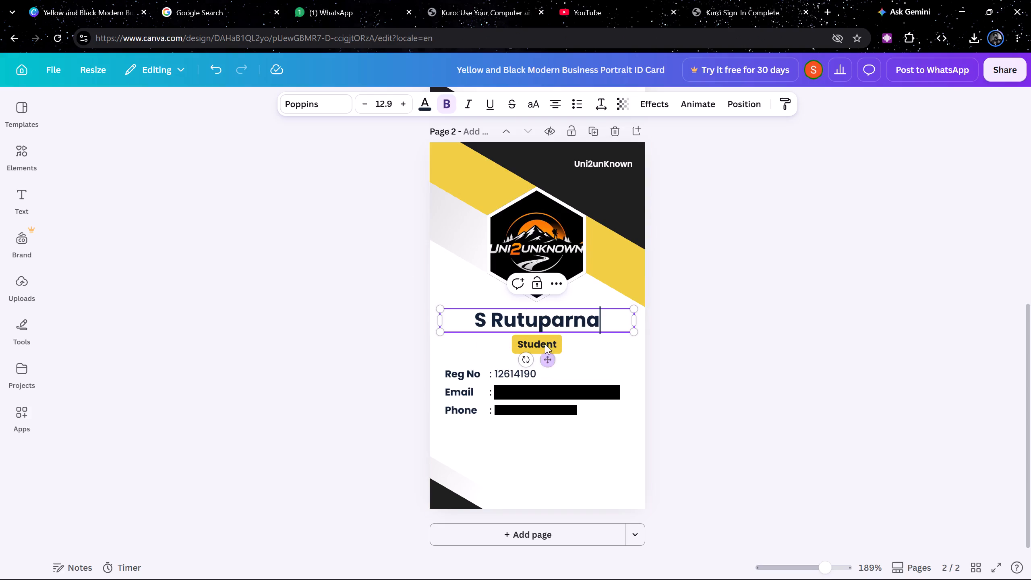
double_click(536, 406)
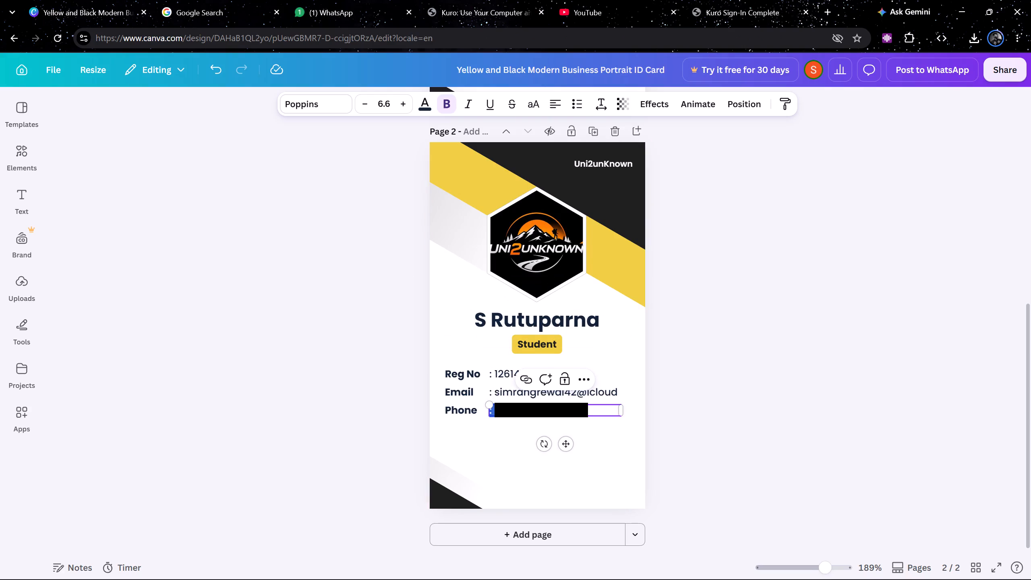
double_click(540, 408)
key(ctrl+v)
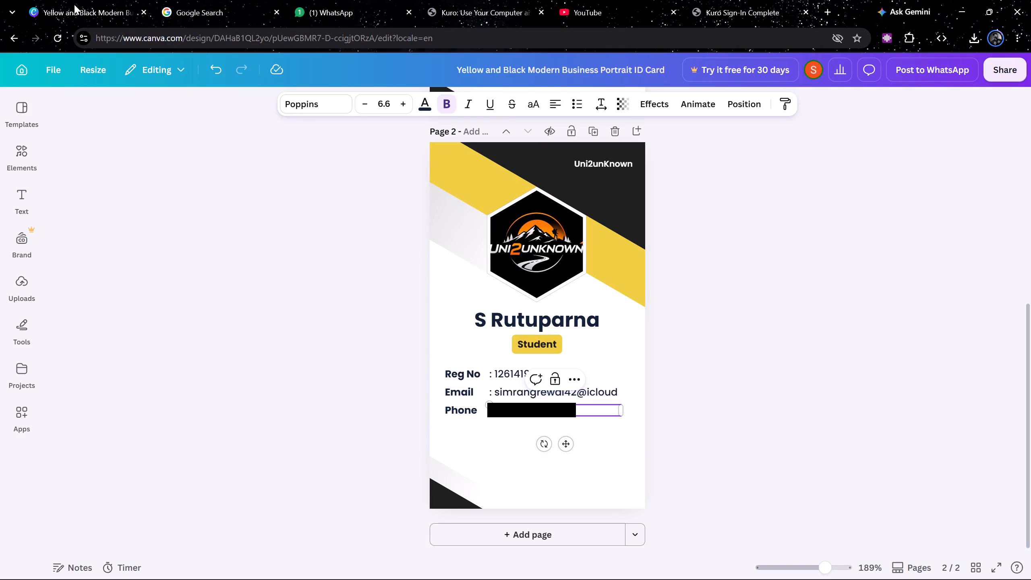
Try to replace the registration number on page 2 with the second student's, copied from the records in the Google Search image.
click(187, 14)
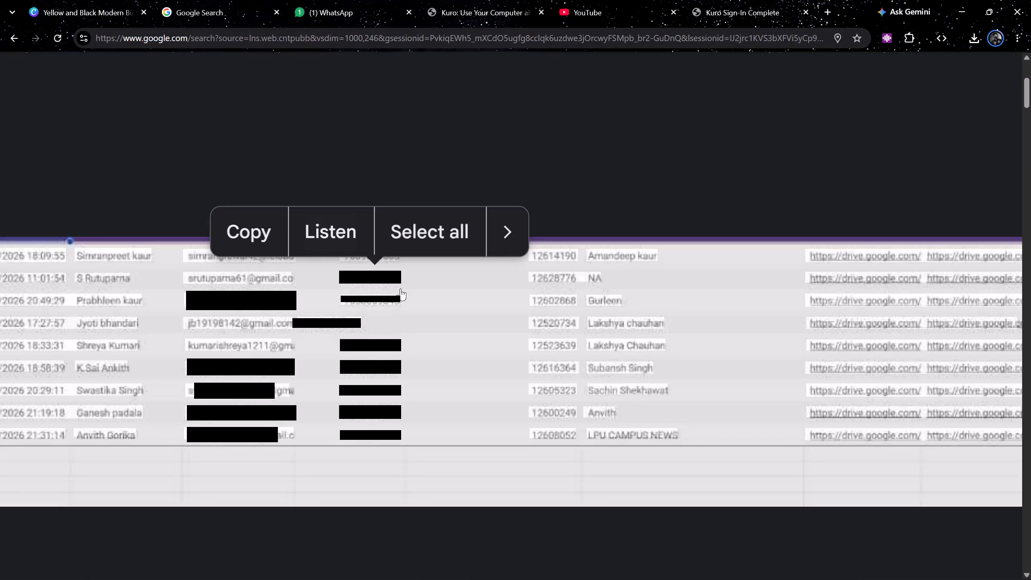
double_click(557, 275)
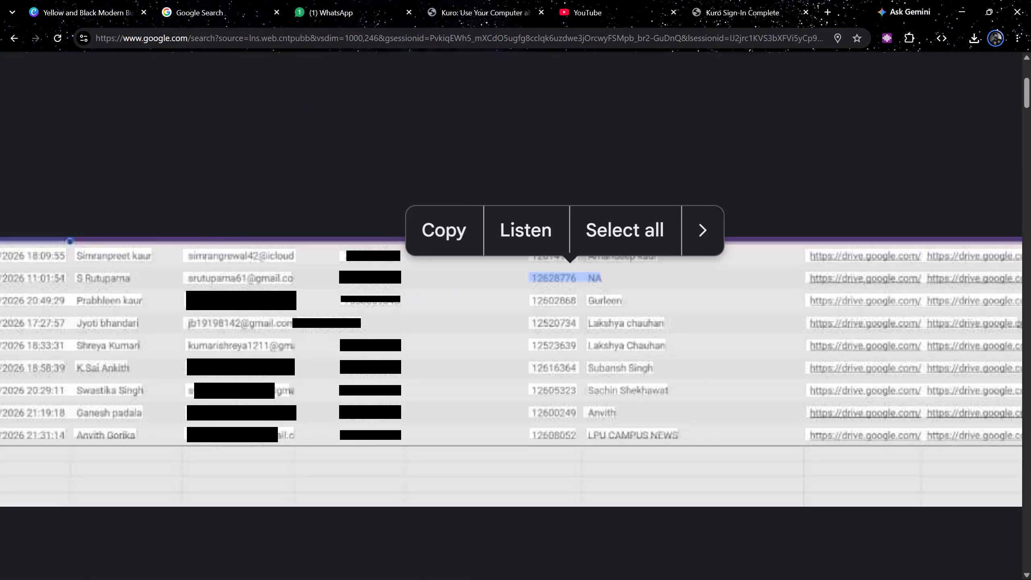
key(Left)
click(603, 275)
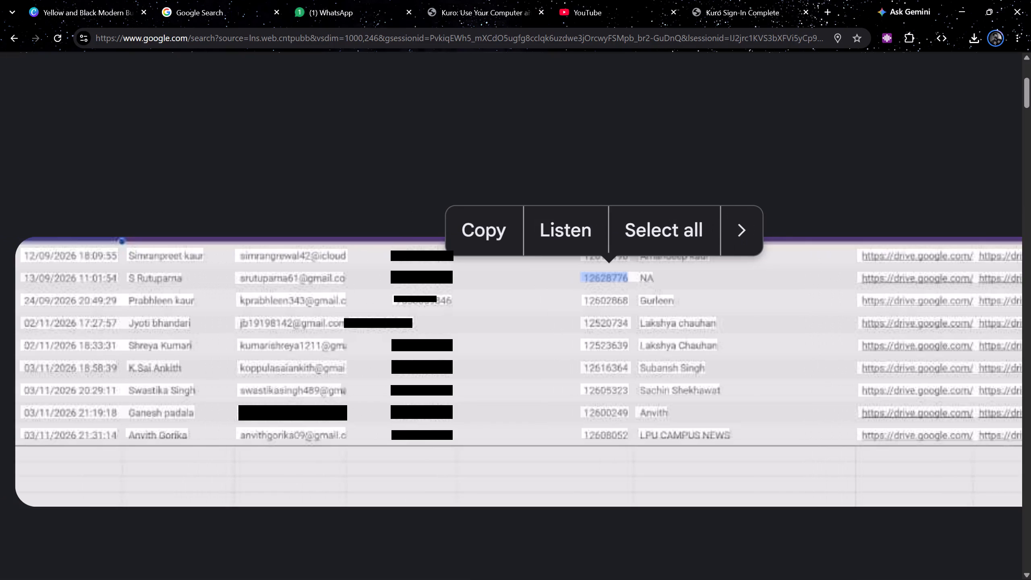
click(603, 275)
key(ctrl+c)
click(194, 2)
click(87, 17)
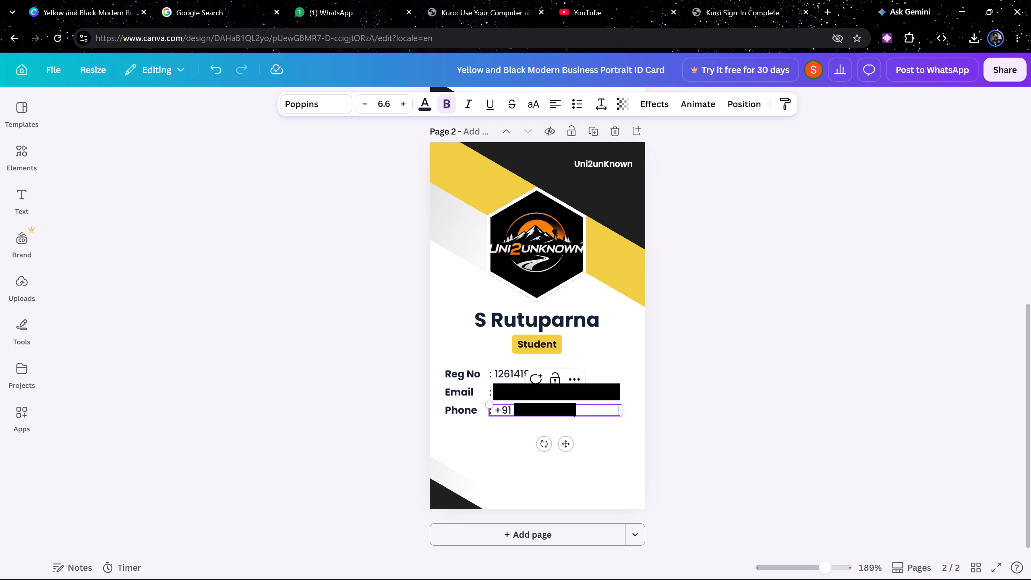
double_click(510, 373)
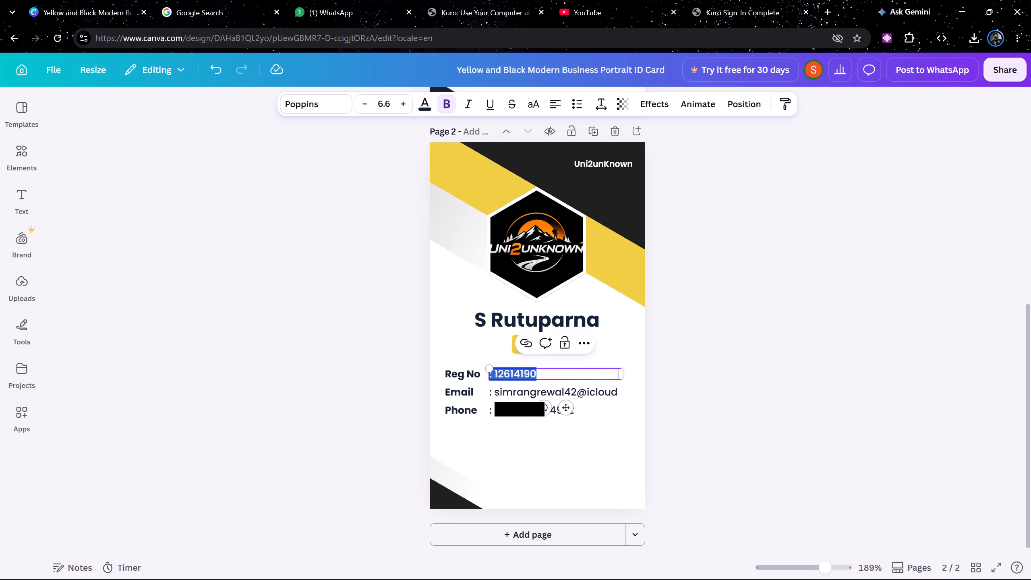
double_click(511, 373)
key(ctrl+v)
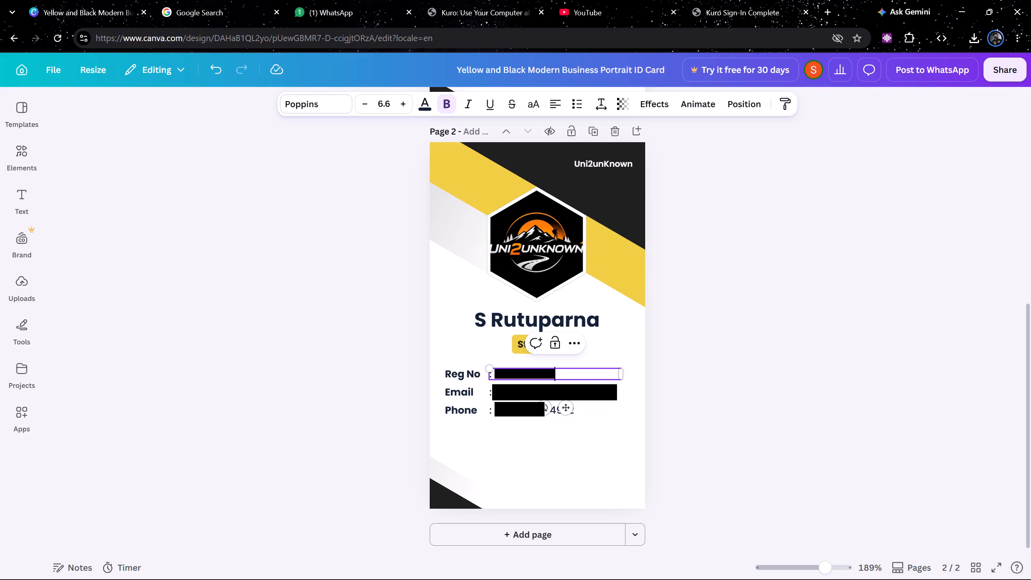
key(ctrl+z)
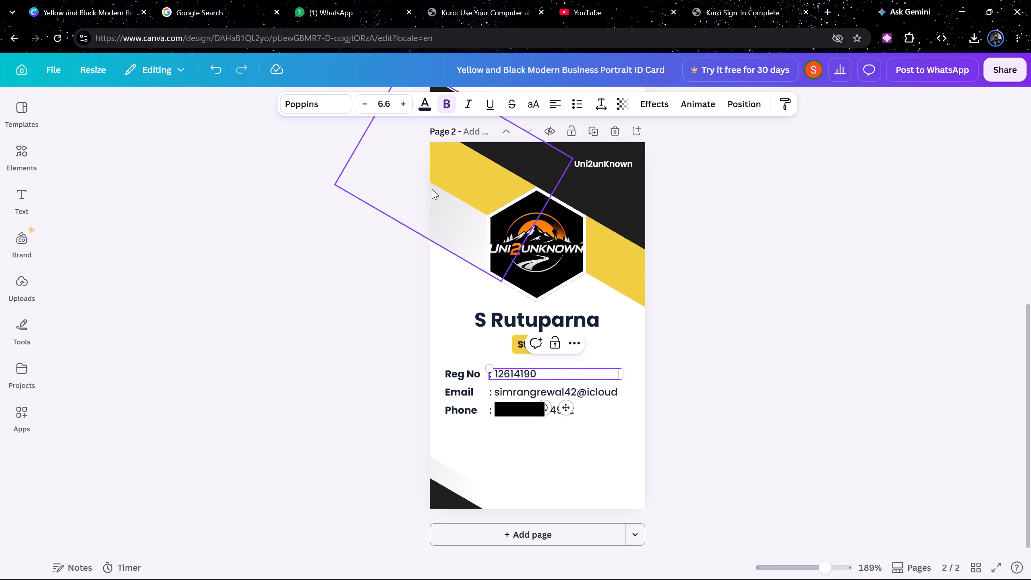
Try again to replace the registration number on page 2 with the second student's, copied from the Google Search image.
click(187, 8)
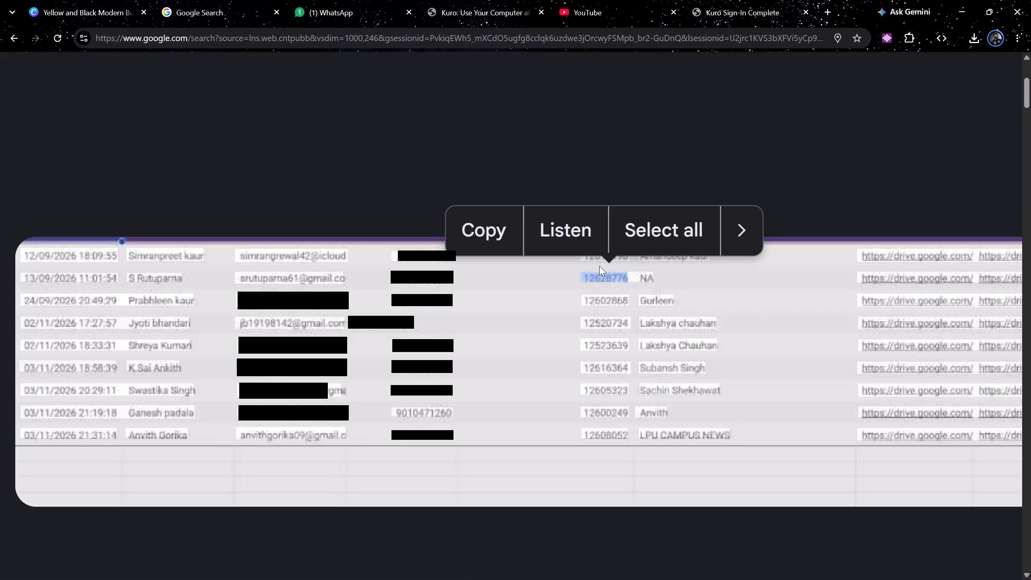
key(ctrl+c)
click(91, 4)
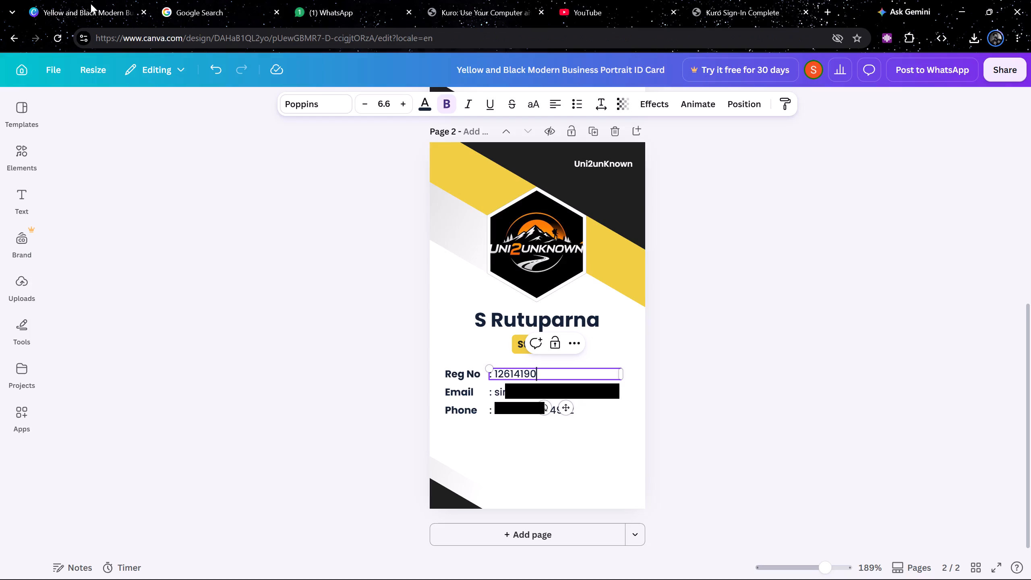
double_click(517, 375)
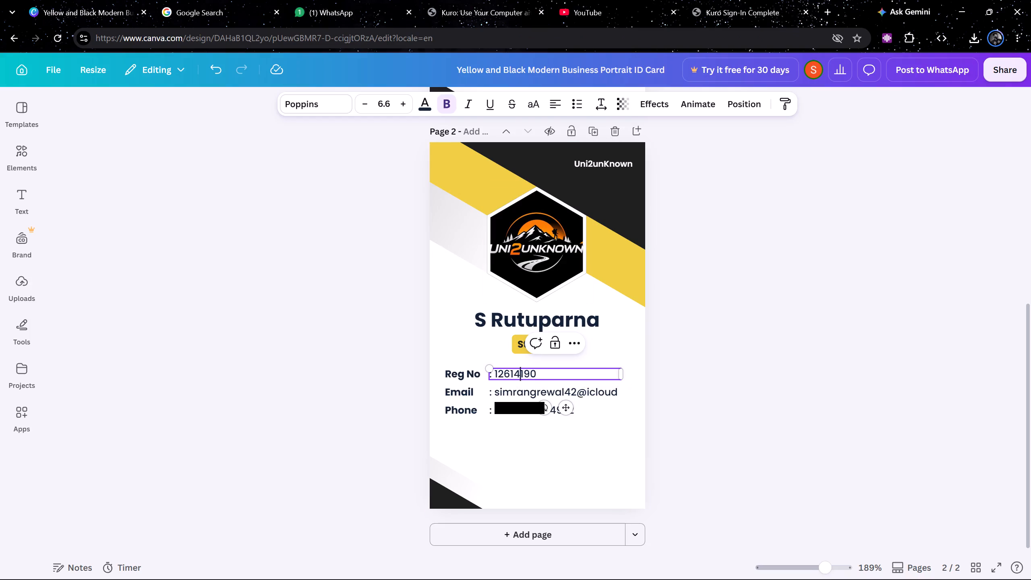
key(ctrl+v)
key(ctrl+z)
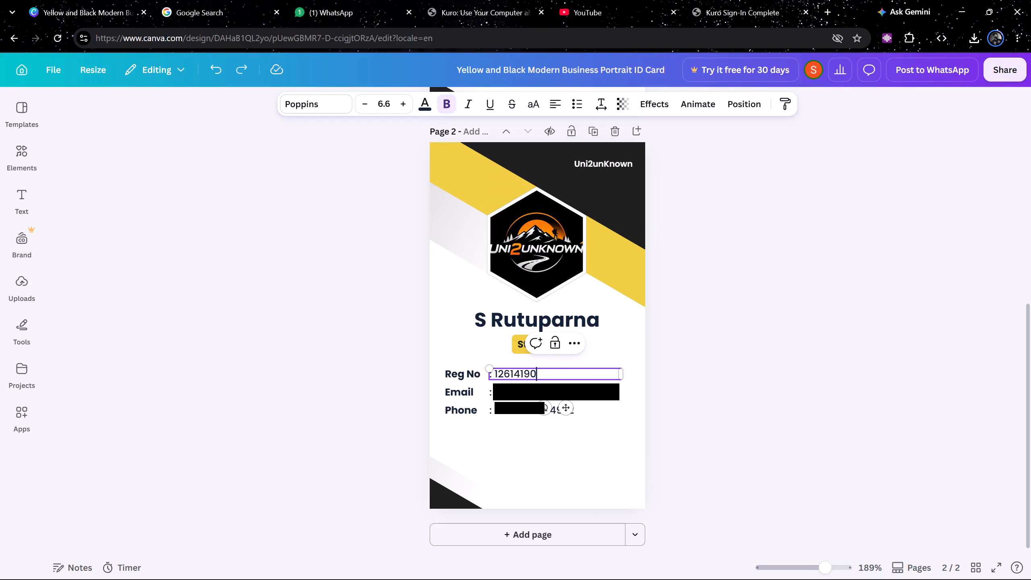
Replace the registration number on page 2 with the second student's registration number, copied from the records in the Google Search image.
click(212, 6)
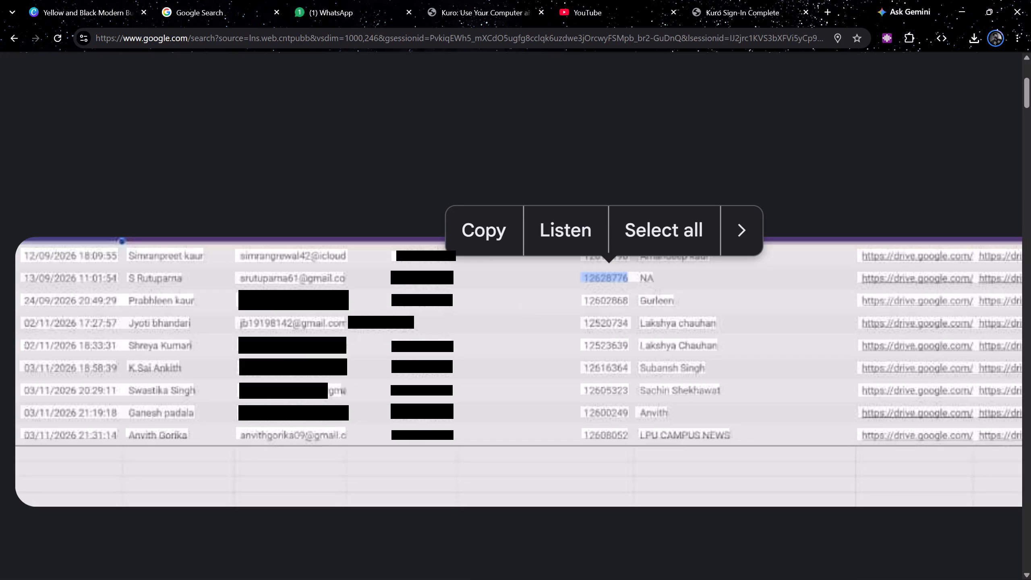
click(605, 280)
click(614, 278)
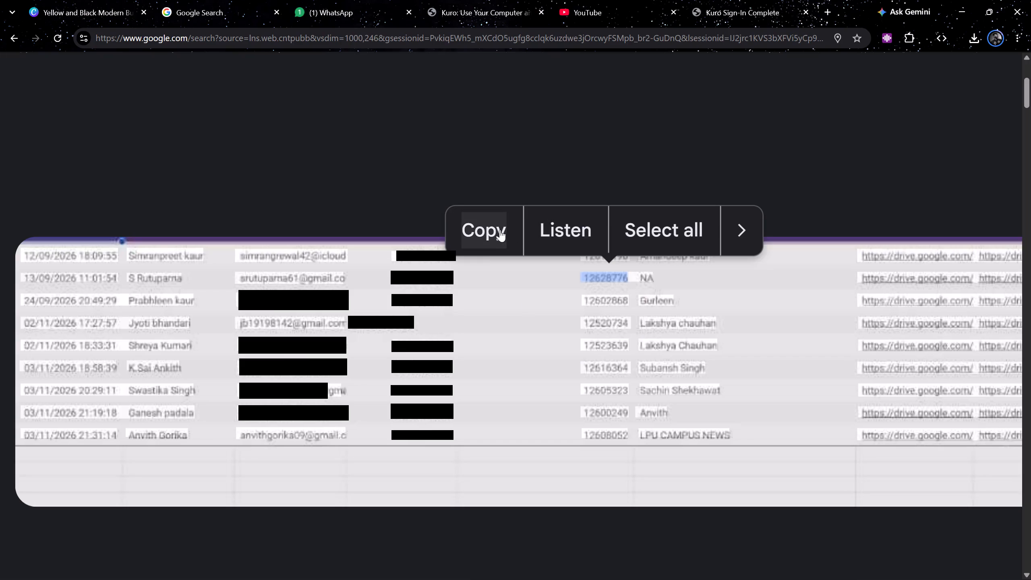
click(500, 230)
click(66, 2)
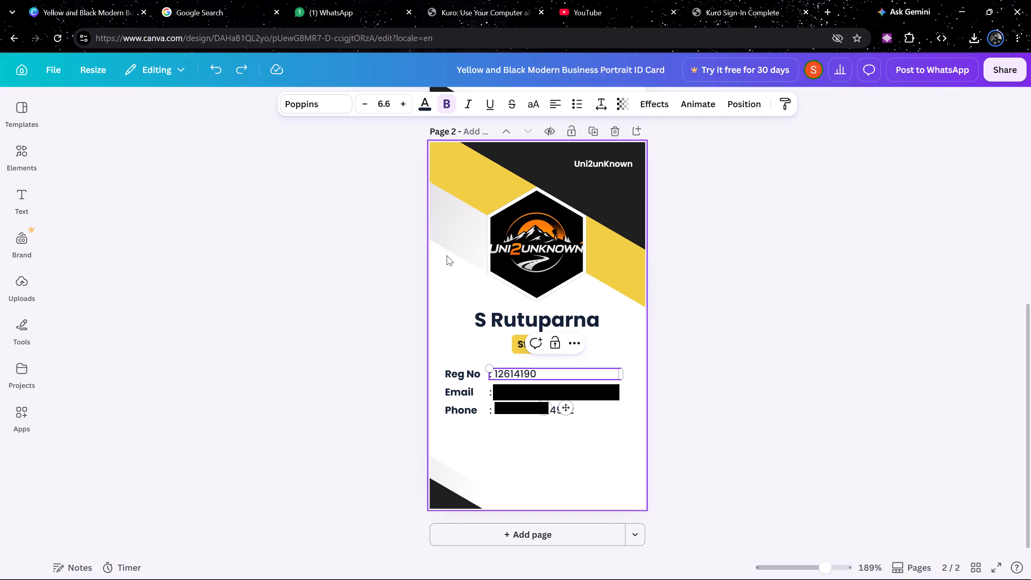
double_click(522, 376)
key(ctrl+v)
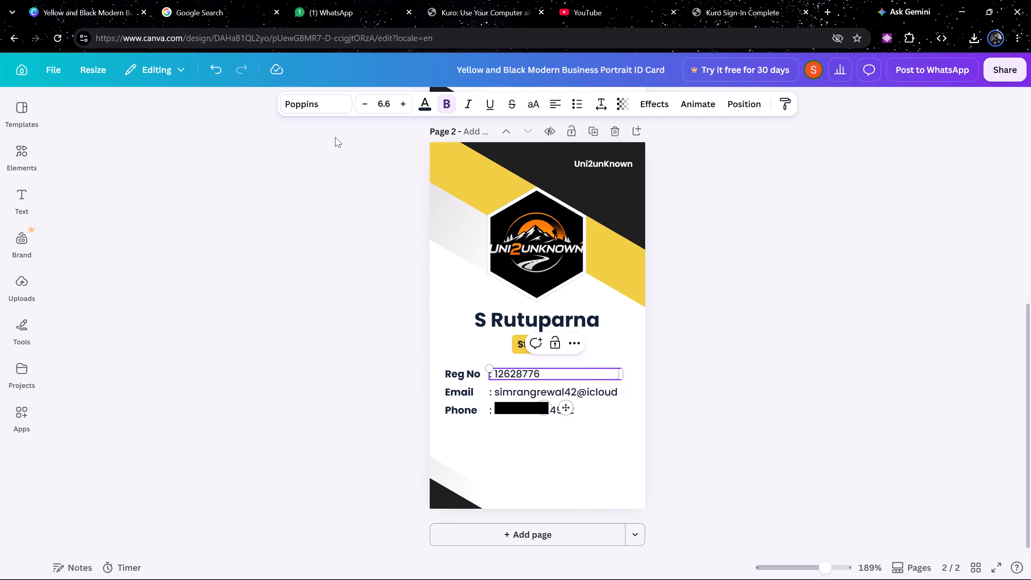
Replace the email on page 2 with the second student's email from the Google Search image, adding the missing final letter.
click(106, 8)
click(193, 4)
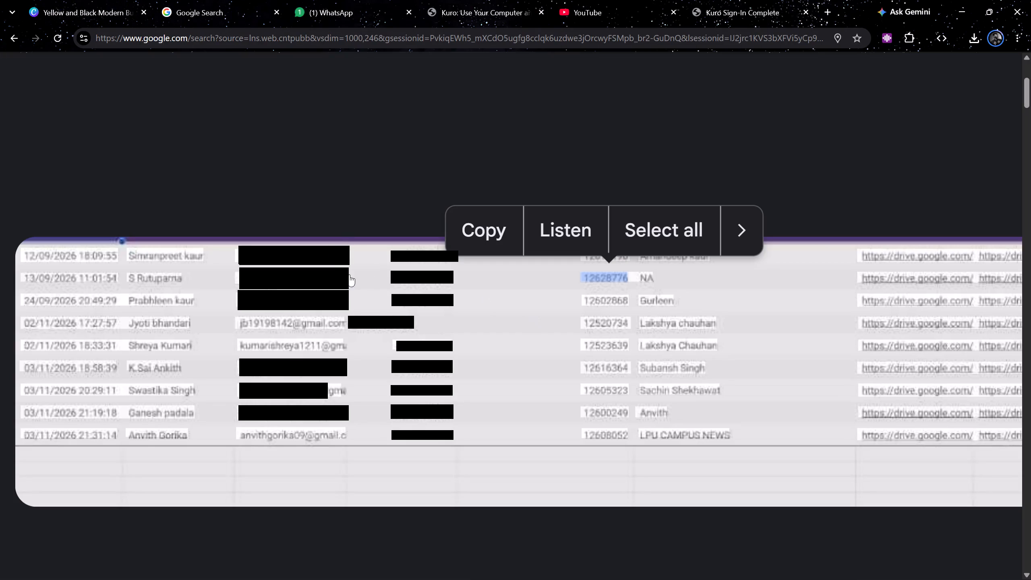
double_click(315, 275)
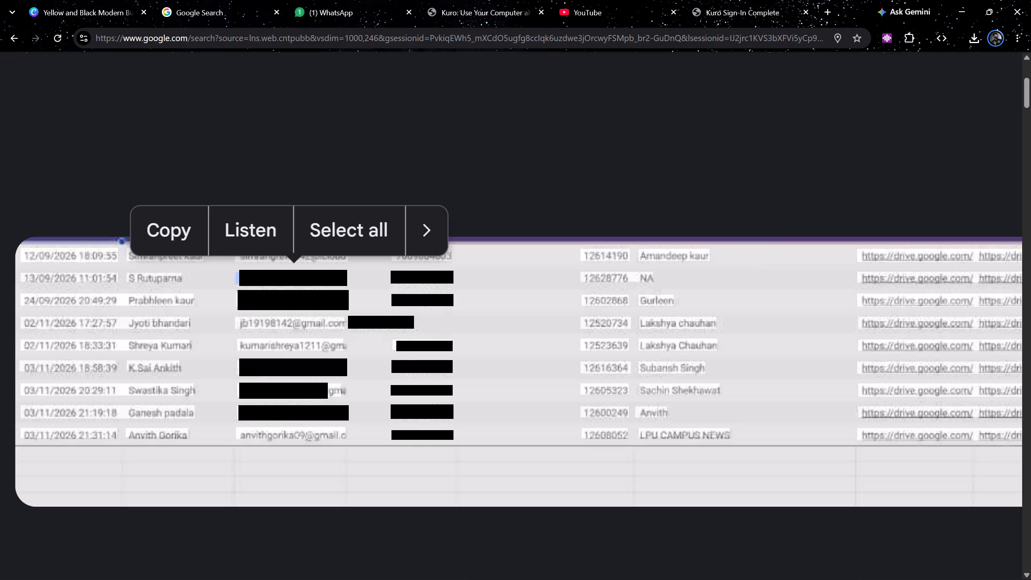
key(ctrl+c)
click(188, 4)
click(104, 8)
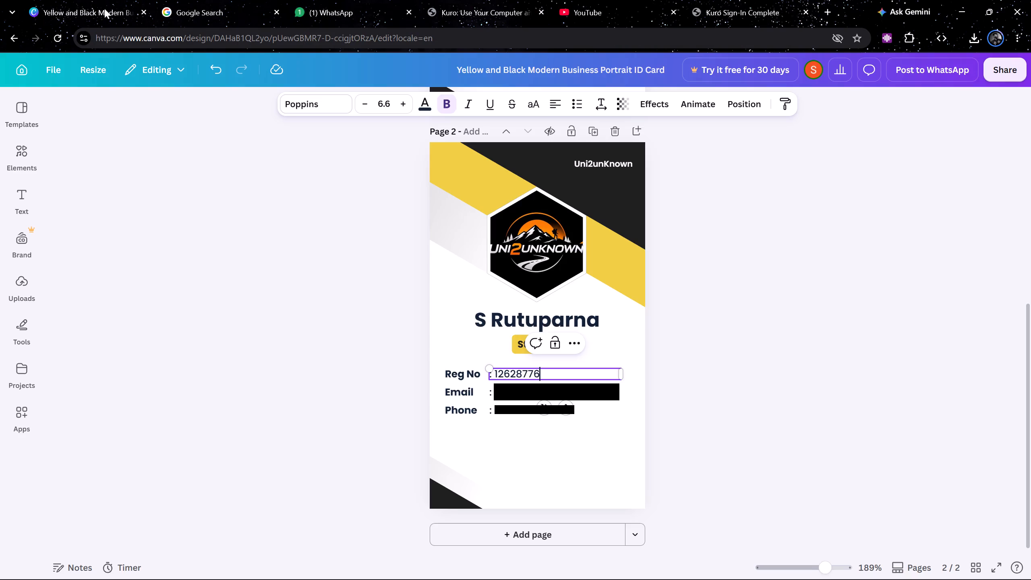
click(534, 389)
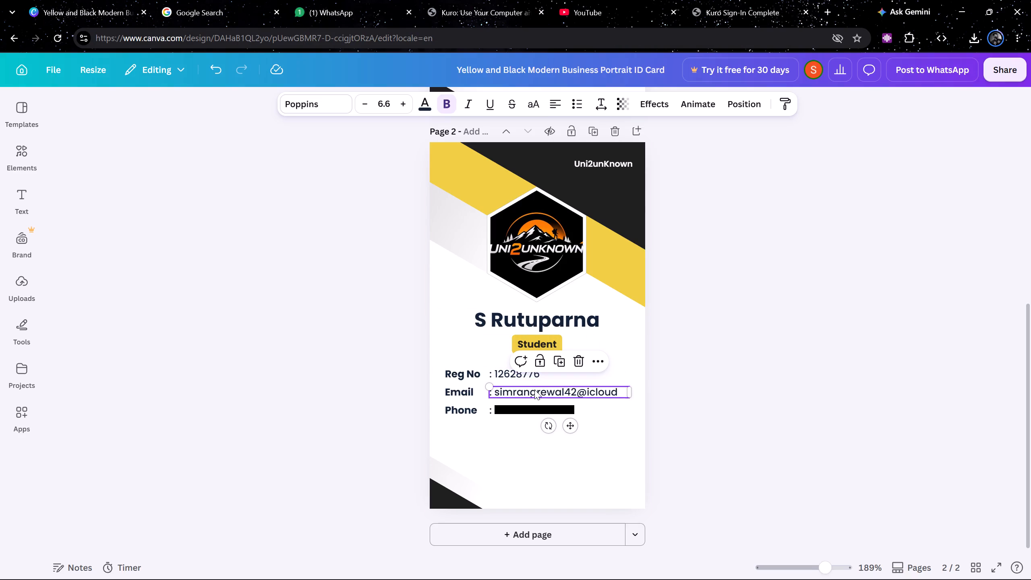
double_click(544, 390)
double_click(544, 390)
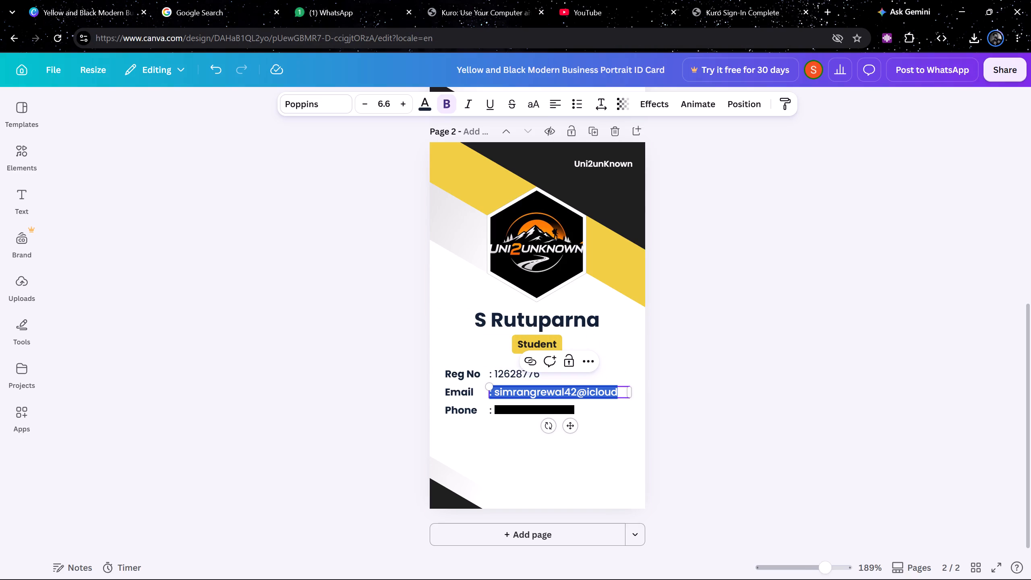
double_click(563, 390)
double_click(563, 390)
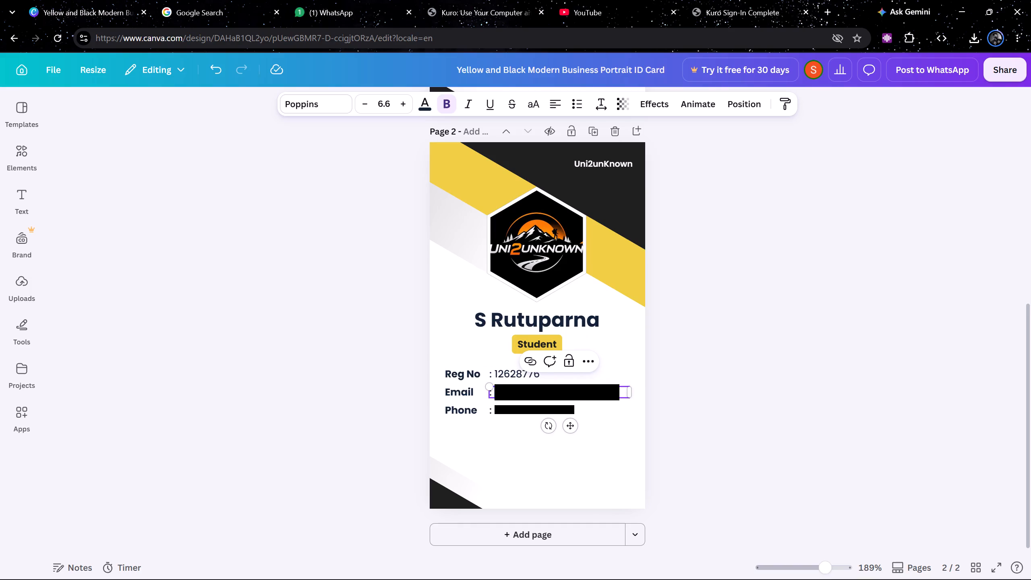
key(shift+Right)
key(shift+Right)
key(shift+Right)
key(shift+Right)
key(shift+Right)
key(shift+Right)
key(shift+Right)
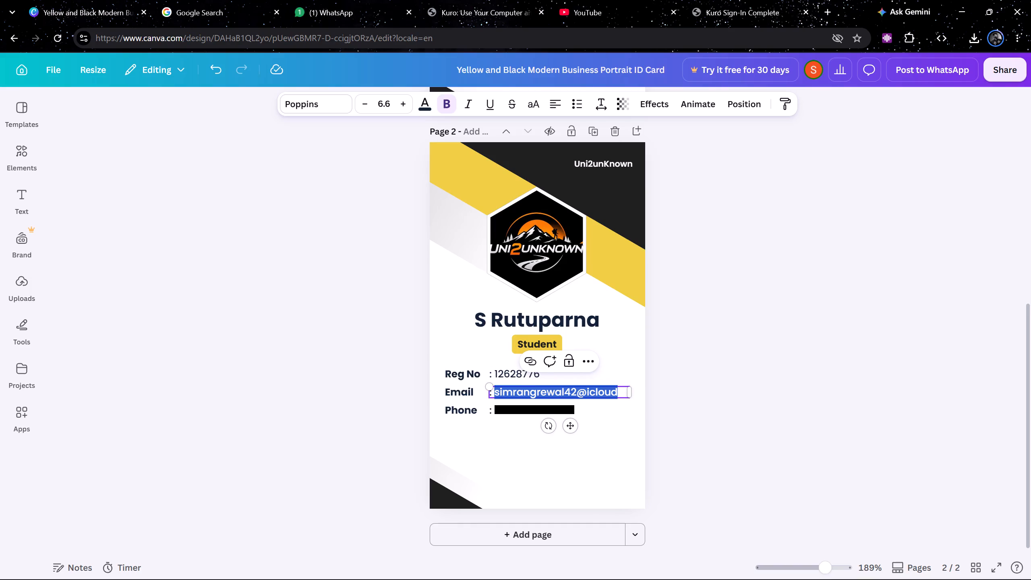
key(ctrl+v)
key(m)
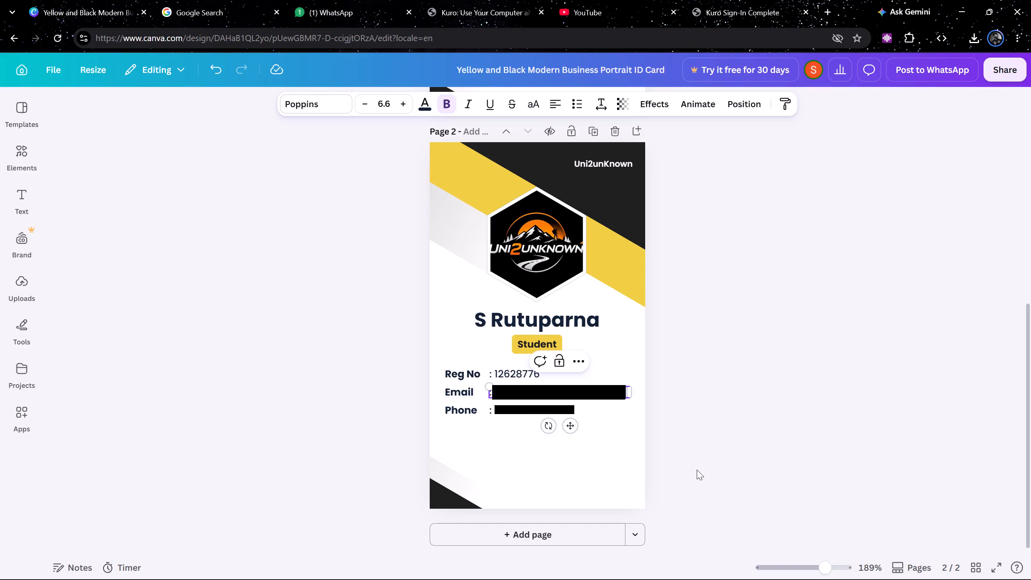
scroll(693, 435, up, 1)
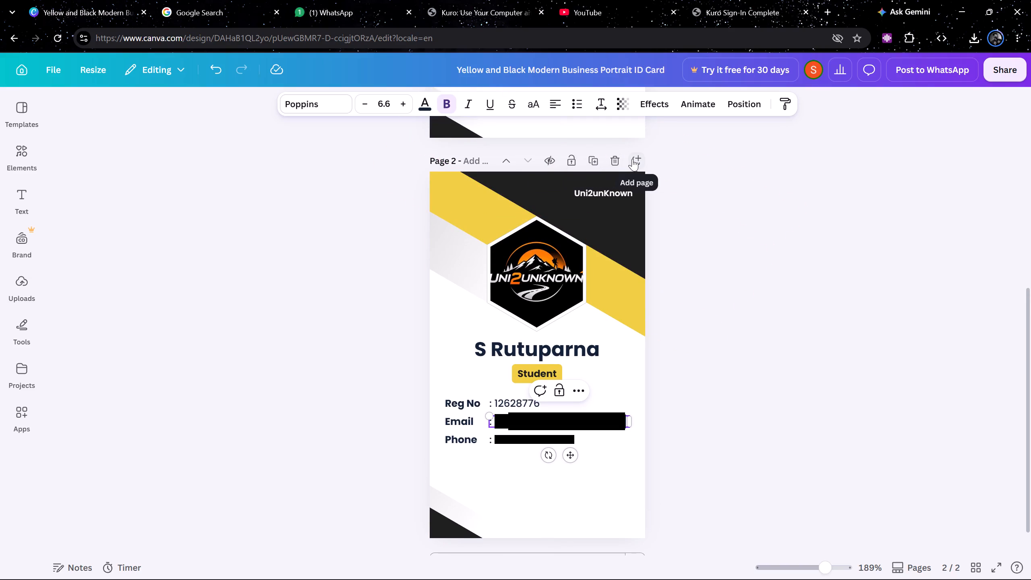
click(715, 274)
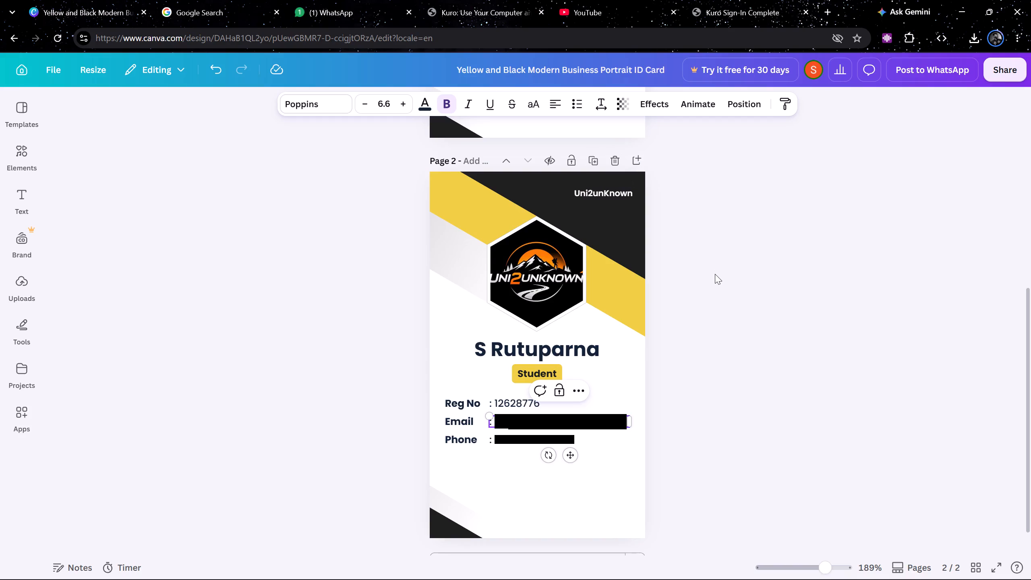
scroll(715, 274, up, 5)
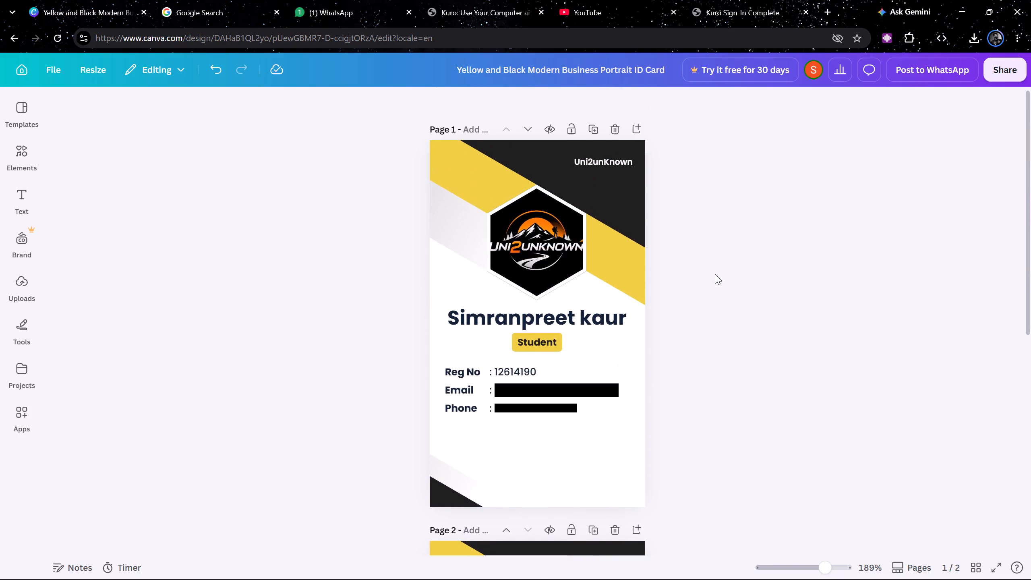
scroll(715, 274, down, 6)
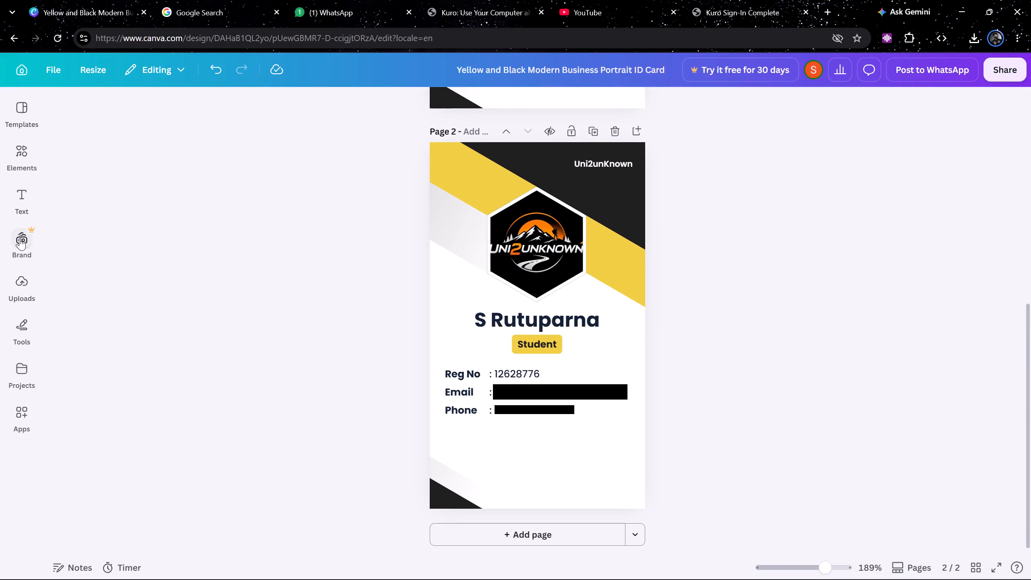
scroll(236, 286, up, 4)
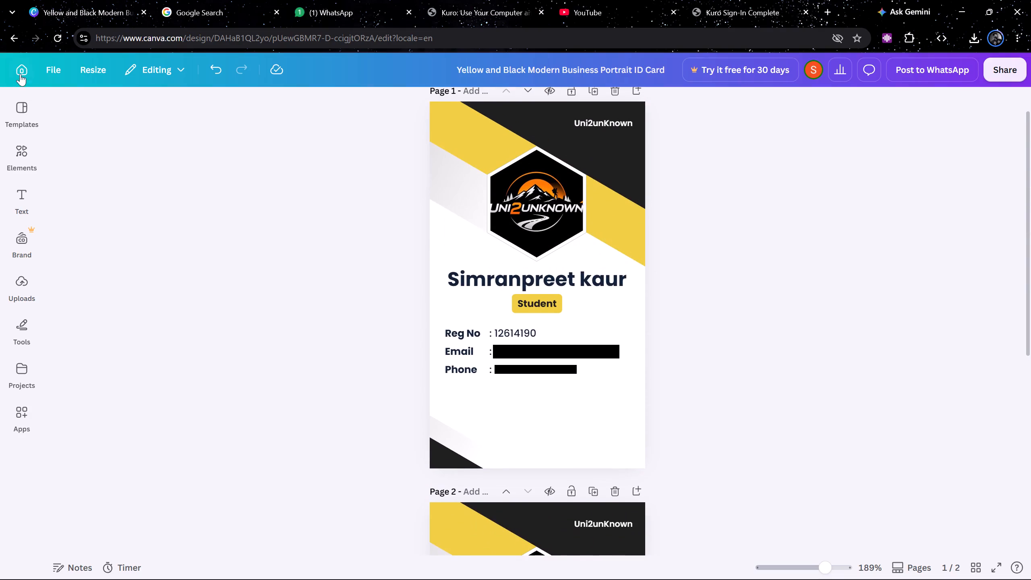
Switch the design's page view to Grid.
click(60, 66)
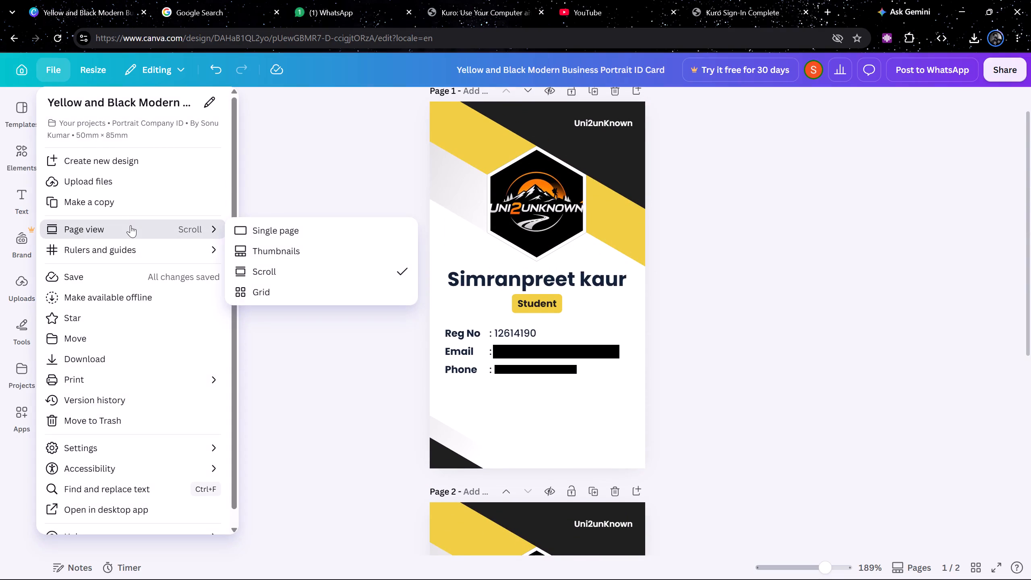
click(270, 295)
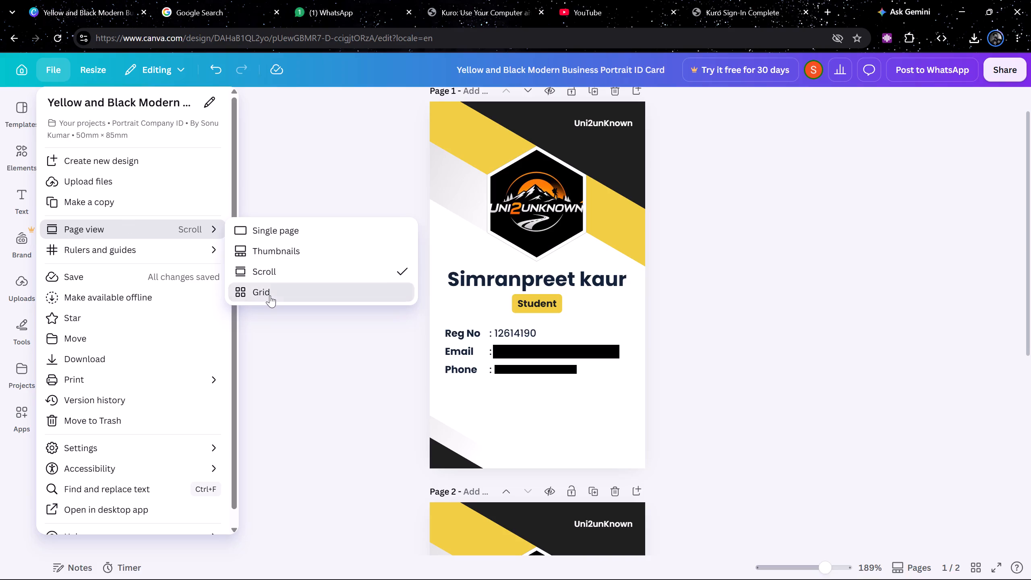
scroll(479, 370, up, 1)
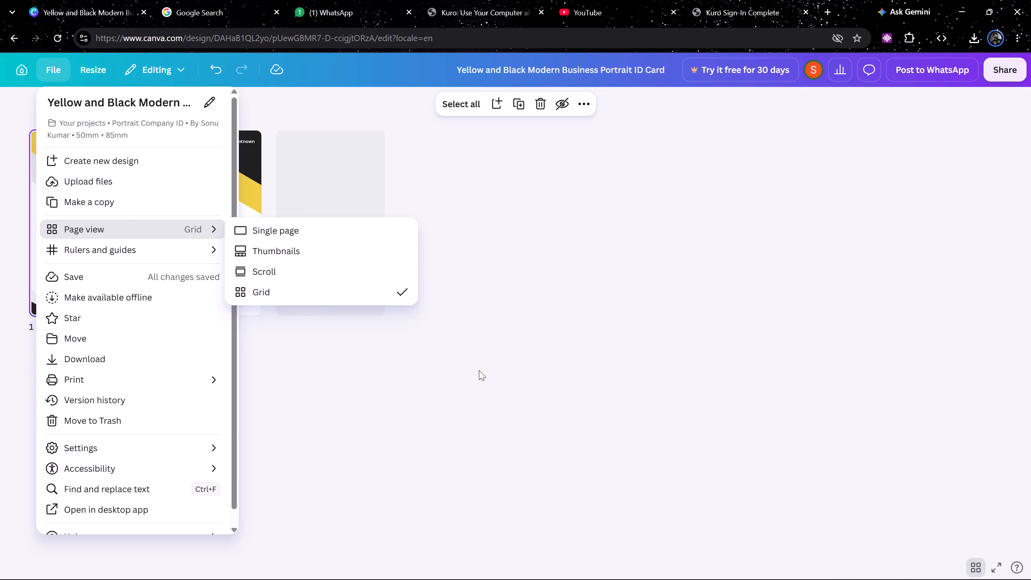
click(479, 370)
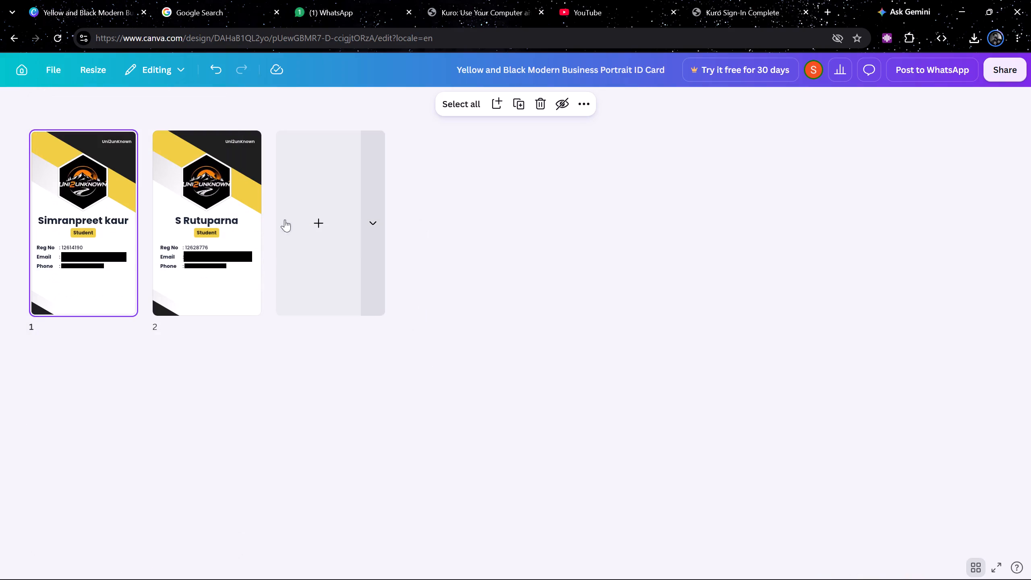
Switch the design's page view from Grid to Scroll.
click(54, 67)
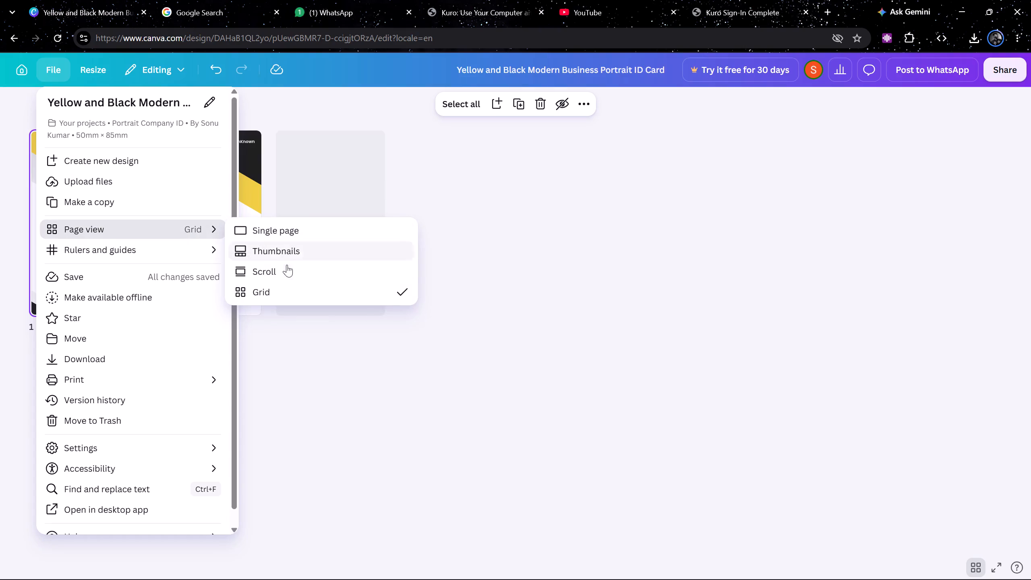
click(287, 266)
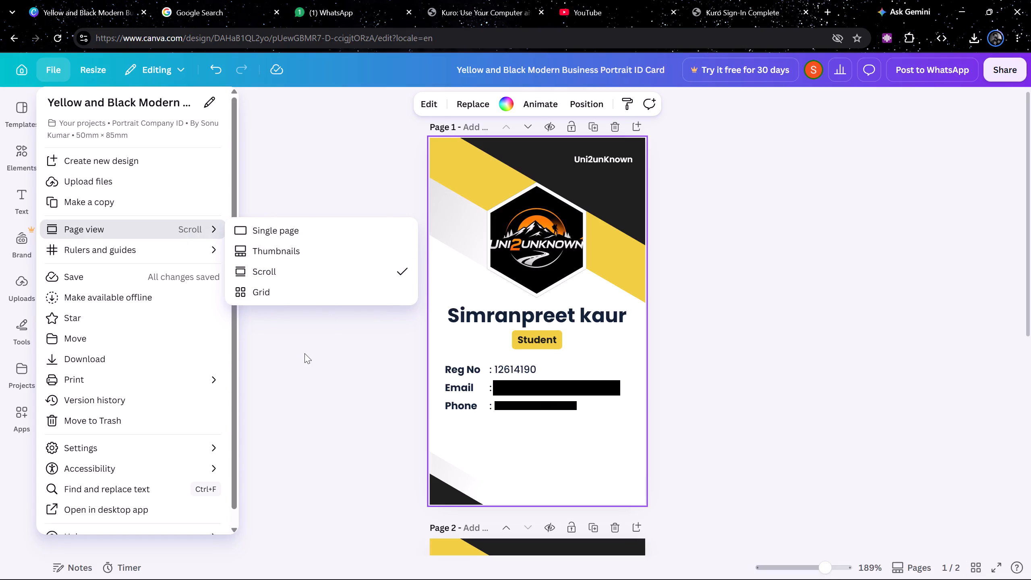
scroll(176, 330, down, 1)
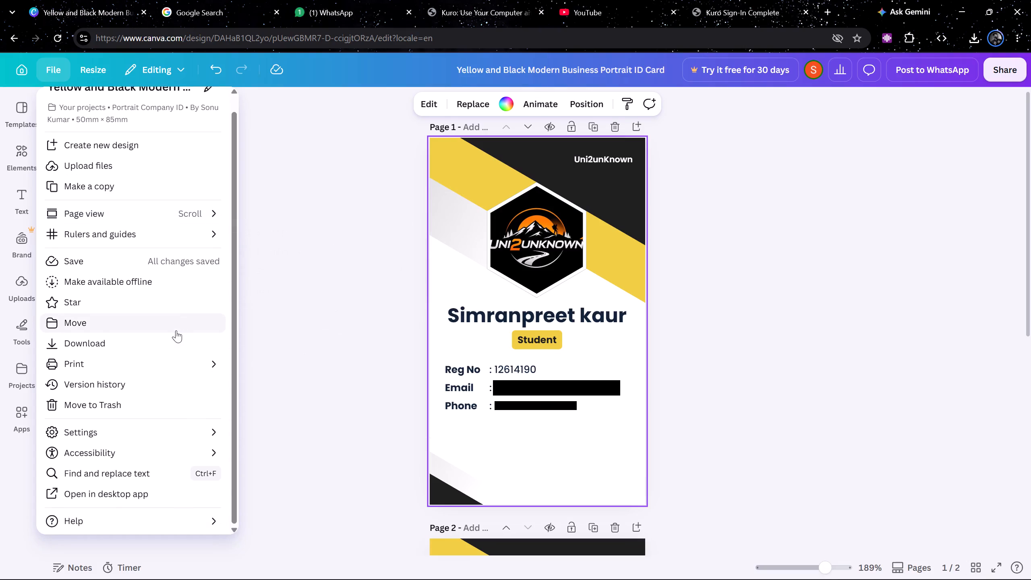
scroll(176, 330, down, 1)
scroll(123, 166, up, 2)
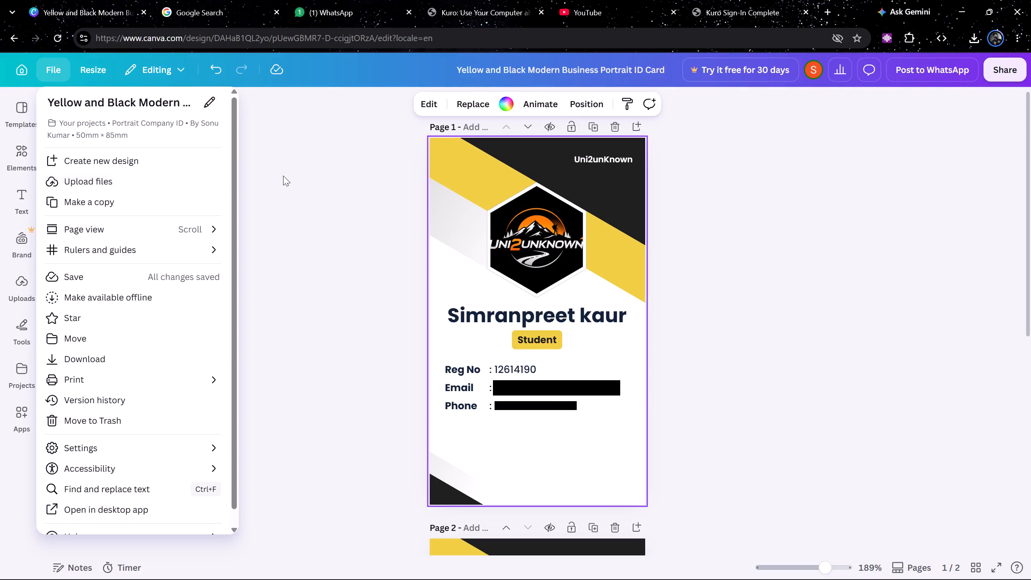
click(289, 178)
Copy only the third student's full name, without the date, from the records in the Google Search image.
scroll(289, 178, up, 3)
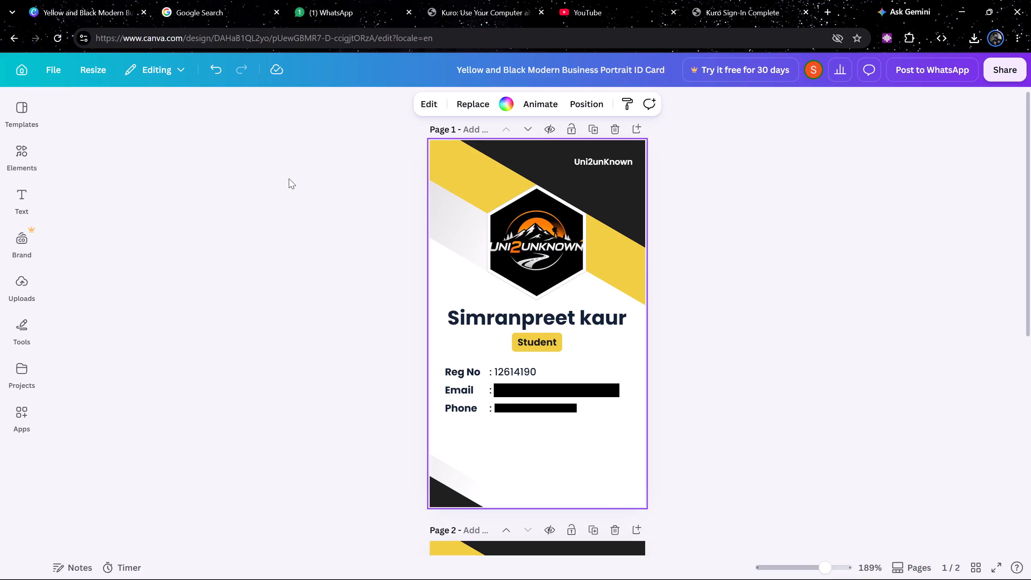
scroll(289, 178, down, 5)
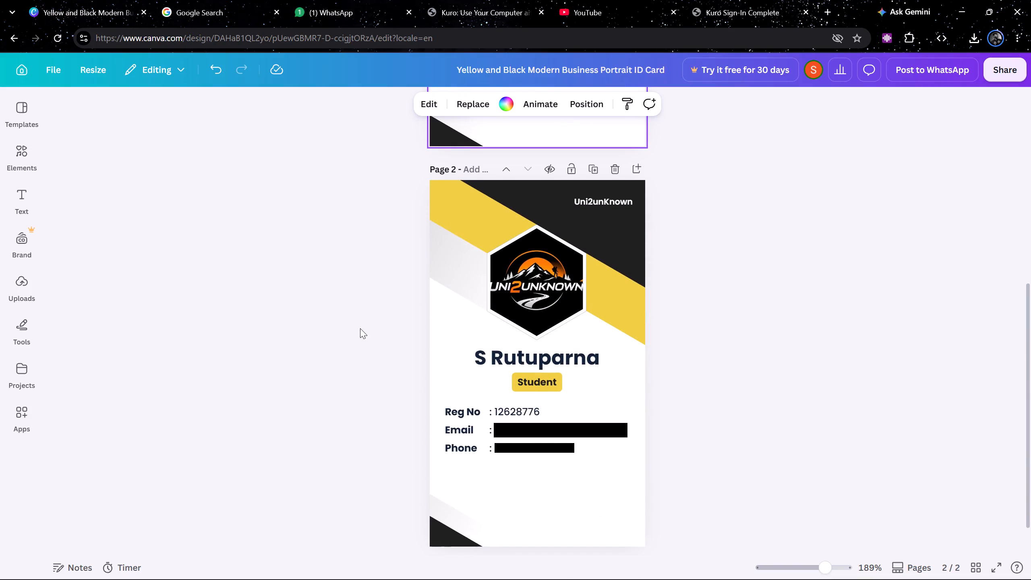
scroll(360, 328, down, 1)
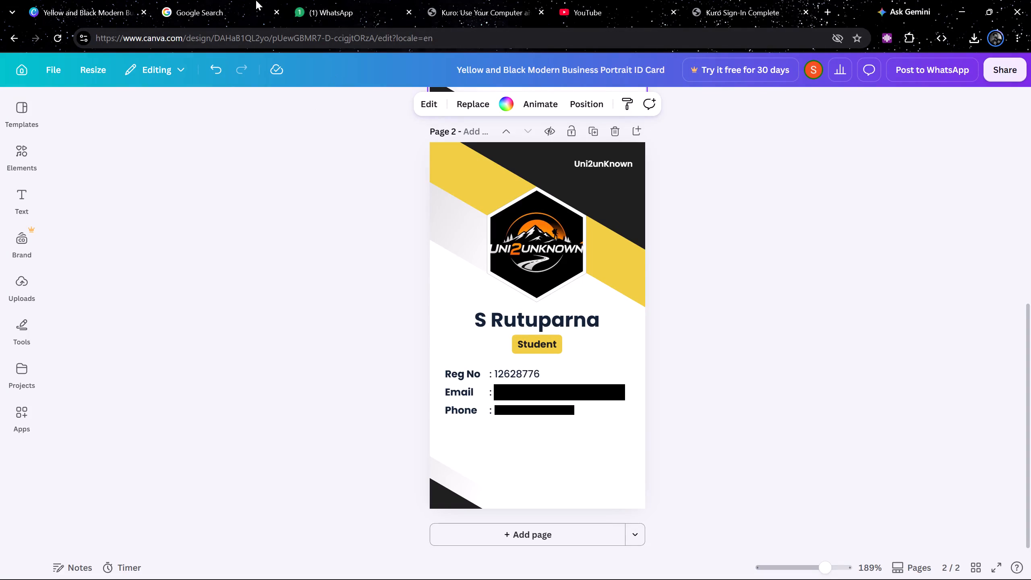
click(219, 20)
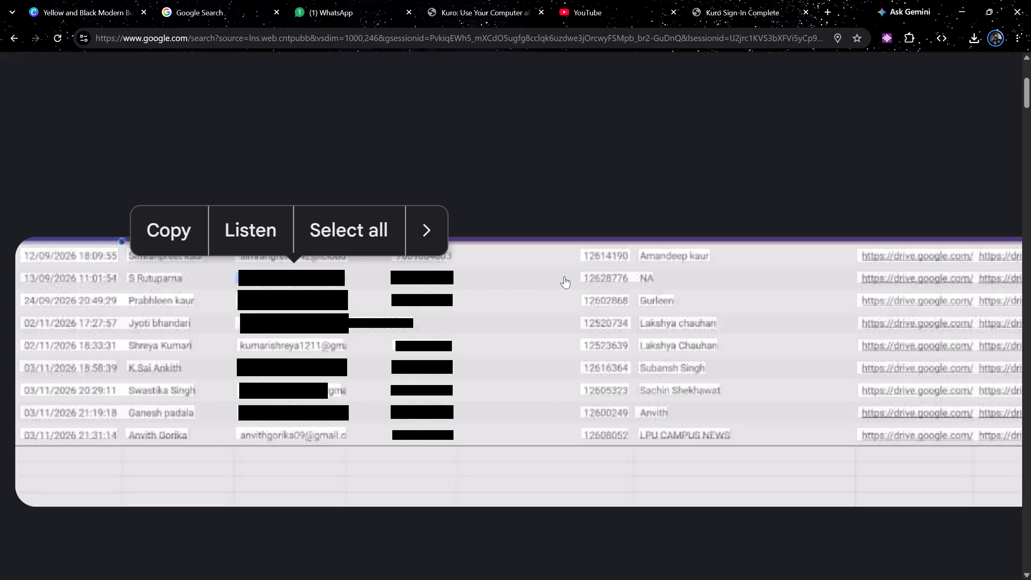
double_click(166, 298)
double_click(166, 298)
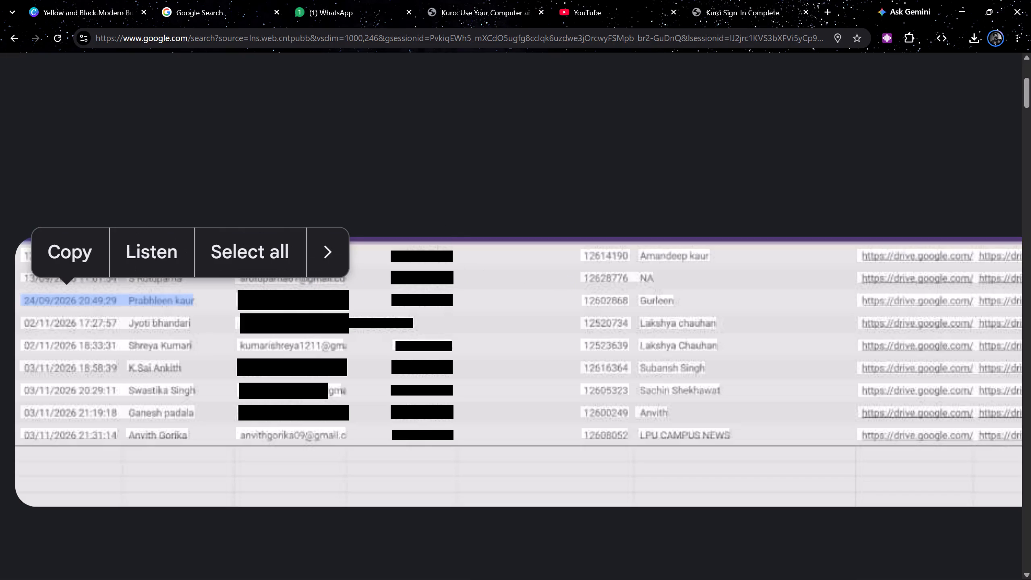
click(175, 301)
double_click(175, 301)
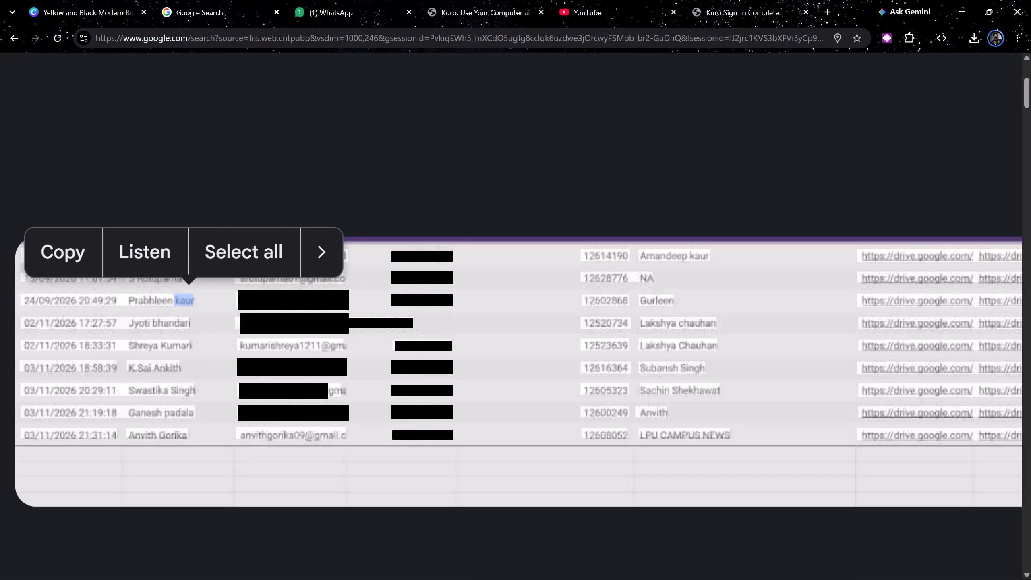
click(151, 300)
double_click(151, 300)
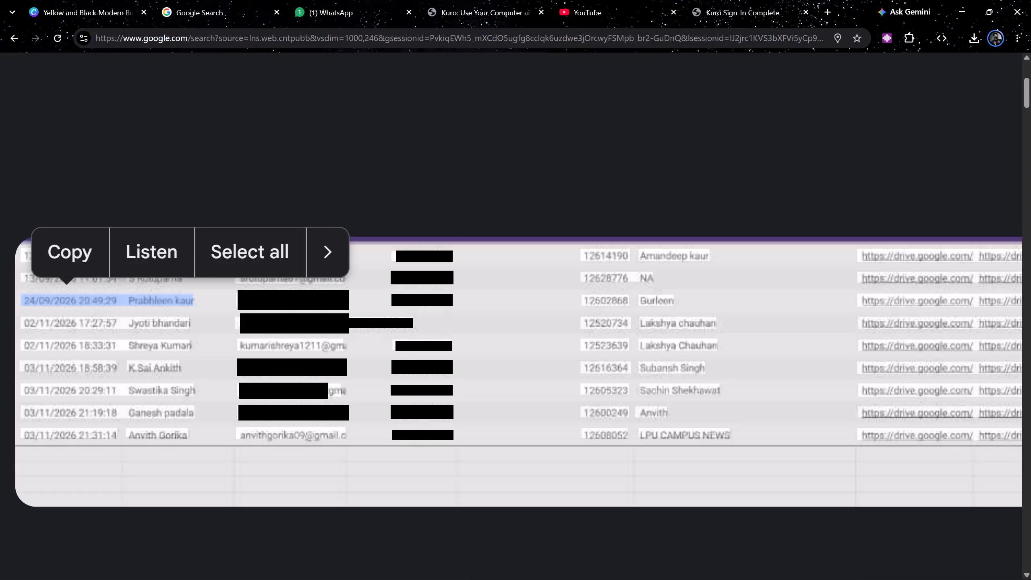
double_click(151, 300)
double_click(153, 300)
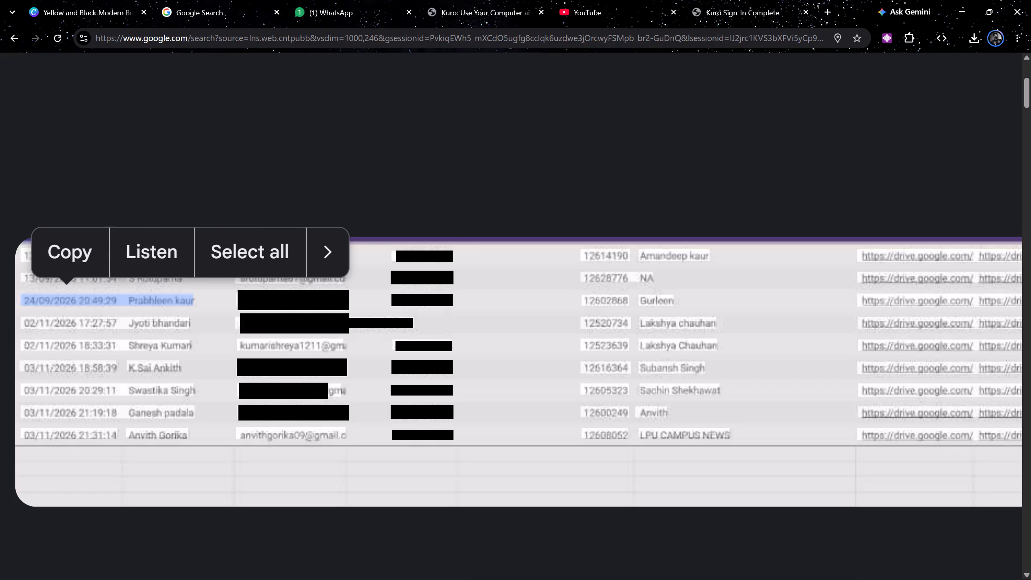
click(153, 300)
key(shift+Right)
key(shift+Right)
key(shift+Right)
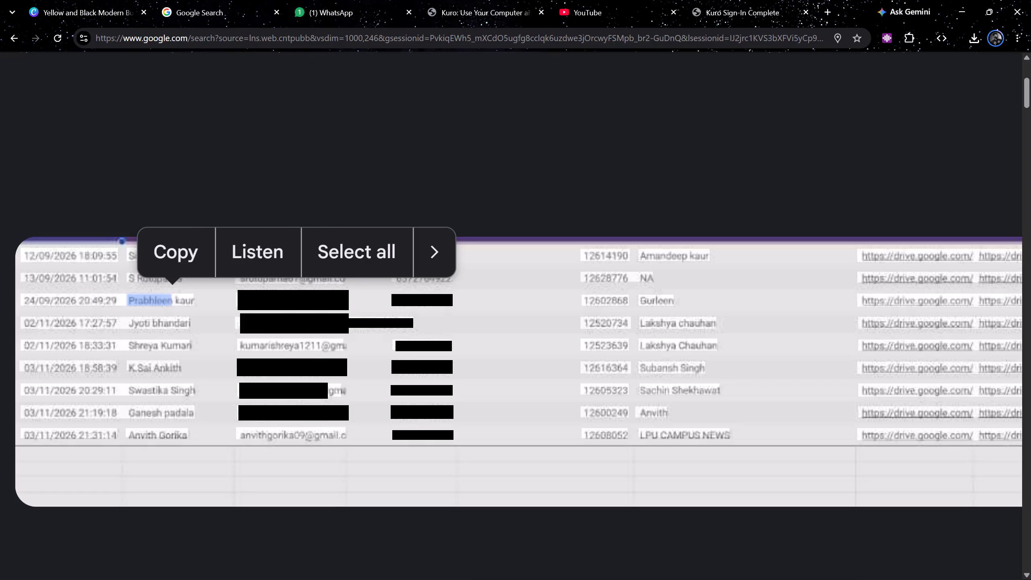
key(shift+Right)
key(shift+Right)
key(shift+Right)
click(189, 300)
key(shift+Left)
key(shift+Left)
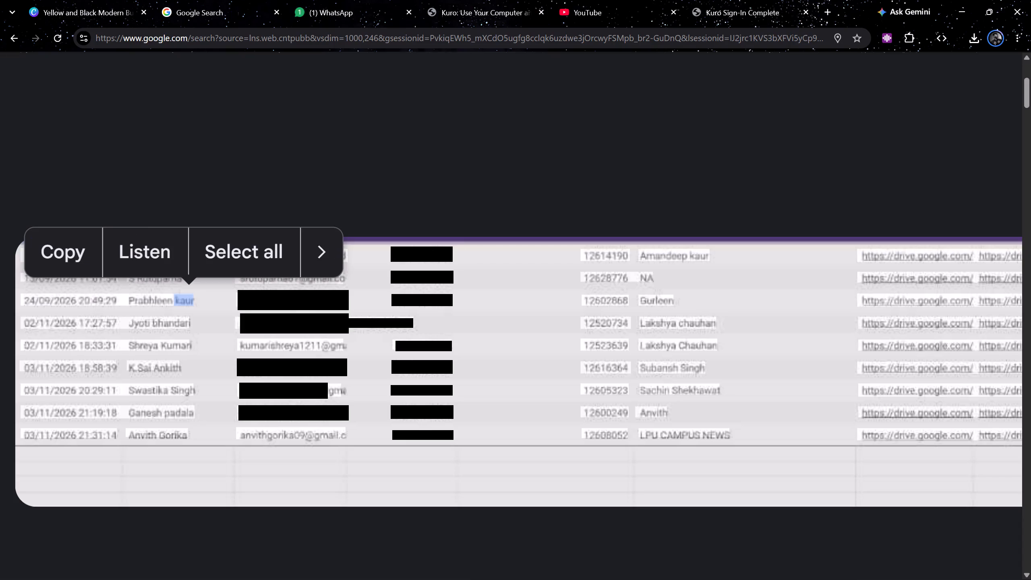
drag(127, 297, 187, 302)
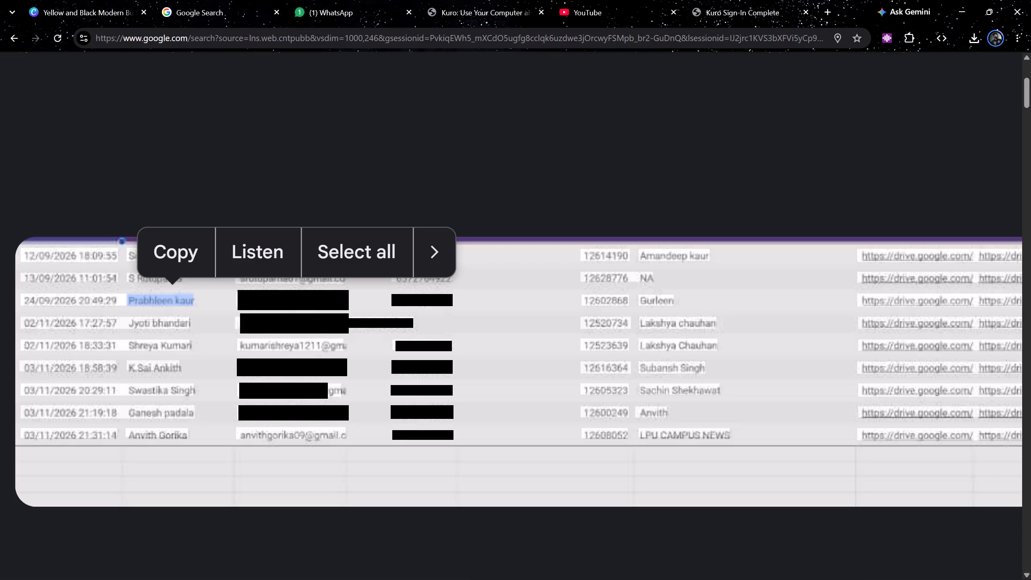
key(ctrl+c)
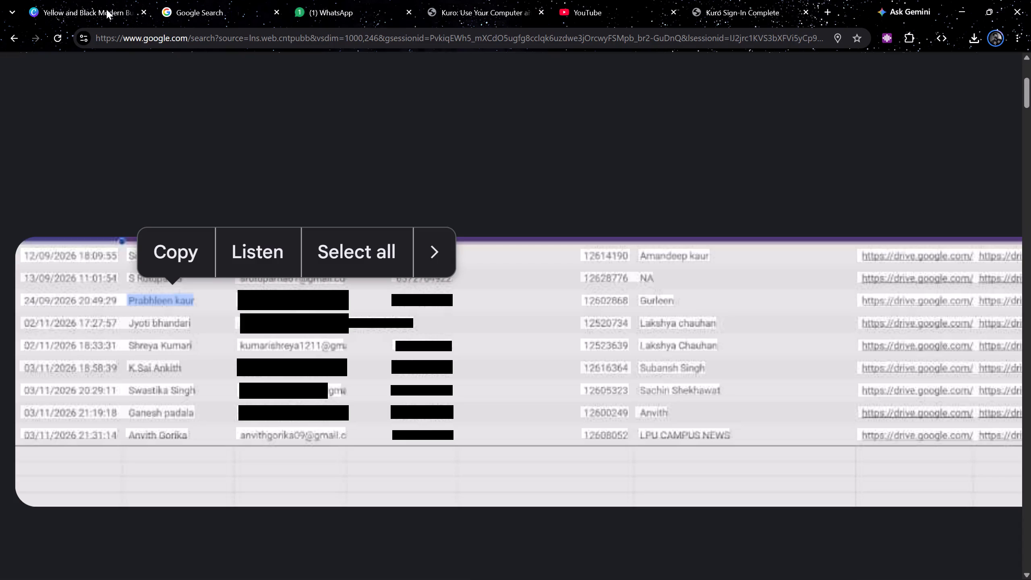
Return to the Canva design and duplicate page 2 to make a card for the third student.
click(106, 9)
scroll(354, 330, down, 1)
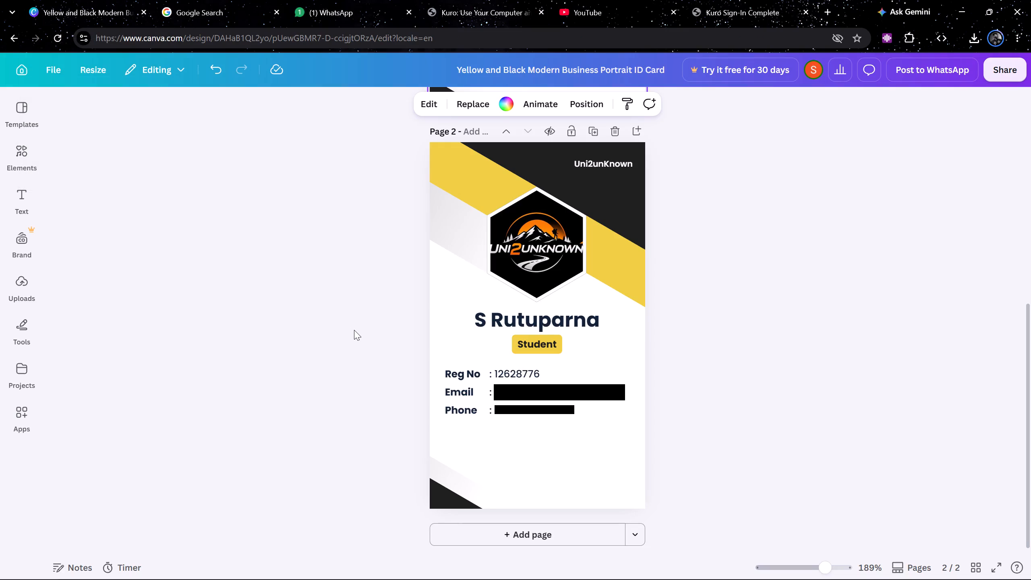
scroll(354, 330, down, 1)
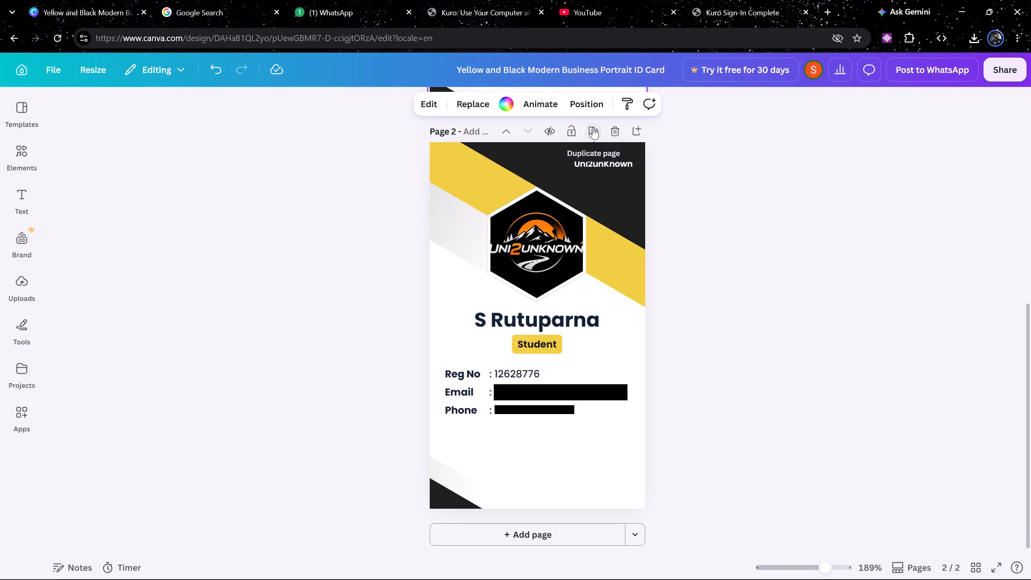
click(593, 127)
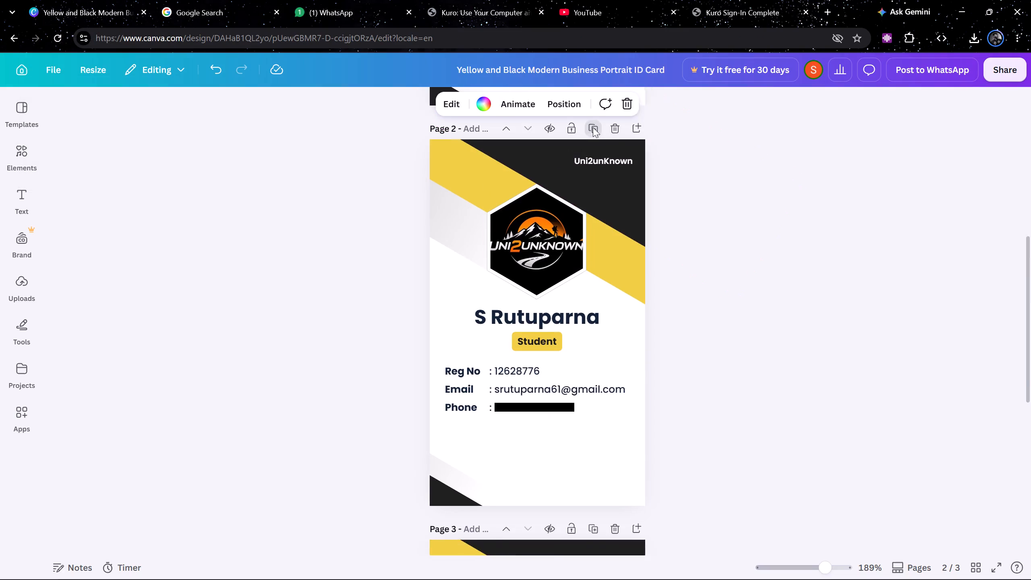
Replace the student name on page 3 with the copied name of the third student.
double_click(547, 321)
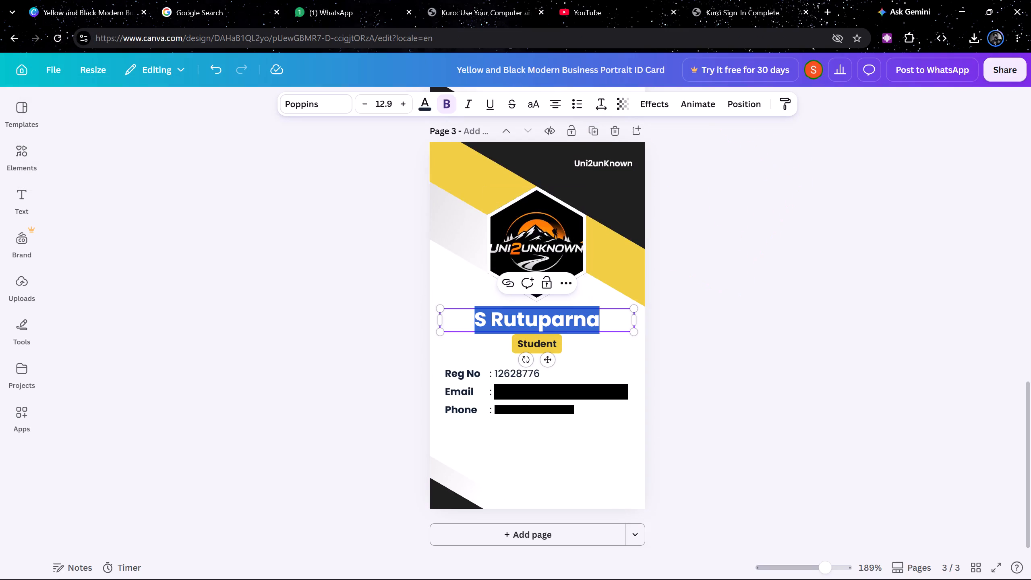
key(ctrl+v)
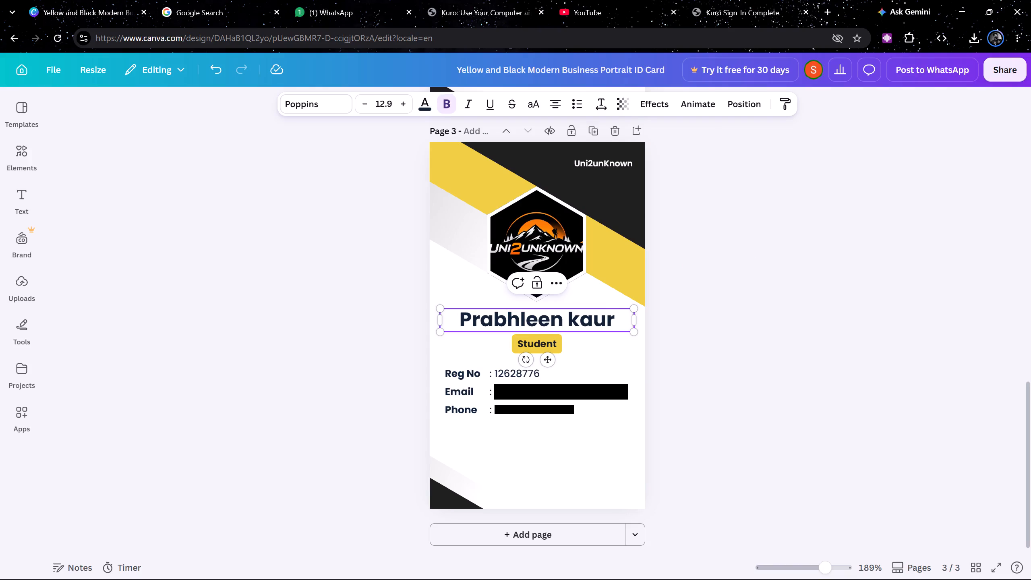
Replace the email on page 3 with the third student's email from the Google Search image, adding the missing ending "om".
click(87, 7)
click(232, 10)
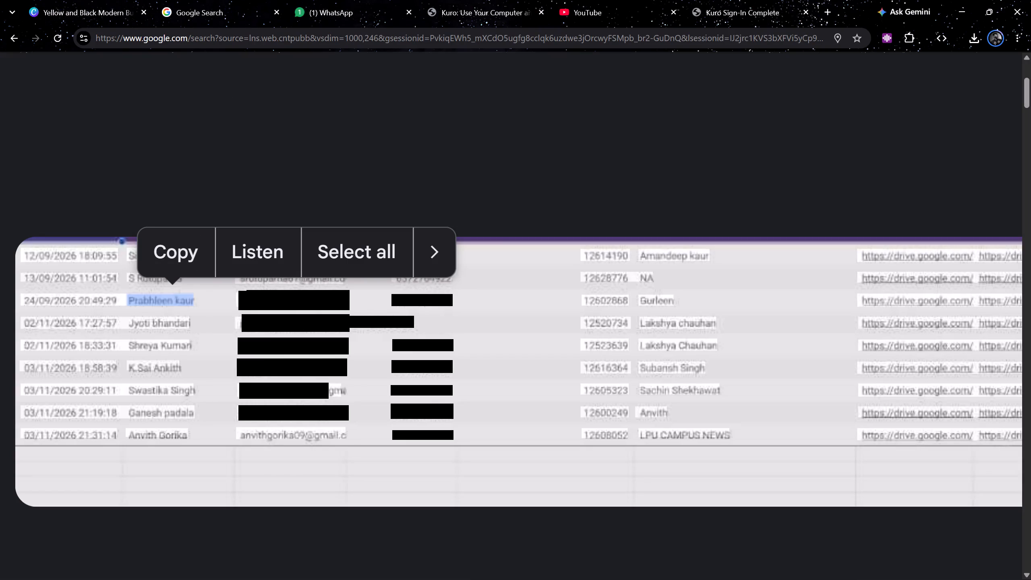
double_click(283, 299)
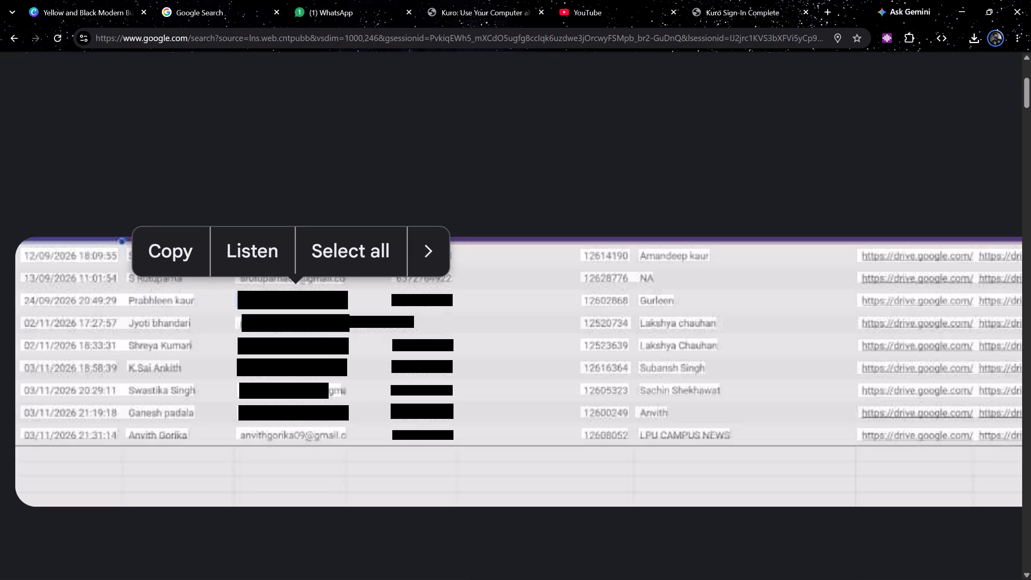
key(ctrl+c)
click(76, 0)
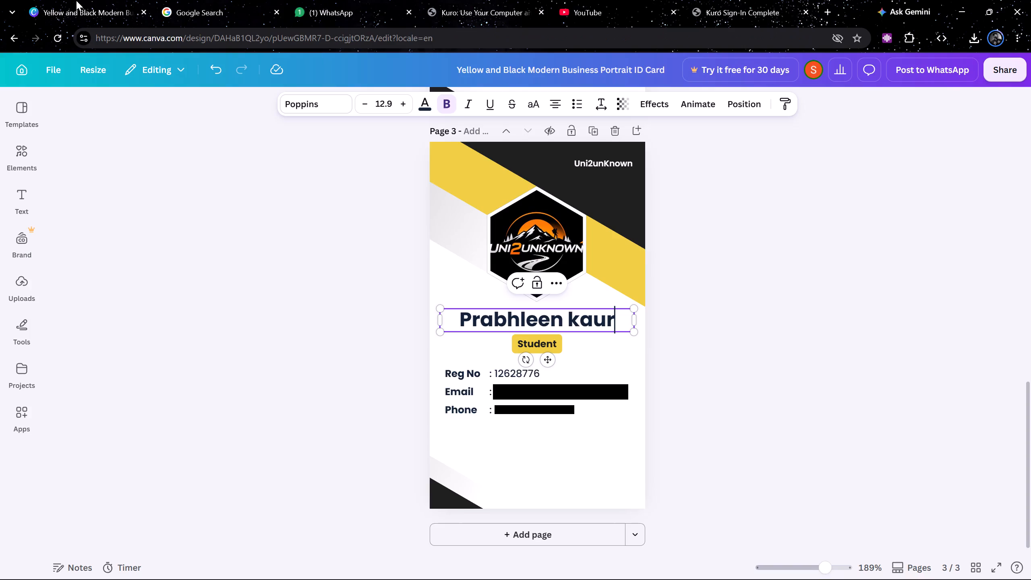
click(542, 390)
double_click(559, 391)
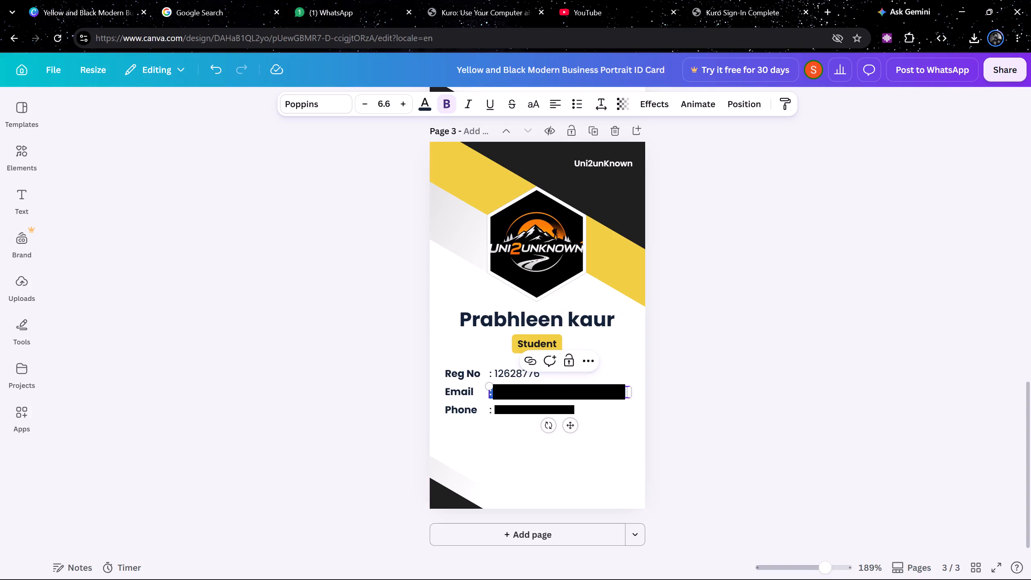
key(Left)
key(Left)
key(Right)
key(Right)
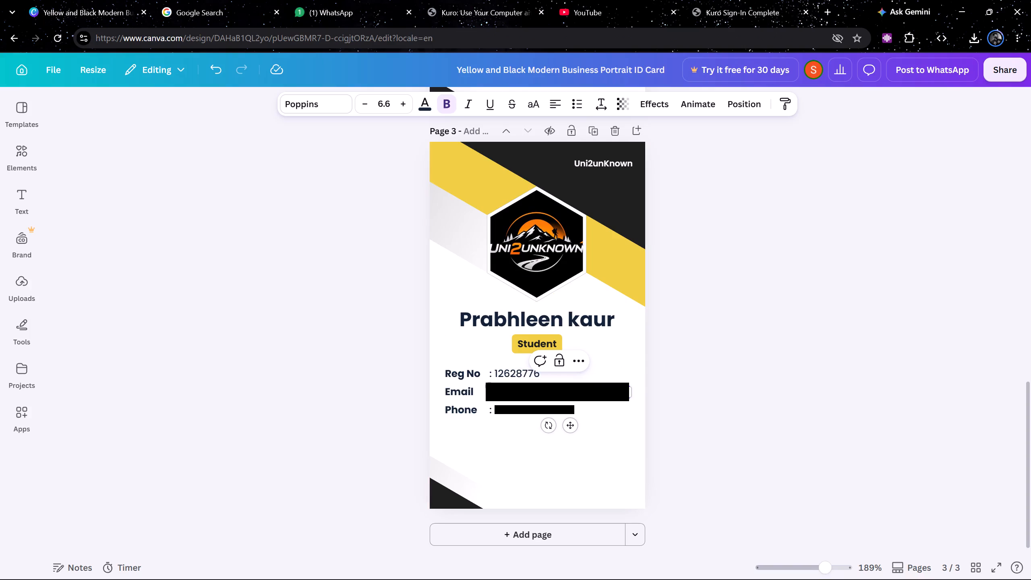
double_click(559, 391)
double_click(559, 391)
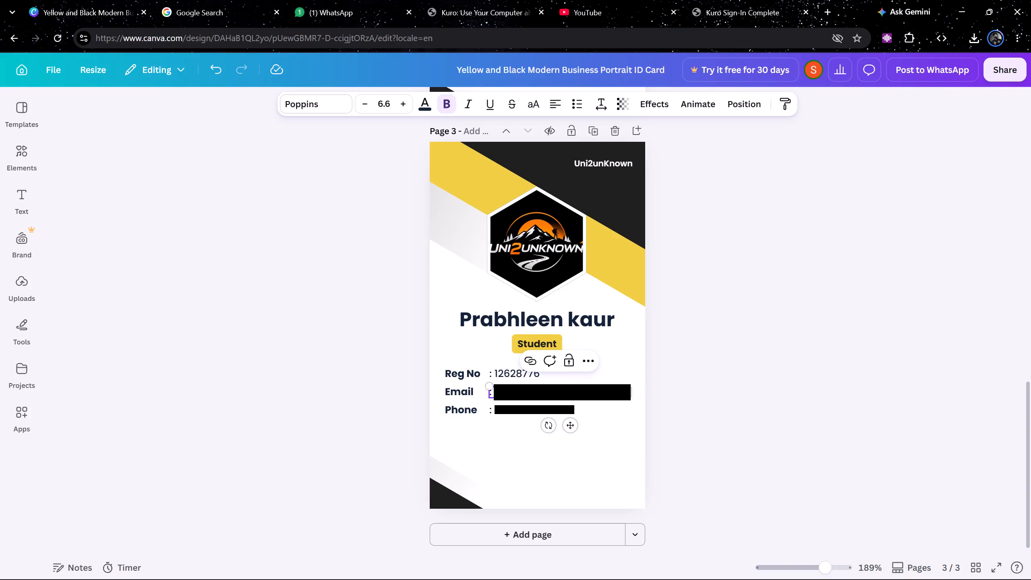
key(shift+Right)
key(shift+Right)
key(shift+Right)
key(shift+Right)
key(shift+Right)
key(shift+Right)
key(shift+Right)
key(shift+Right)
key(shift+Right)
key(shift+Right)
key(shift+Right)
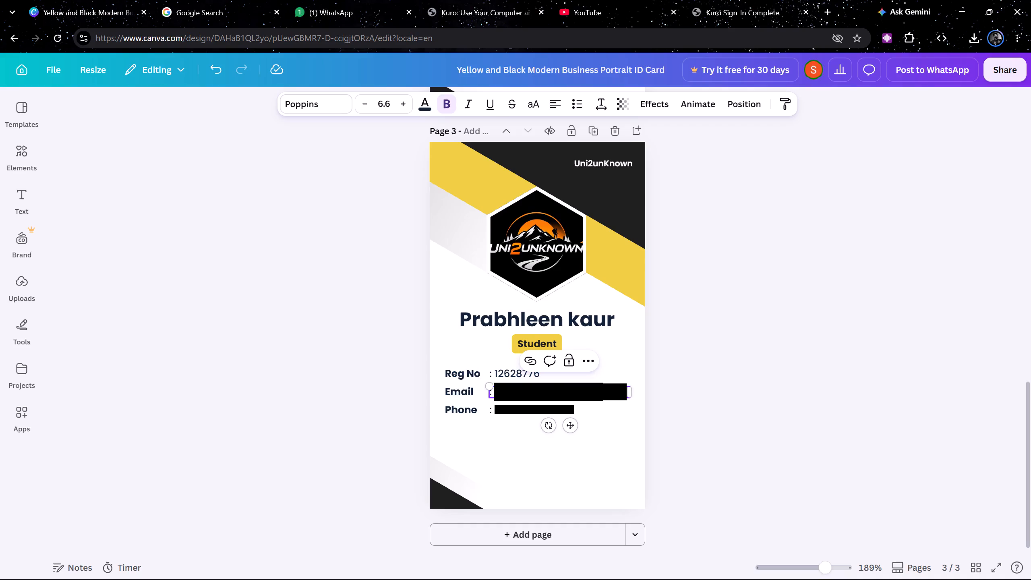
key(ctrl+v)
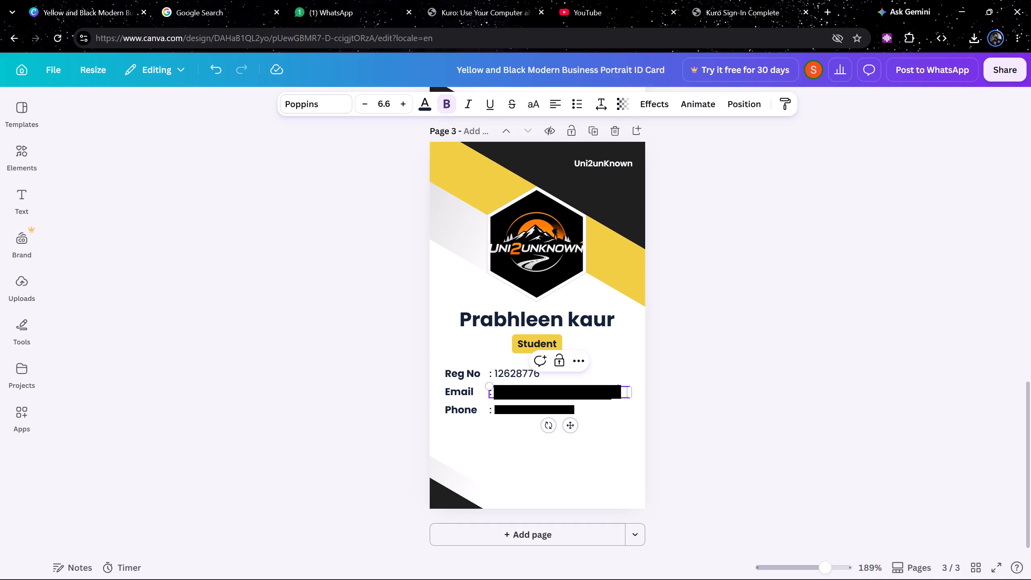
text(om)
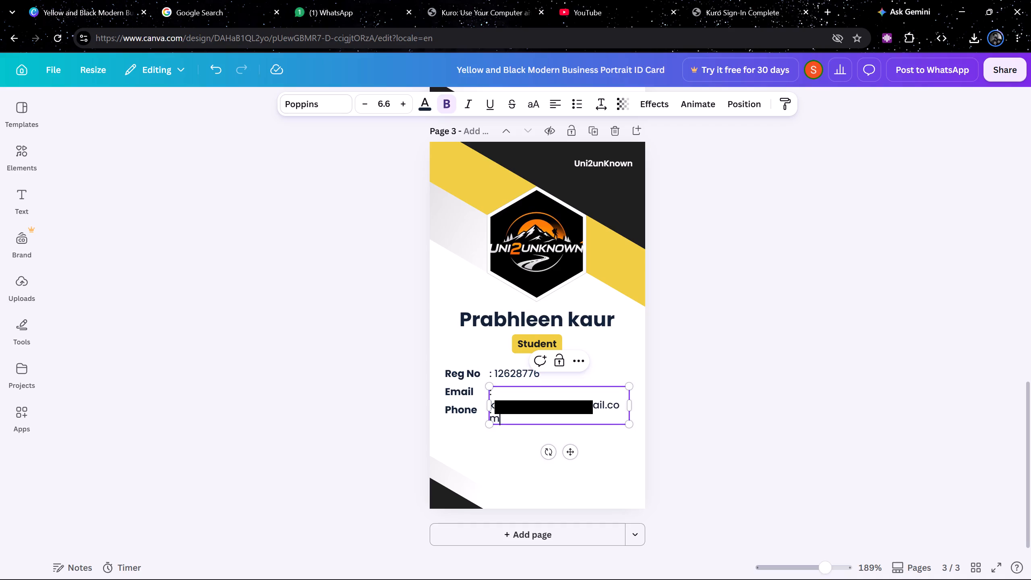
Widen the email text box on page 3 to about 36.2 mm so the address fits on one line.
drag(631, 404, 647, 404)
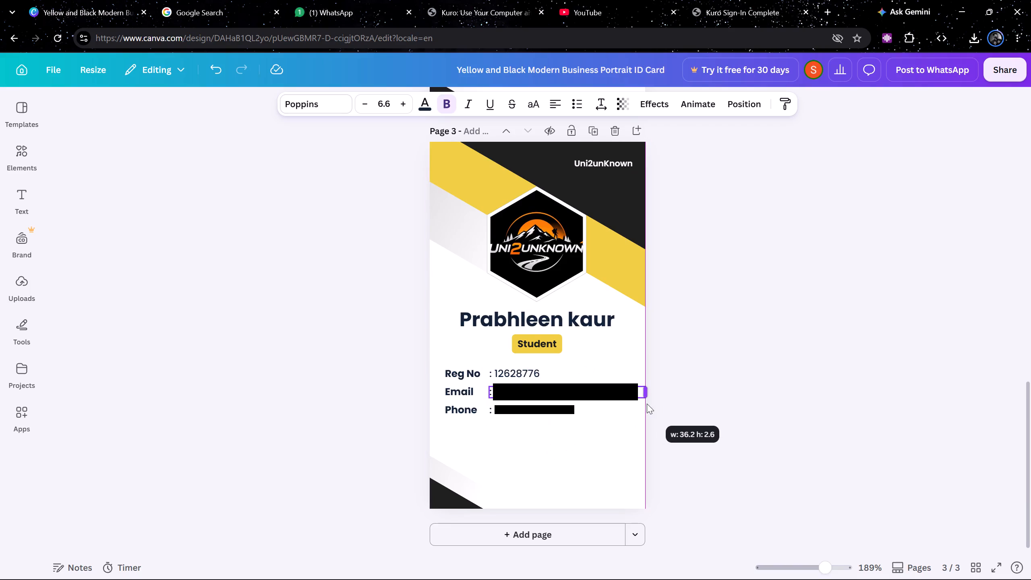
Replace the registration number on page 3 with the third student's number copied from the Google Search image.
drag(647, 404, 646, 404)
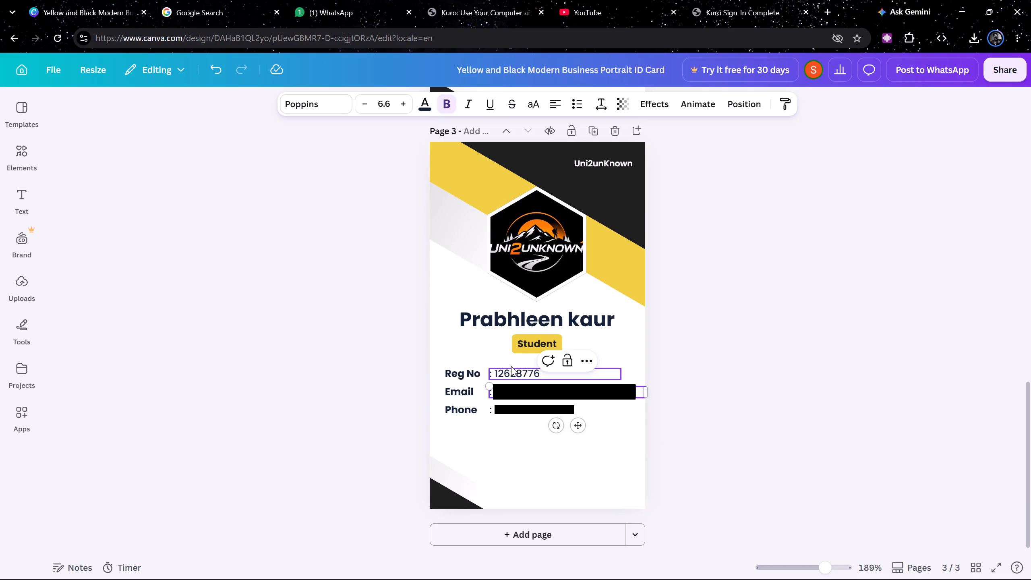
click(245, 8)
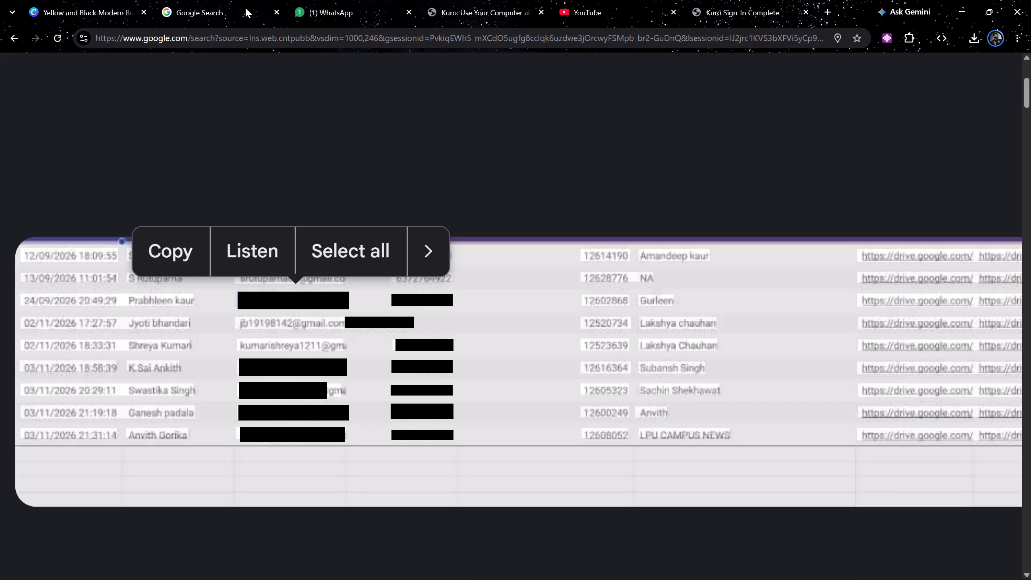
double_click(616, 301)
key(ctrl+c)
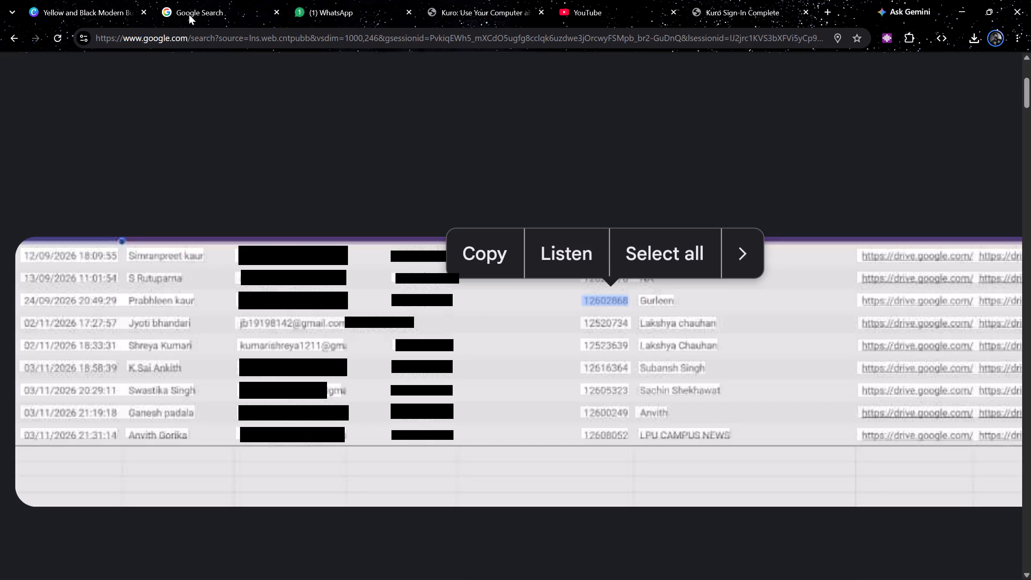
click(70, 3)
triple_click(521, 372)
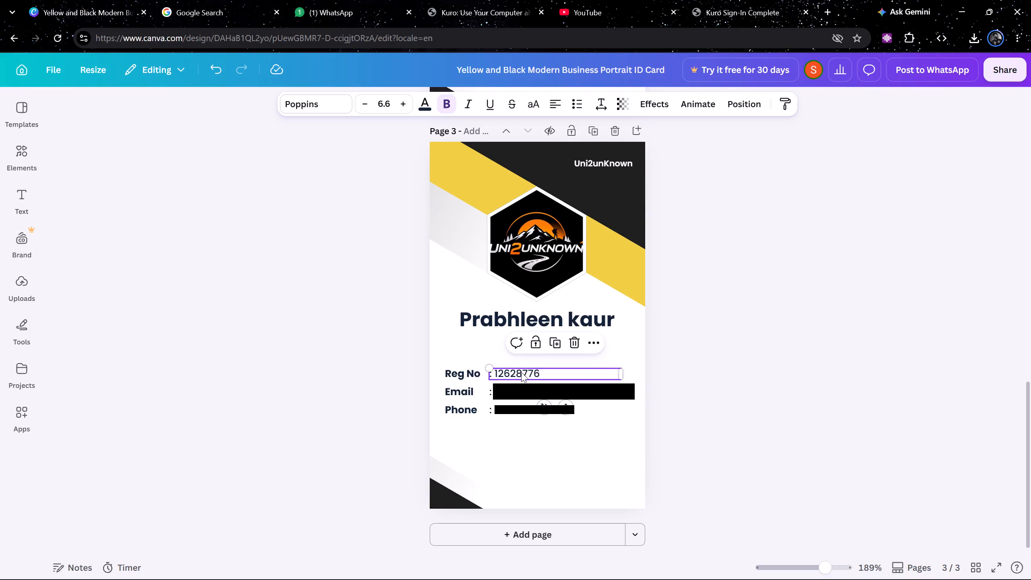
double_click(538, 372)
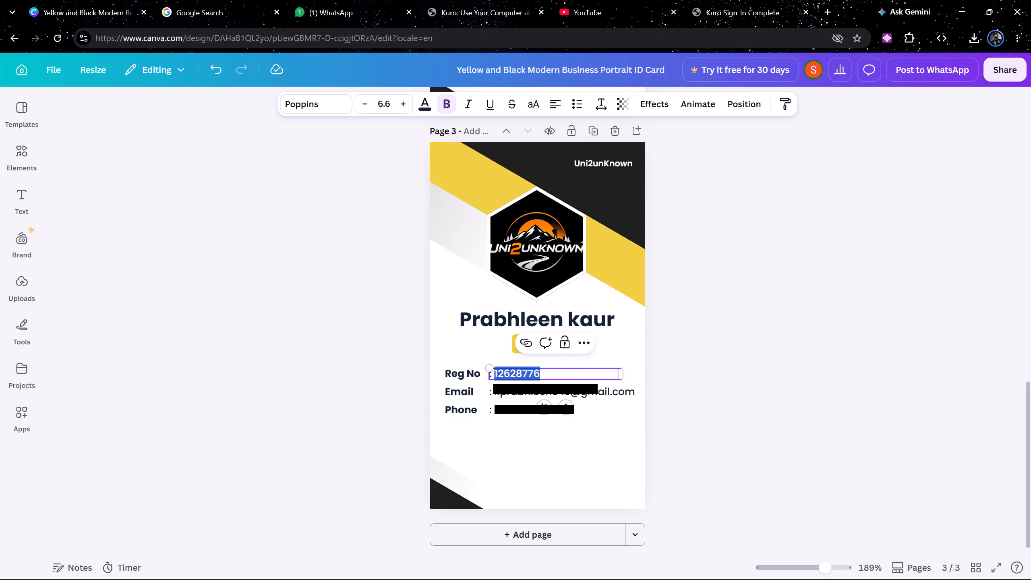
key(ctrl+v)
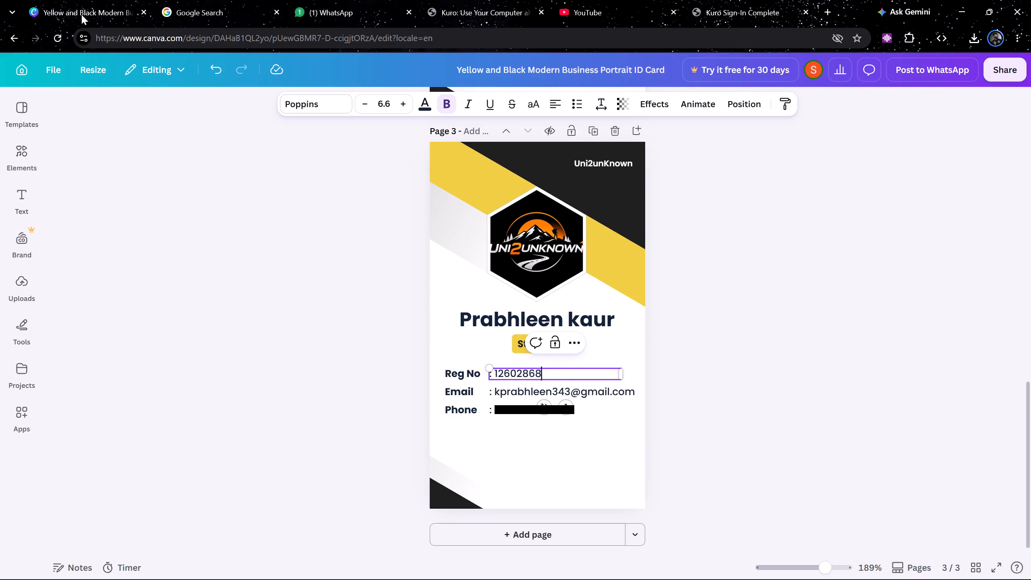
Replace the phone number on page 3 with the third student's number copied from the Google Search image.
click(213, 2)
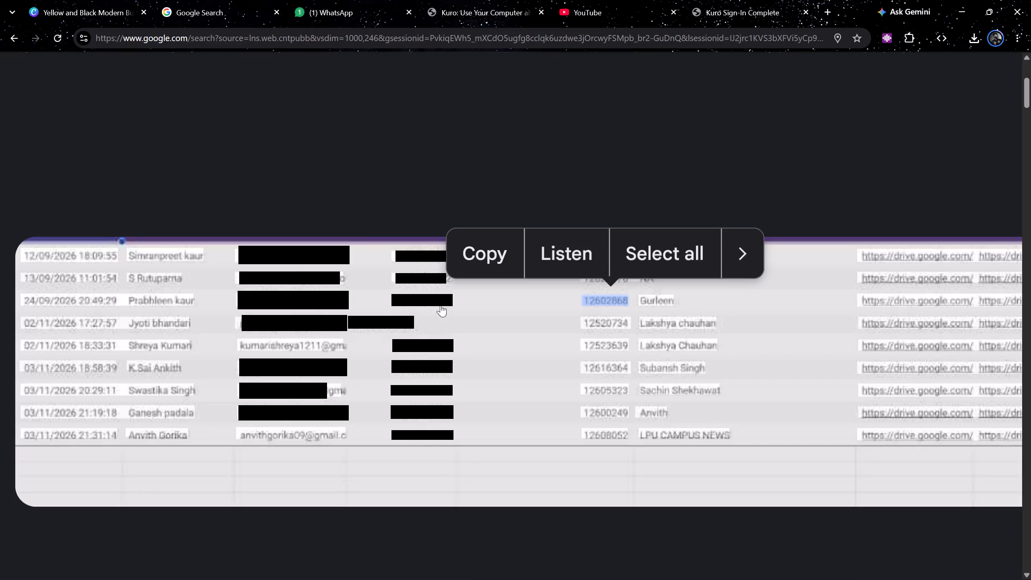
double_click(439, 302)
key(ctrl+c)
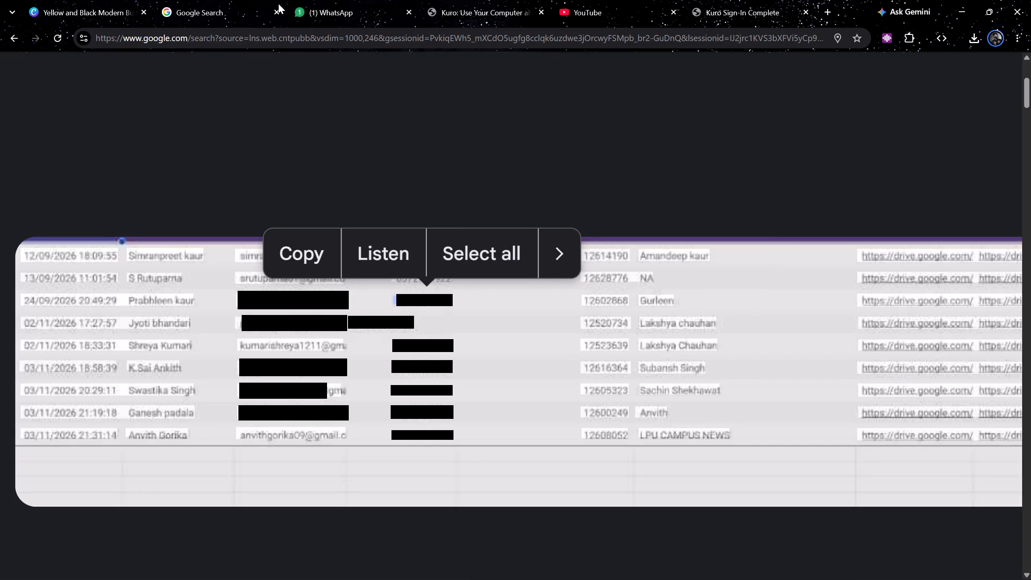
click(66, 1)
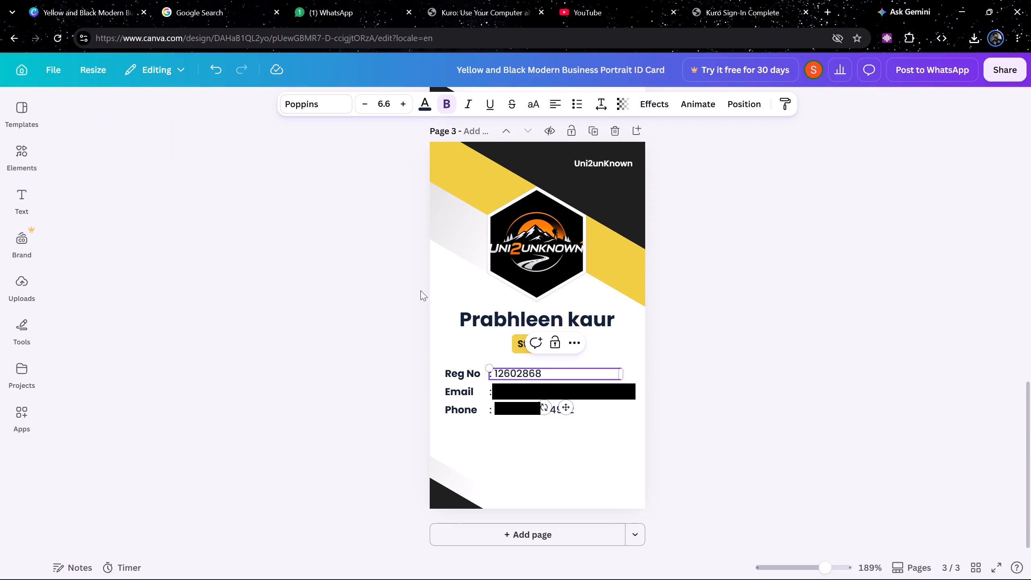
click(526, 412)
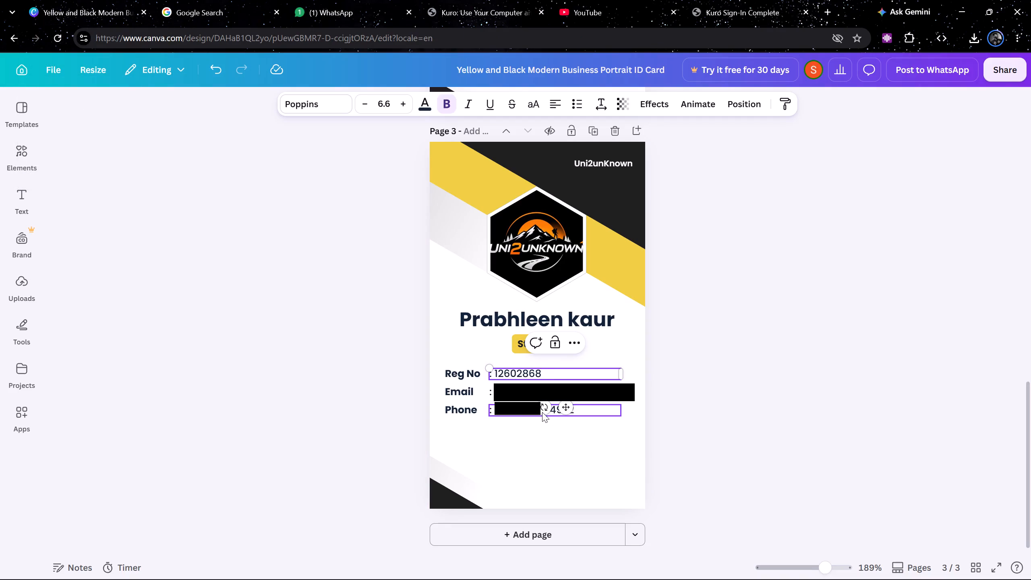
double_click(551, 411)
double_click(551, 411)
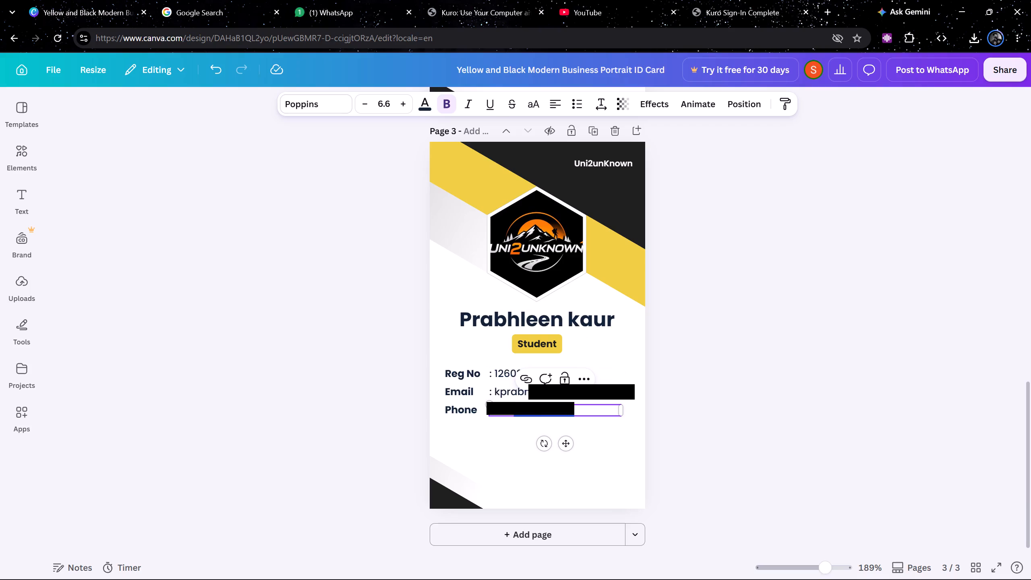
key(ctrl+v)
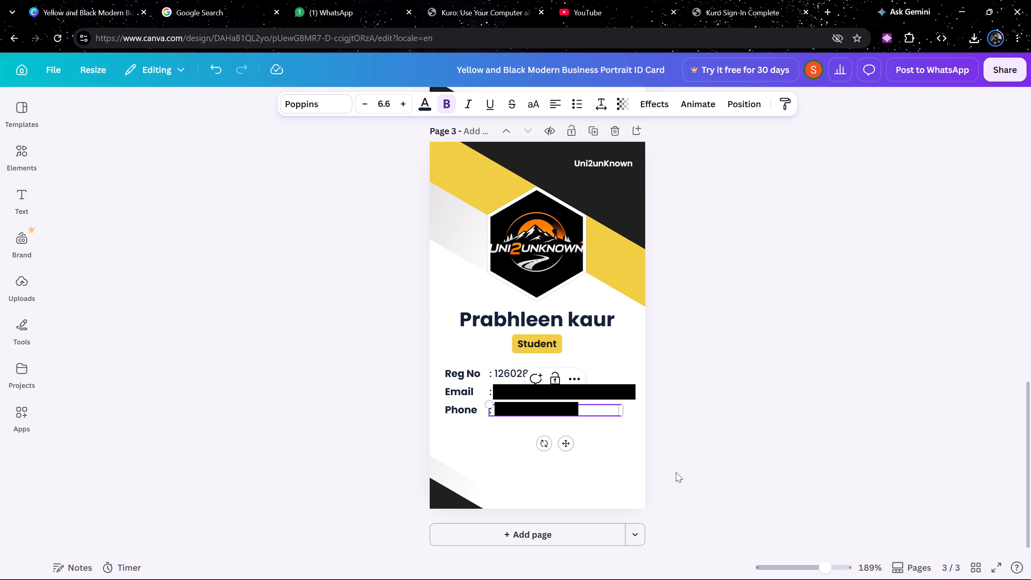
click(684, 404)
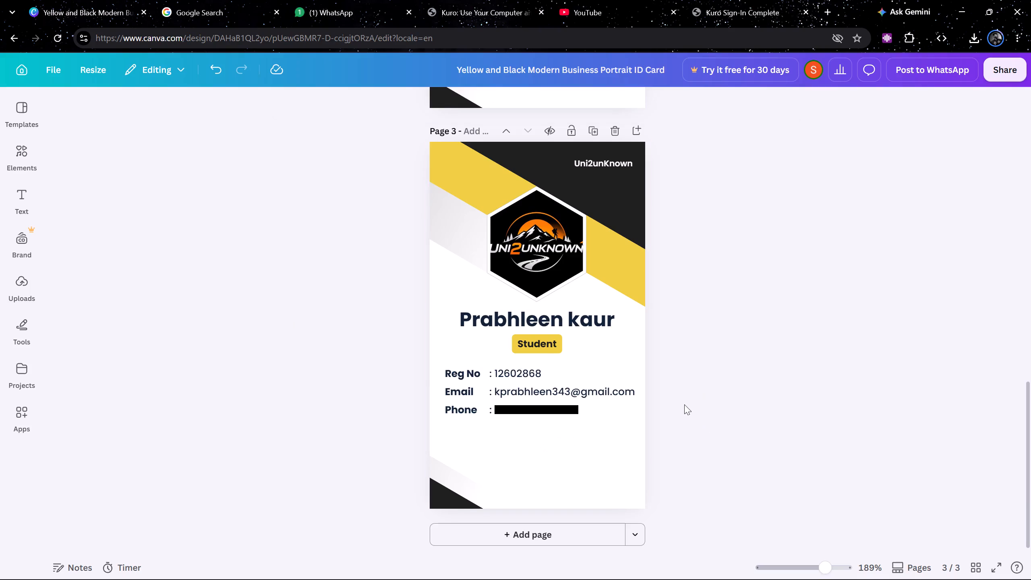
Duplicate page 3 to make page 4 for another student card.
scroll(684, 404, down, 1)
click(594, 129)
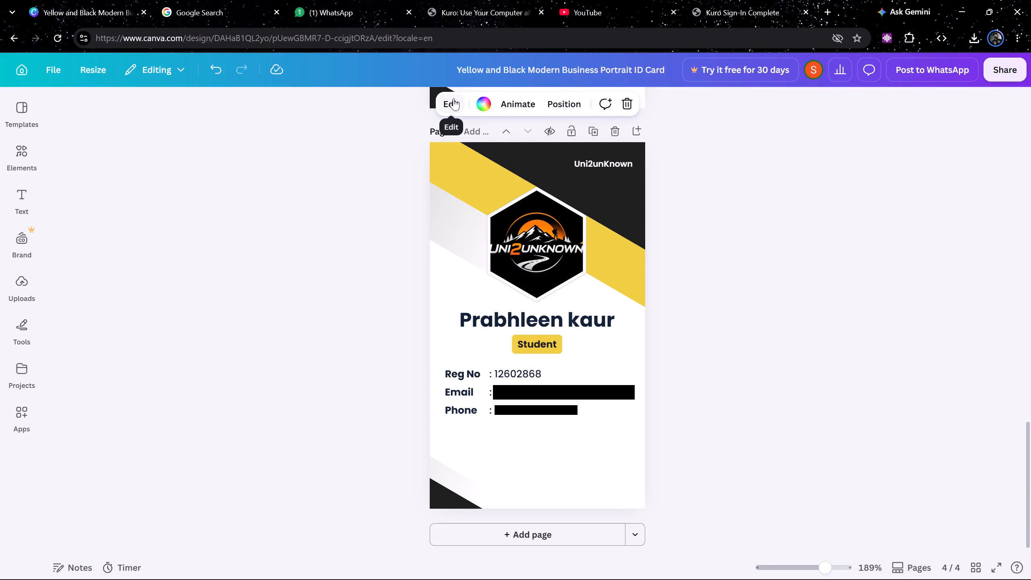
Review the finished cards from page 1 through page 4 and show all pages in grid view.
scroll(360, 147, up, 2)
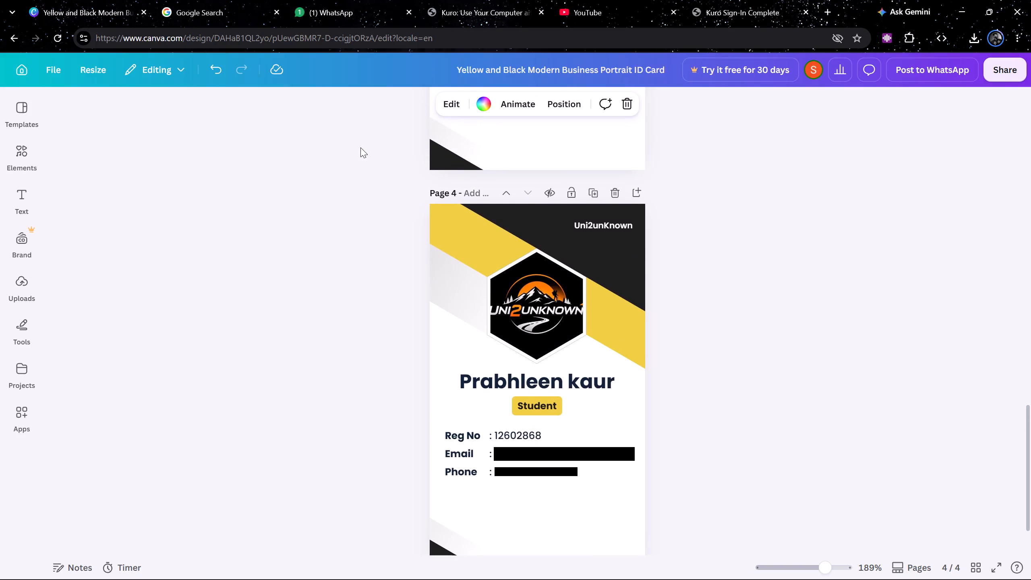
scroll(360, 147, up, 1)
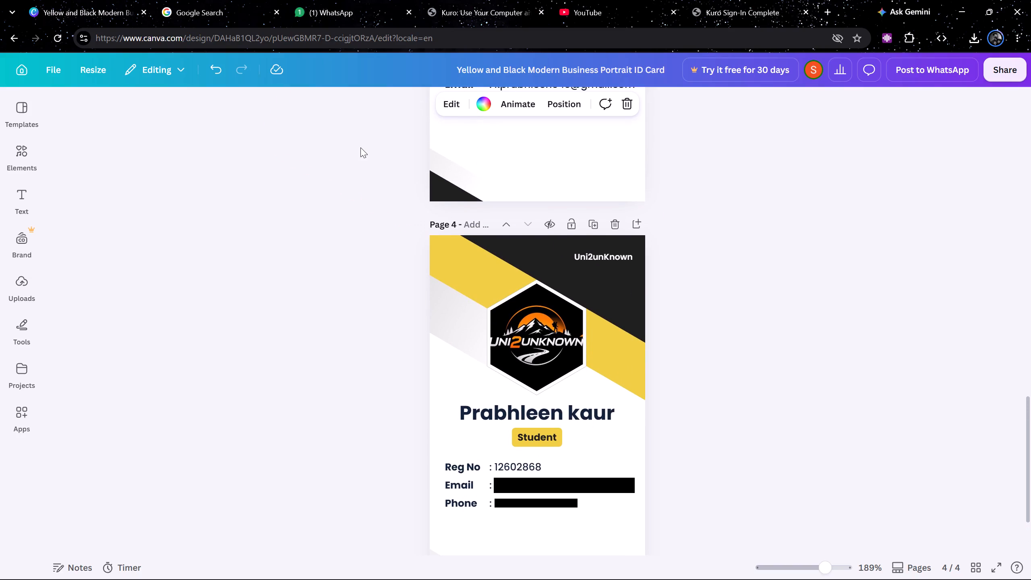
scroll(416, 257, up, 2)
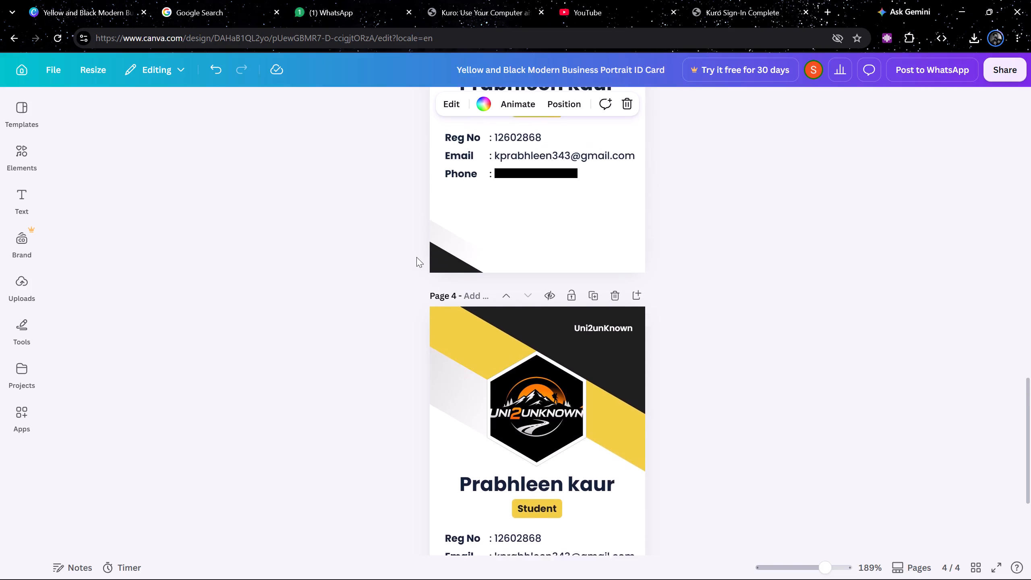
scroll(416, 257, up, 9)
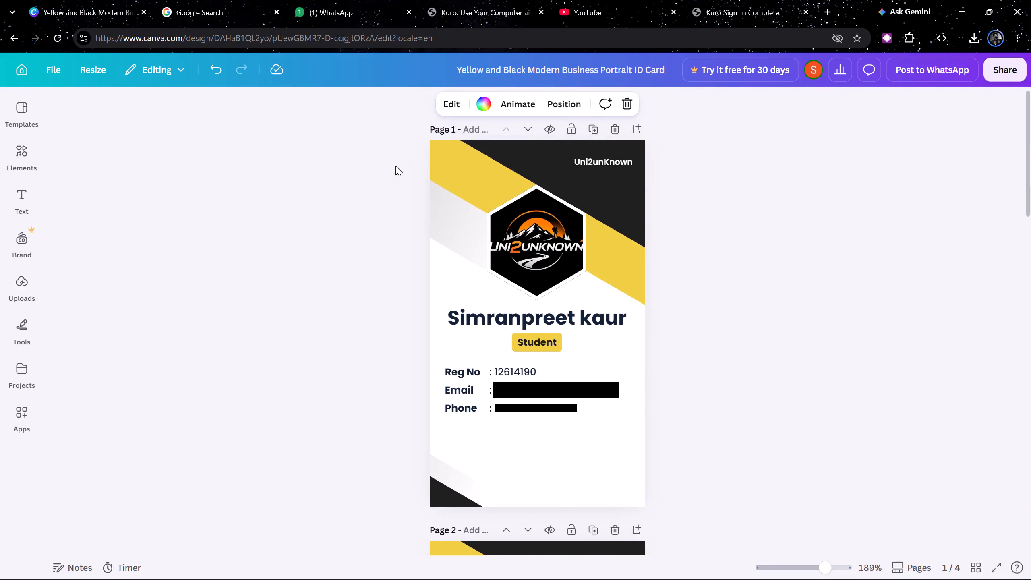
scroll(384, 212, down, 5)
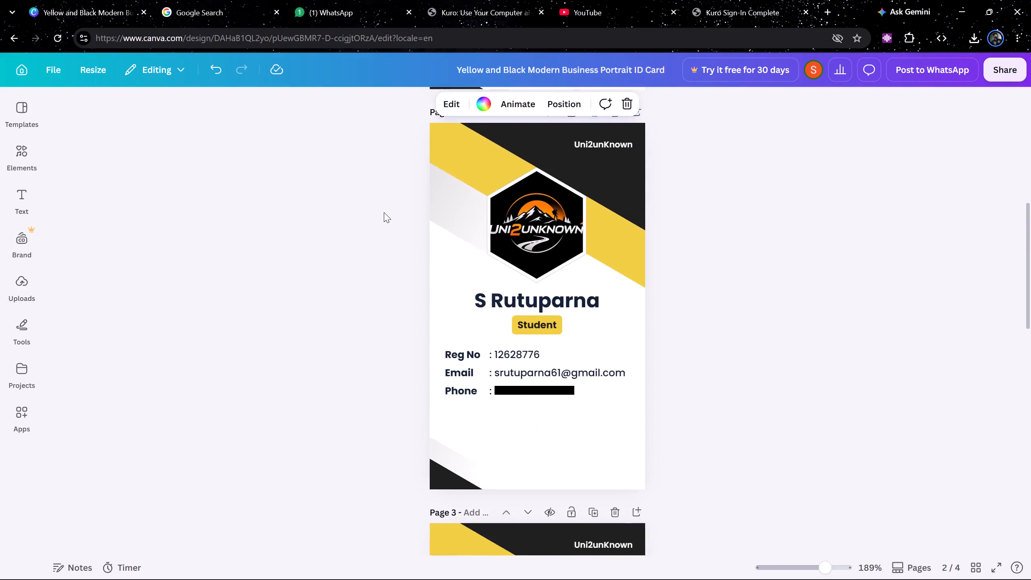
scroll(384, 212, down, 7)
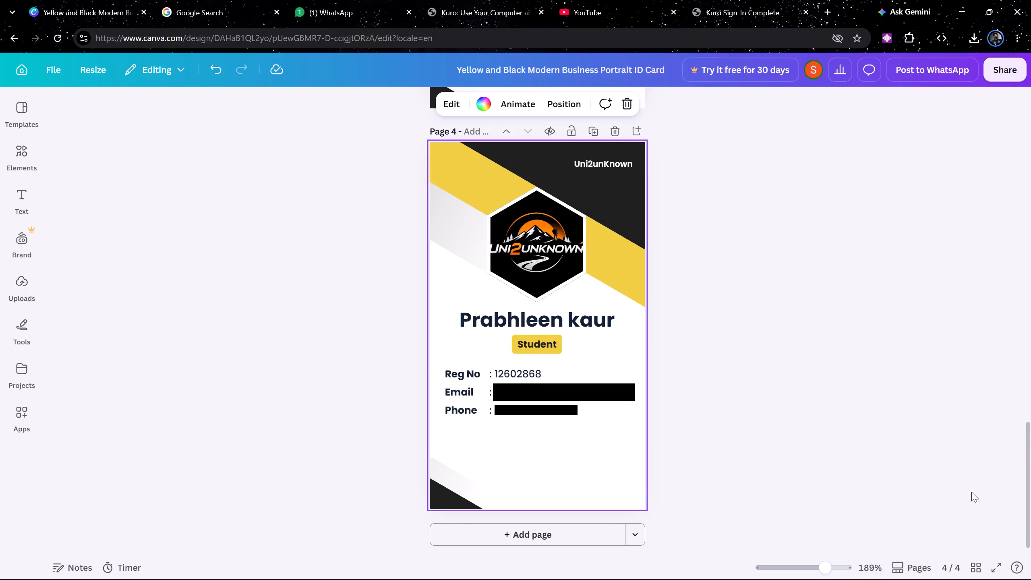
click(975, 563)
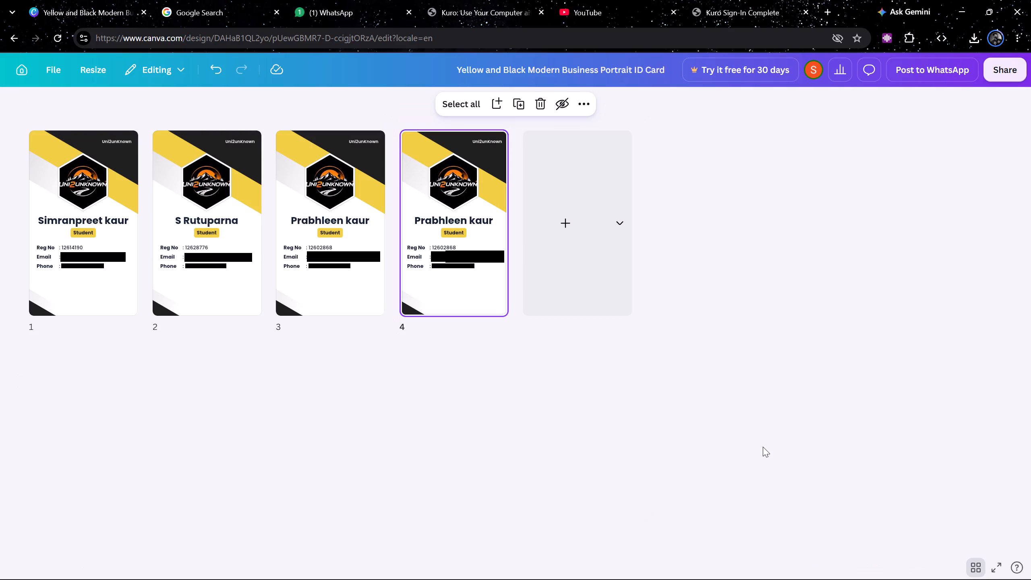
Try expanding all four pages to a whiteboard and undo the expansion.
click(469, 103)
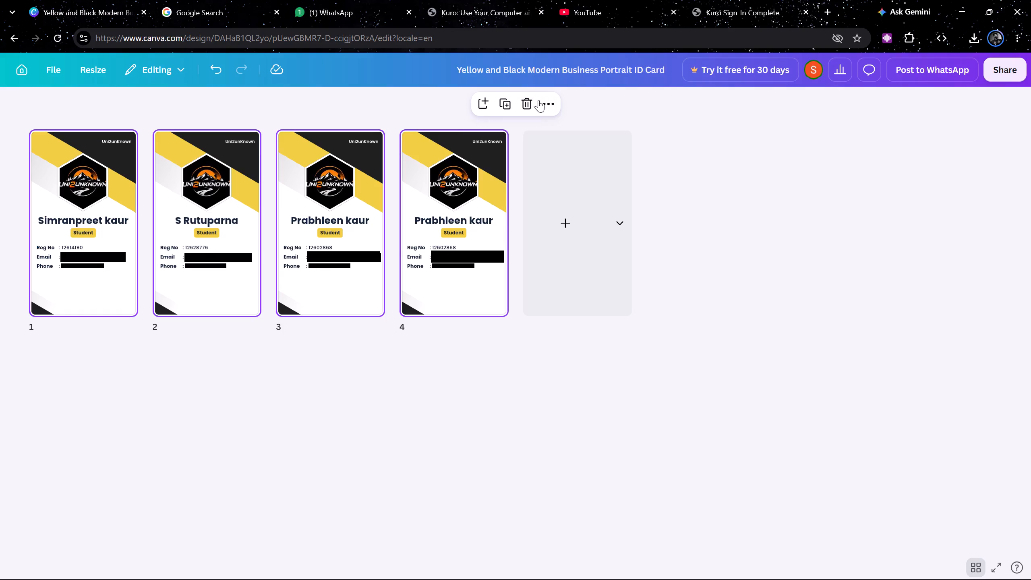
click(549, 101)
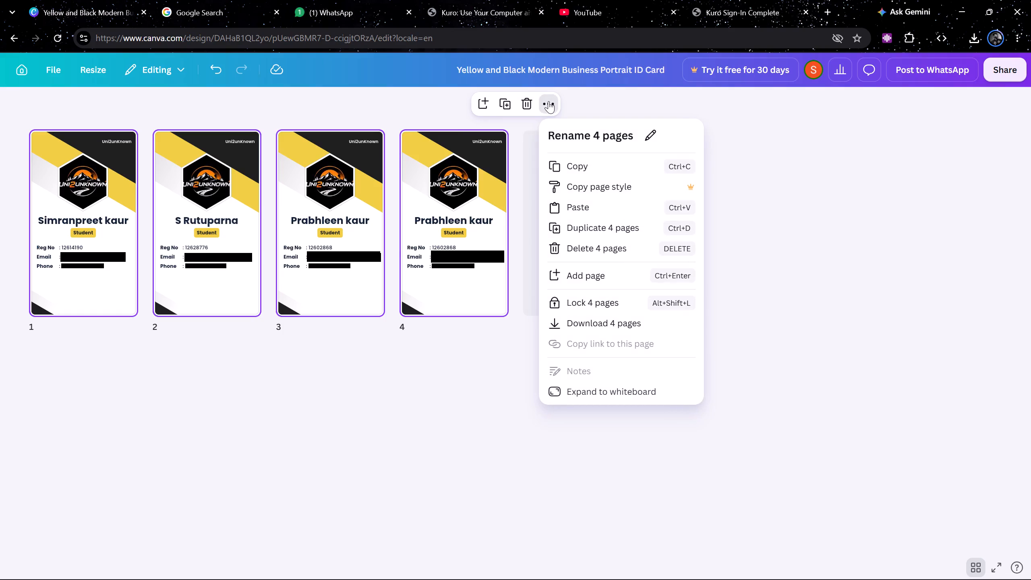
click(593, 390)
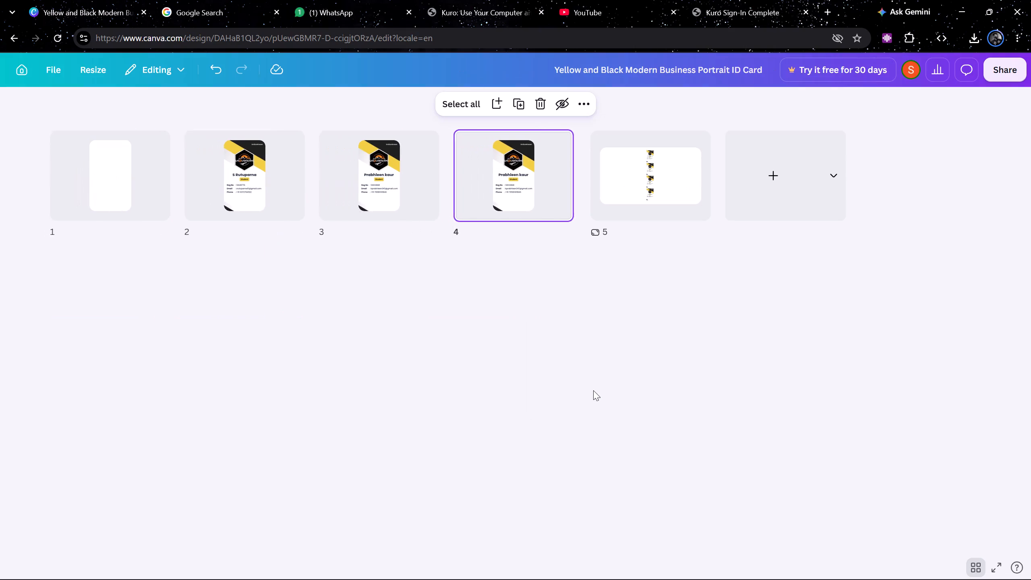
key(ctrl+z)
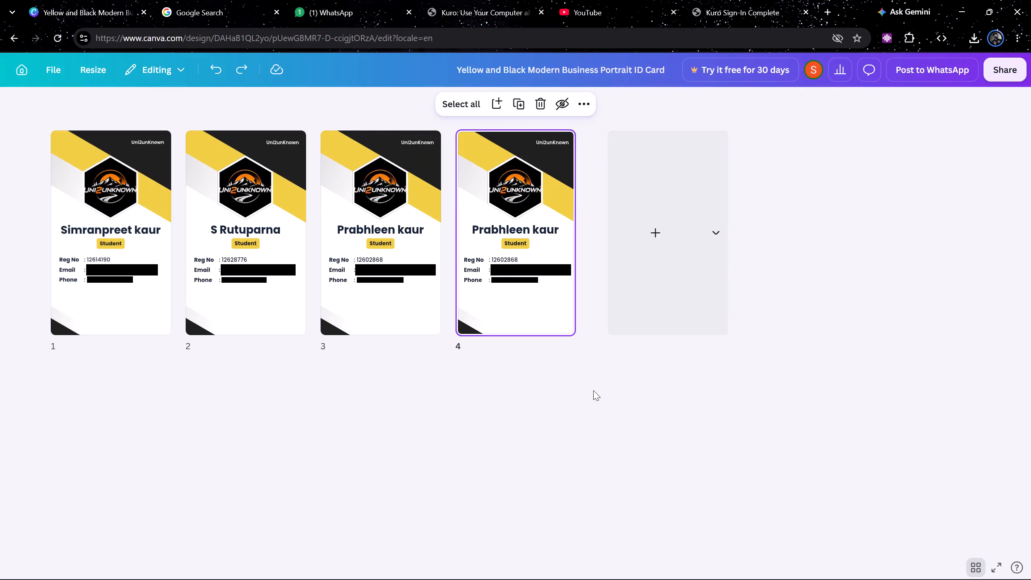
Download all four ID card pages as one PDF with the Digital preset.
click(581, 101)
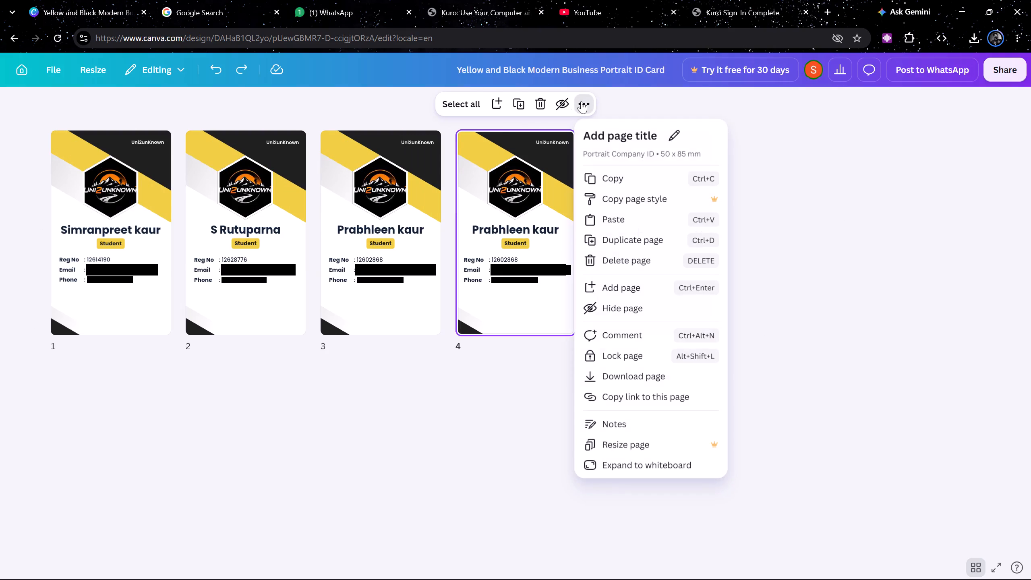
click(470, 103)
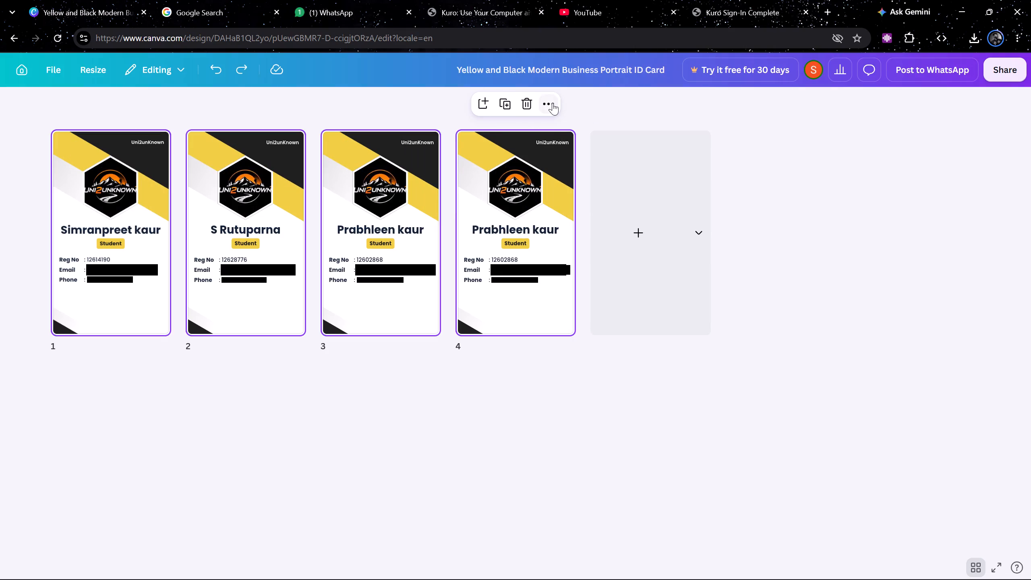
click(552, 103)
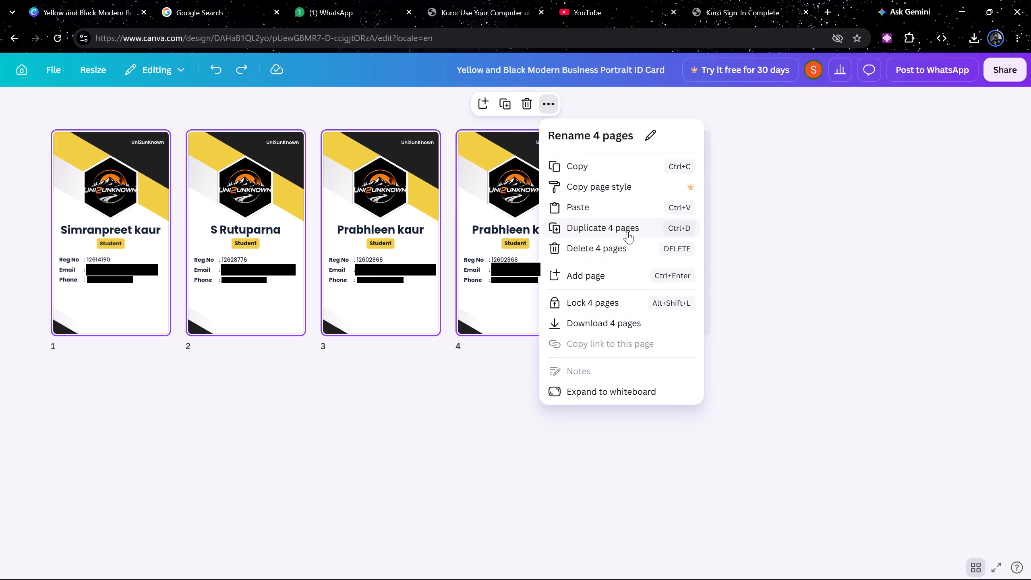
click(629, 324)
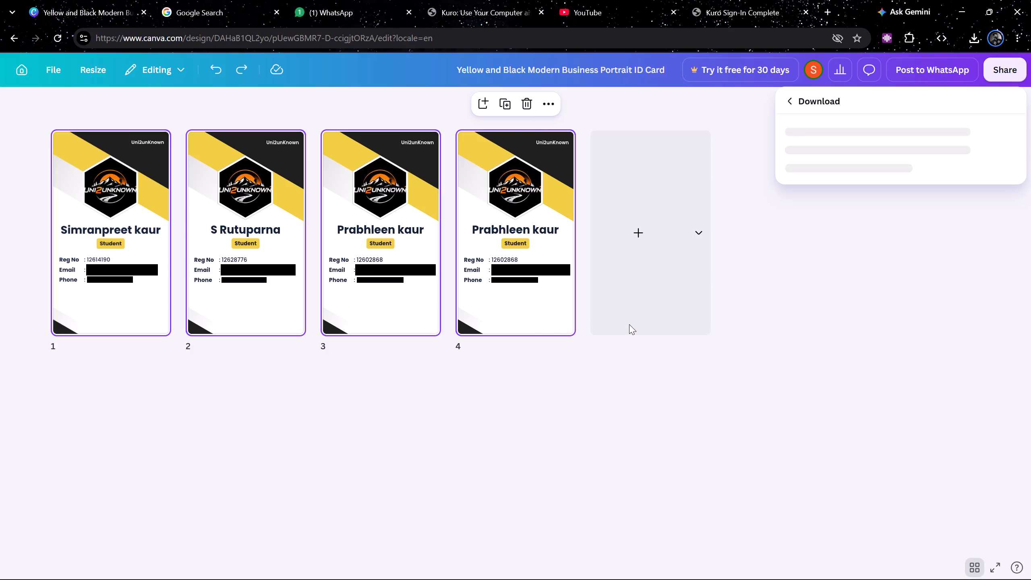
click(934, 157)
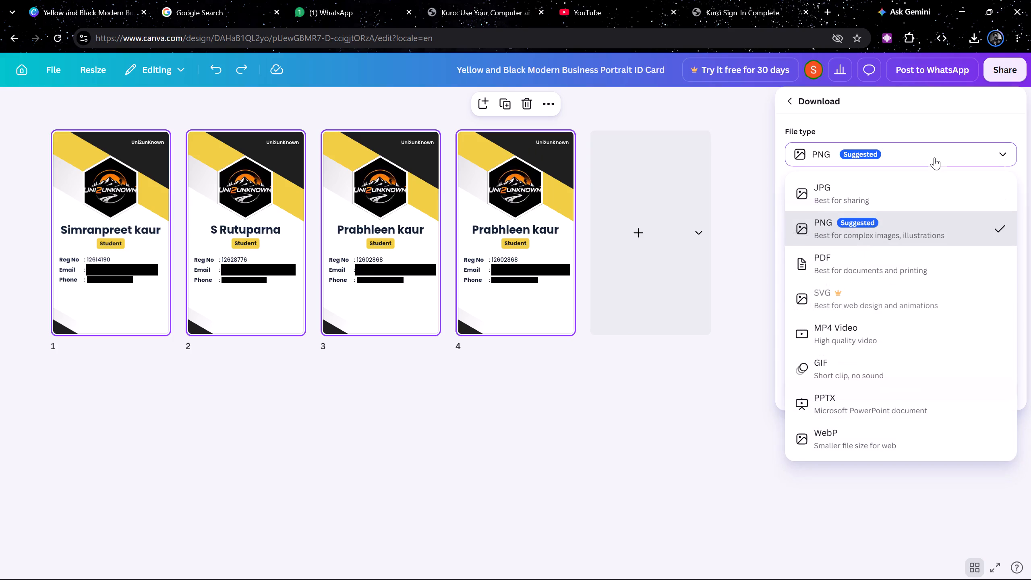
click(889, 265)
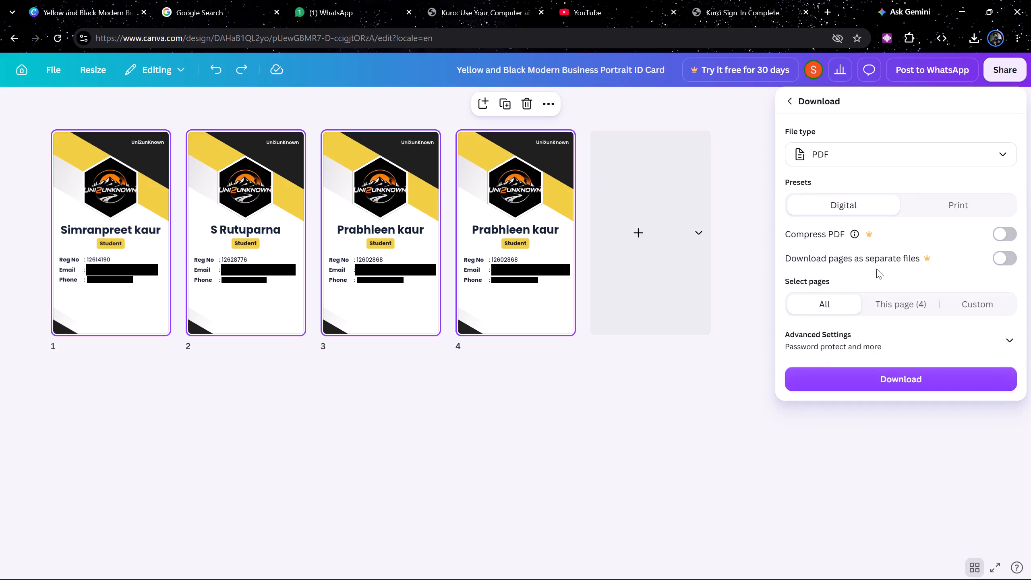
scroll(919, 247, down, 1)
click(932, 339)
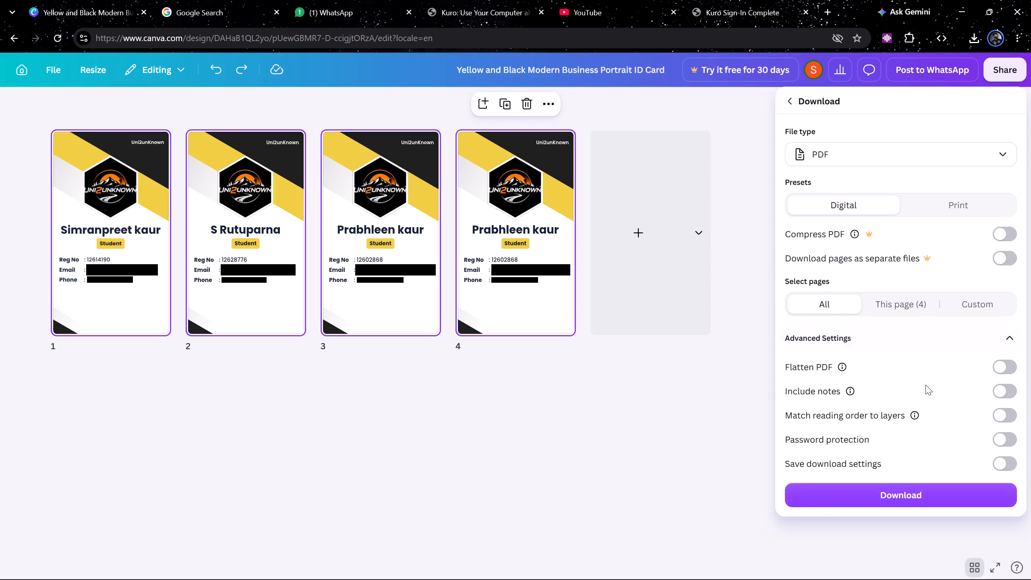
scroll(925, 385, down, 1)
click(952, 337)
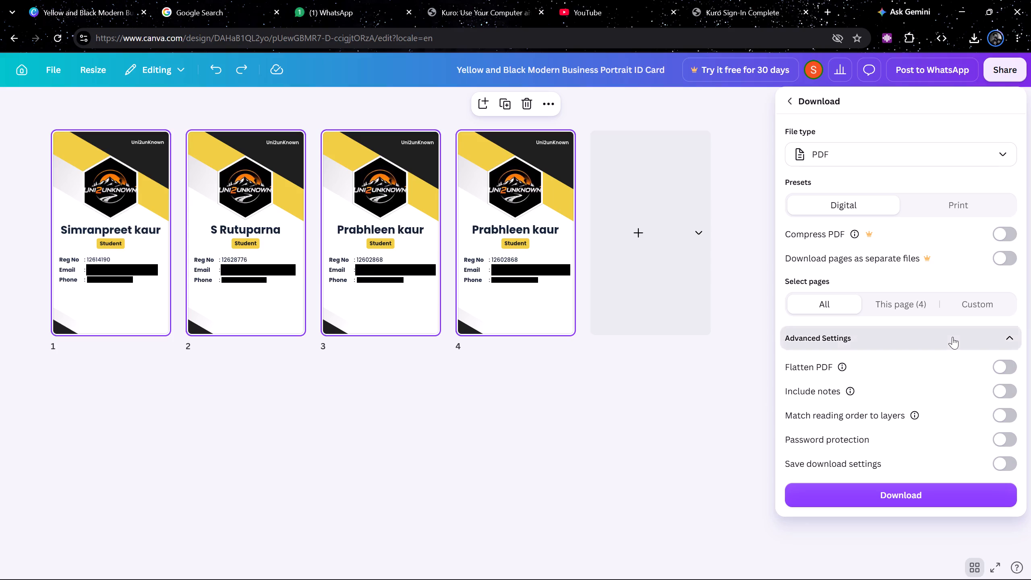
click(915, 379)
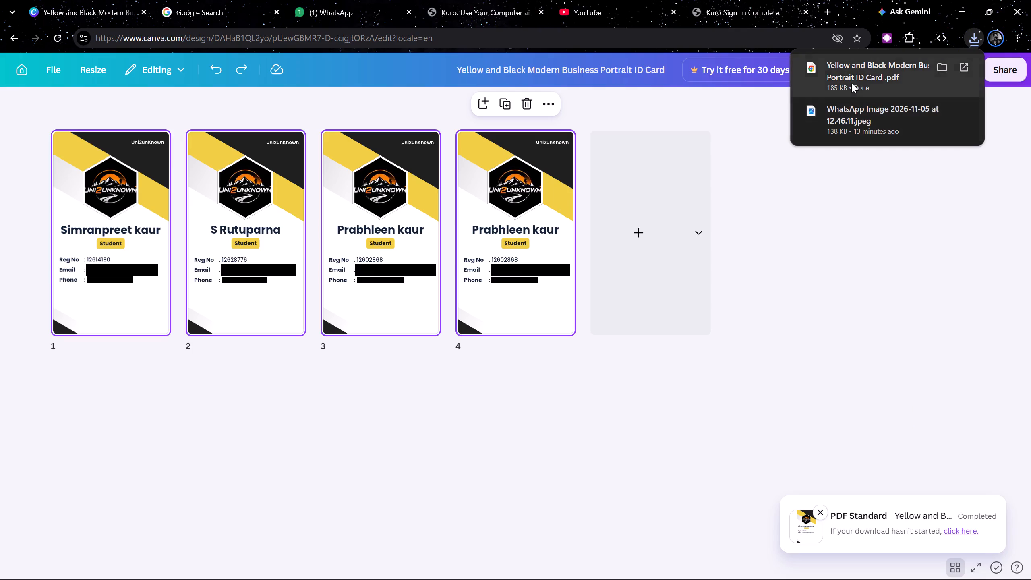
Open the downloaded PDF, review its four ID card pages, and return to the Canva design.
double_click(851, 83)
scroll(715, 330, down, 5)
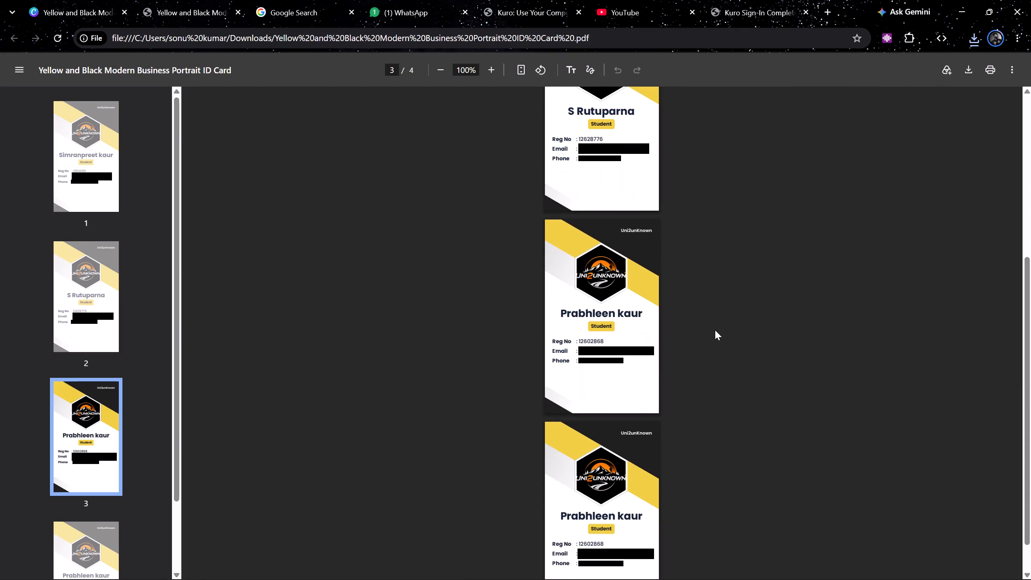
scroll(715, 330, down, 4)
scroll(715, 330, up, 8)
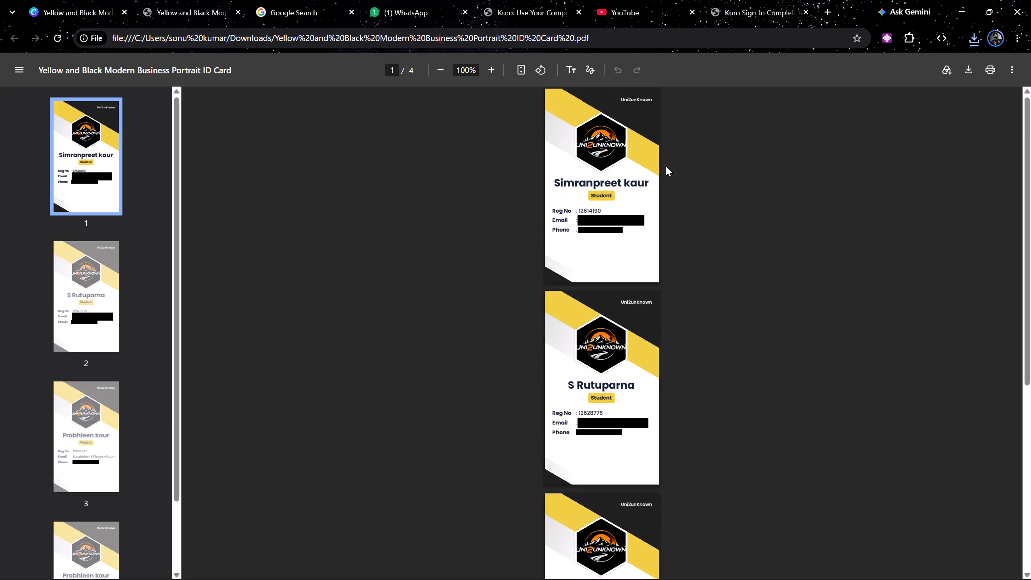
scroll(666, 166, down, 8)
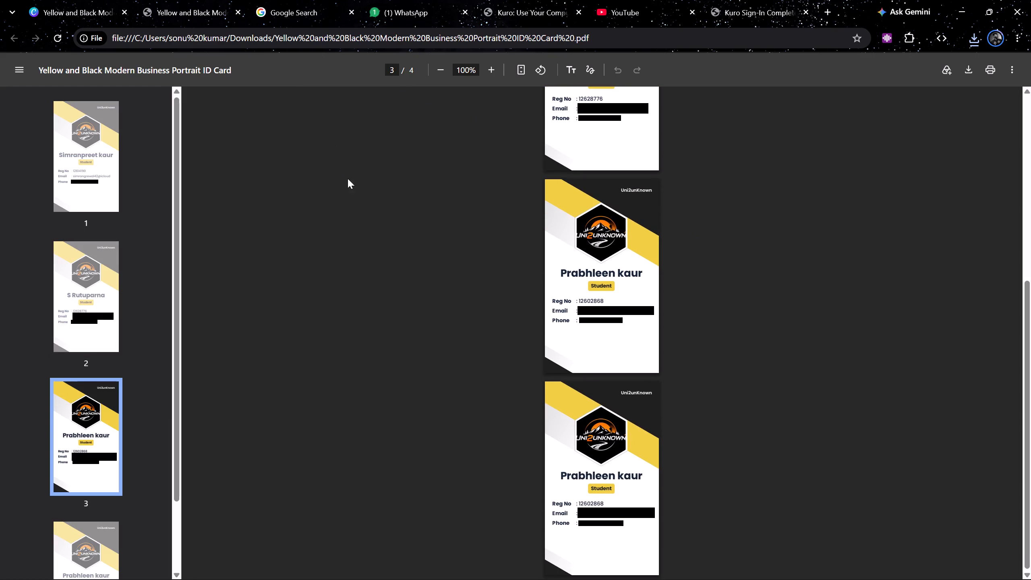
click(70, 12)
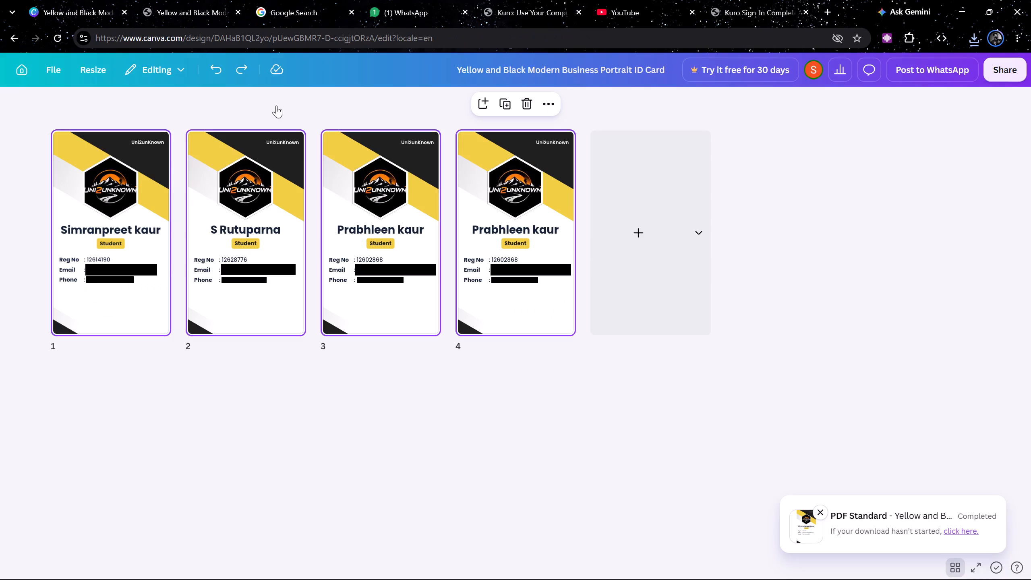
Open PowerPoint and create a blank presentation.
click(548, 101)
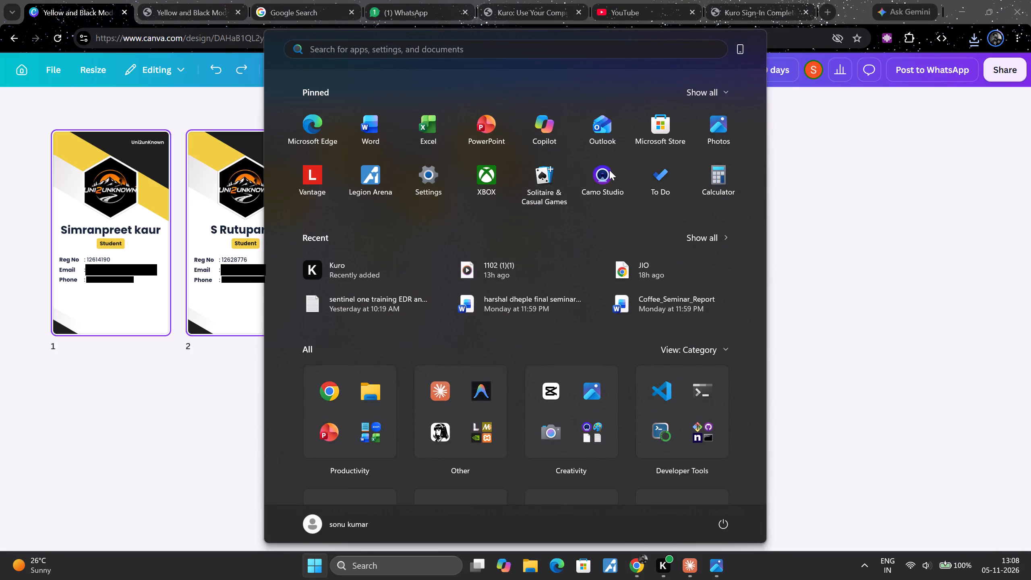
key(p)
key(o)
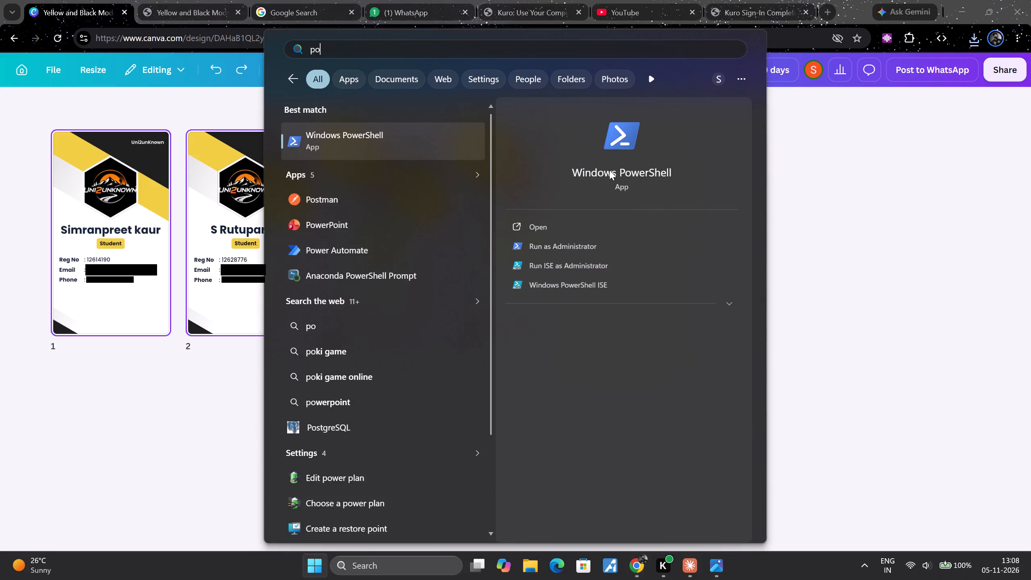
key(Down)
key(Down)
key(Down)
key(Return)
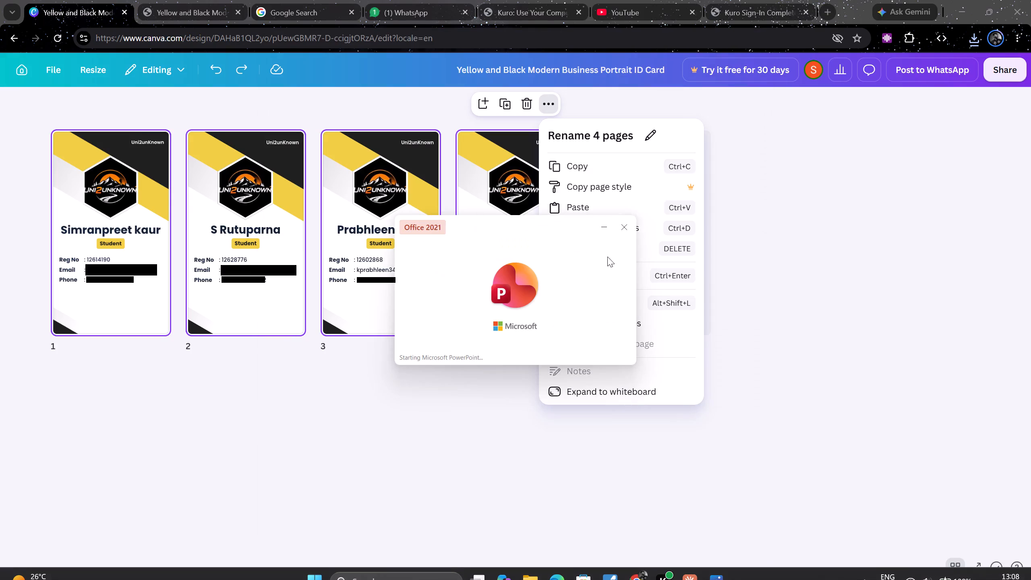
click(157, 90)
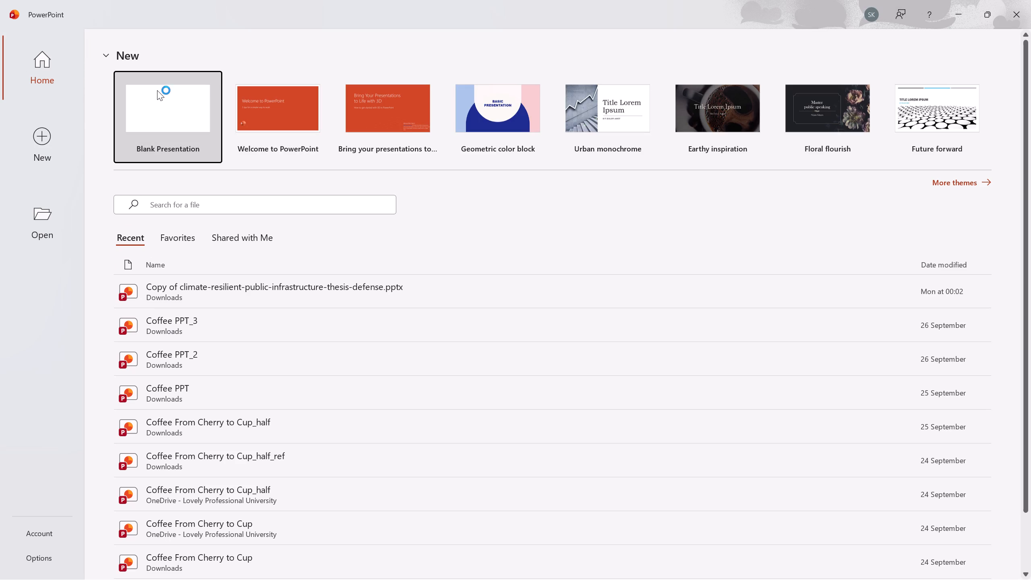
click(619, 145)
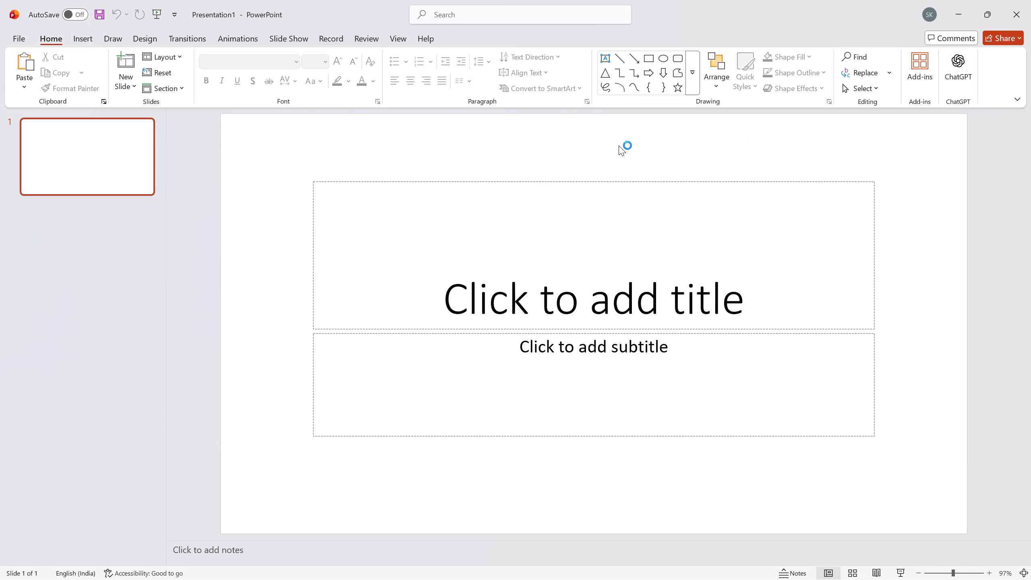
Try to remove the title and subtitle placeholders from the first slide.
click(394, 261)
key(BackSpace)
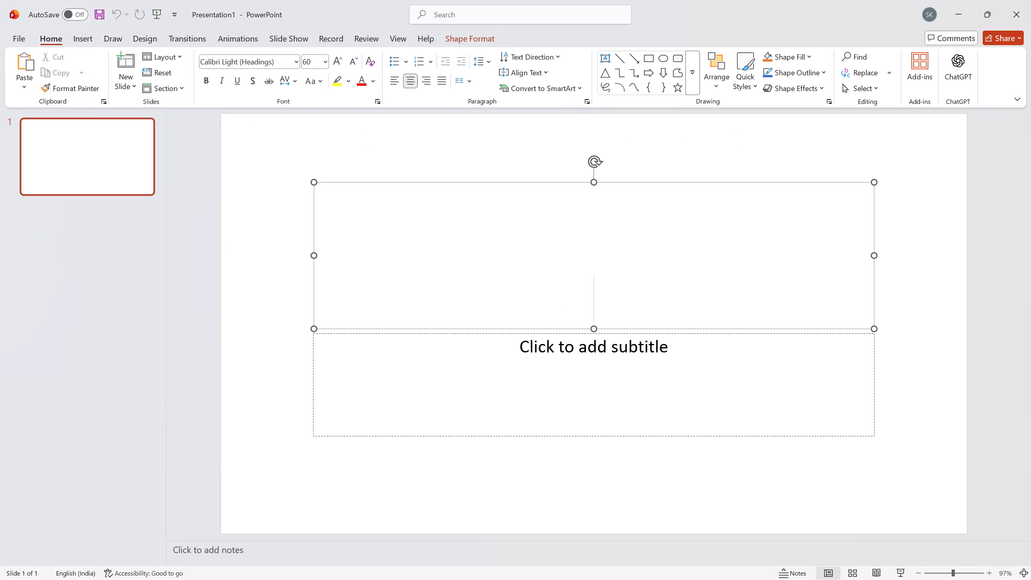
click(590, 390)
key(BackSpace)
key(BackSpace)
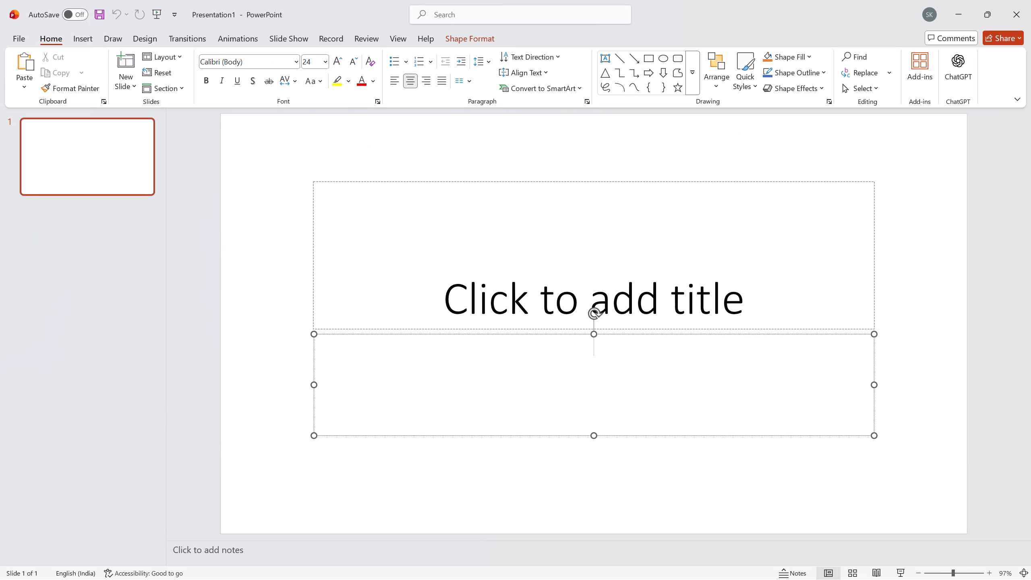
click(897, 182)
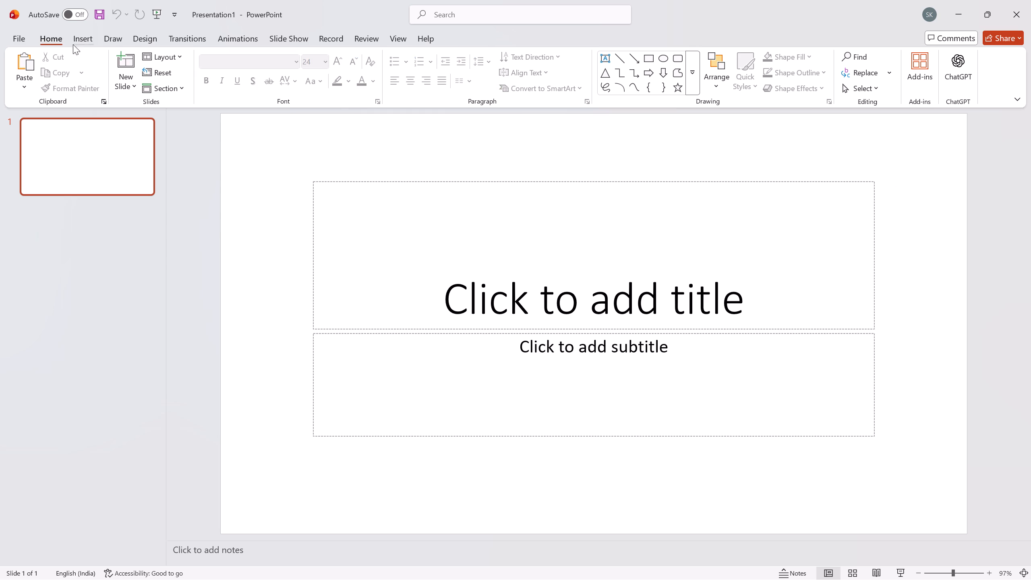
Add a slide with the Blank layout and delete the original title slide.
click(128, 79)
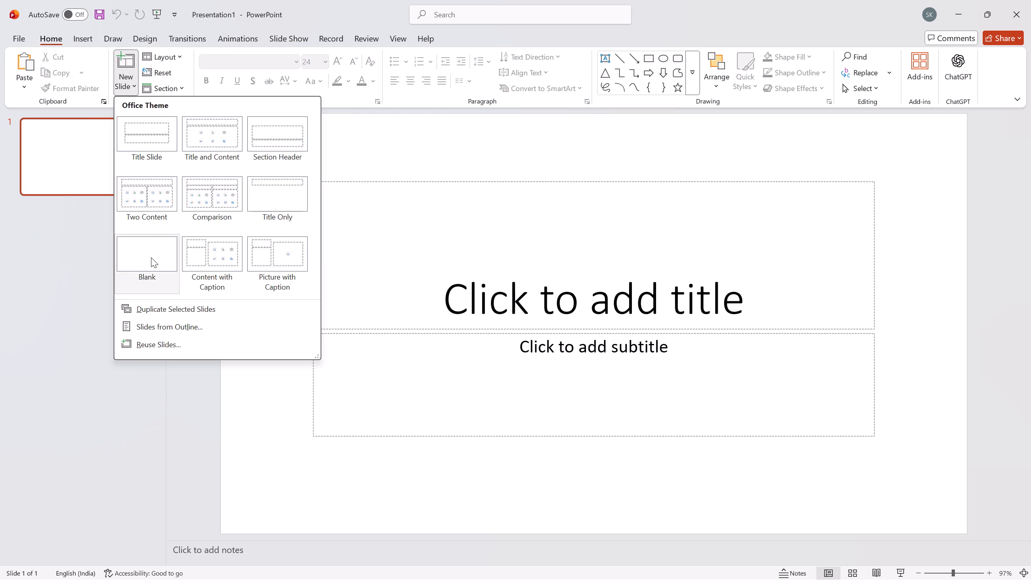
click(151, 257)
click(141, 168)
key(BackSpace)
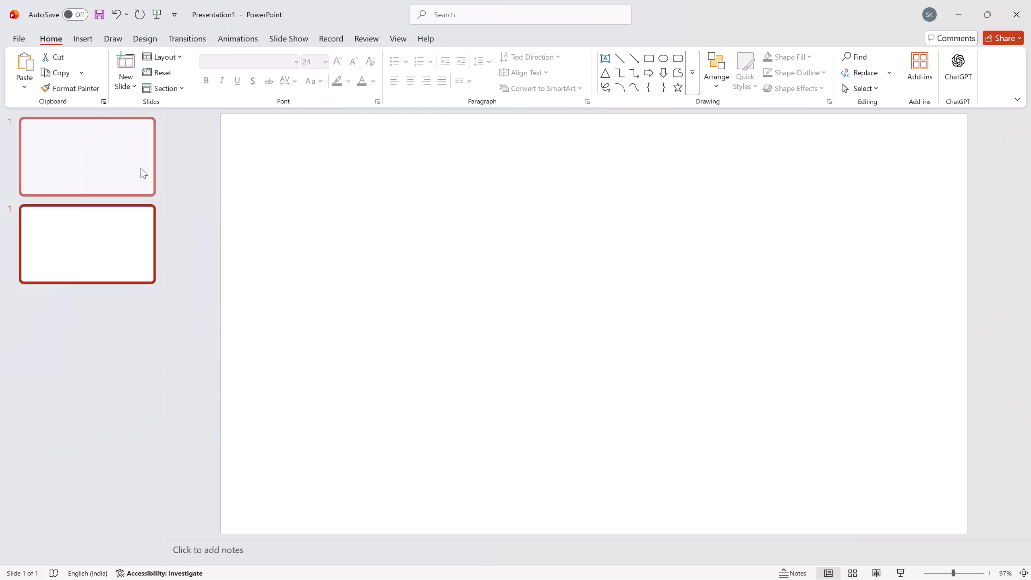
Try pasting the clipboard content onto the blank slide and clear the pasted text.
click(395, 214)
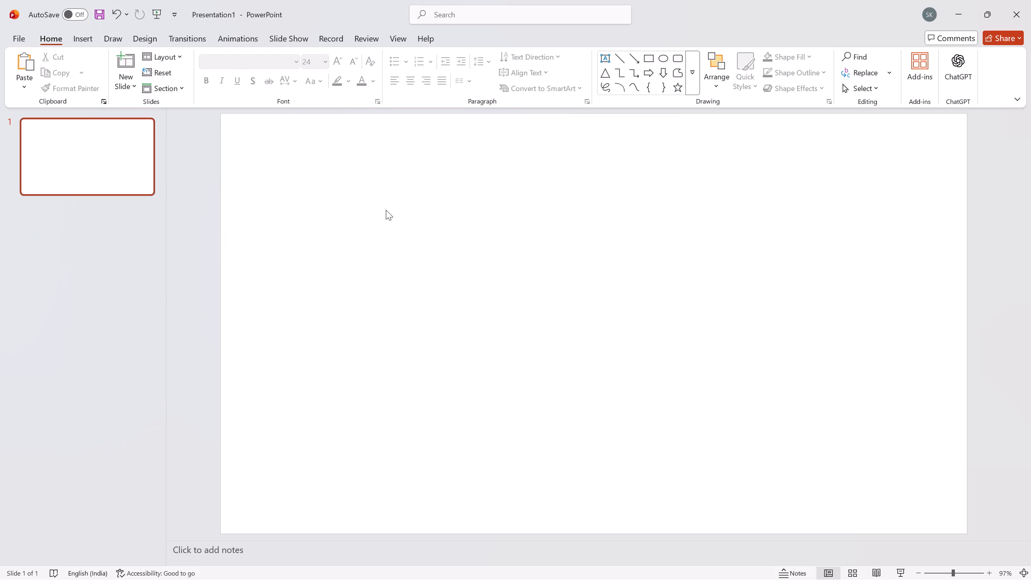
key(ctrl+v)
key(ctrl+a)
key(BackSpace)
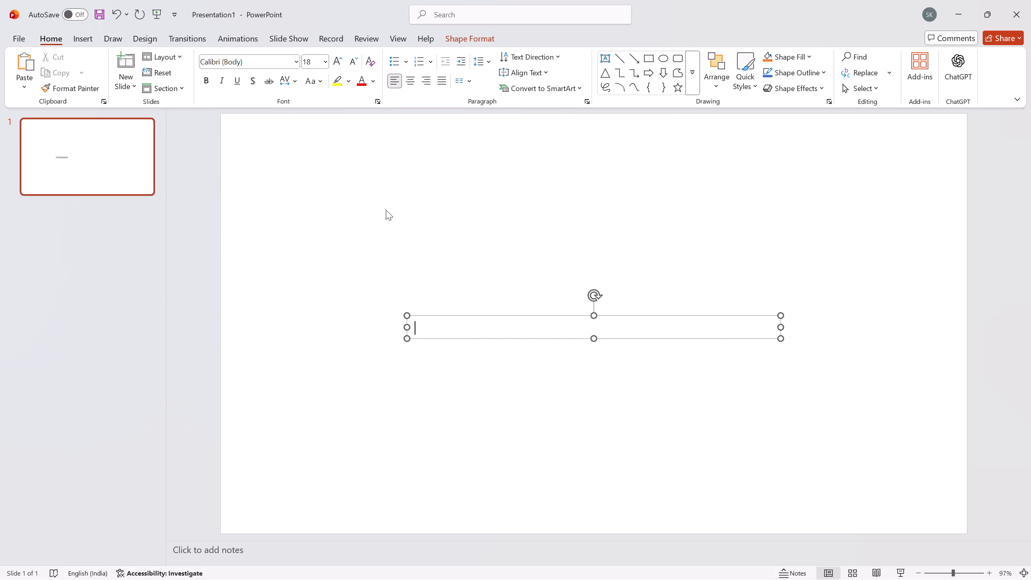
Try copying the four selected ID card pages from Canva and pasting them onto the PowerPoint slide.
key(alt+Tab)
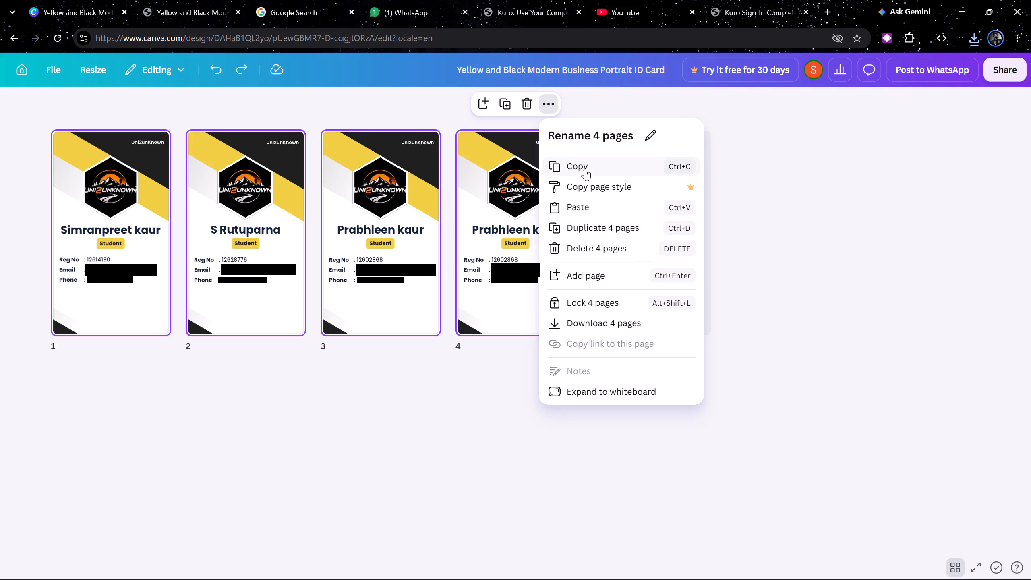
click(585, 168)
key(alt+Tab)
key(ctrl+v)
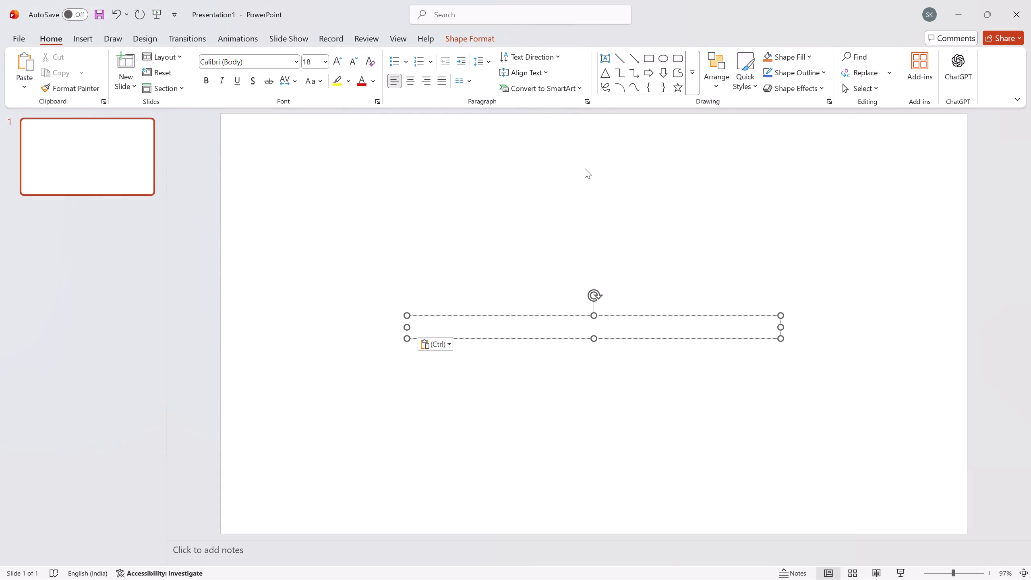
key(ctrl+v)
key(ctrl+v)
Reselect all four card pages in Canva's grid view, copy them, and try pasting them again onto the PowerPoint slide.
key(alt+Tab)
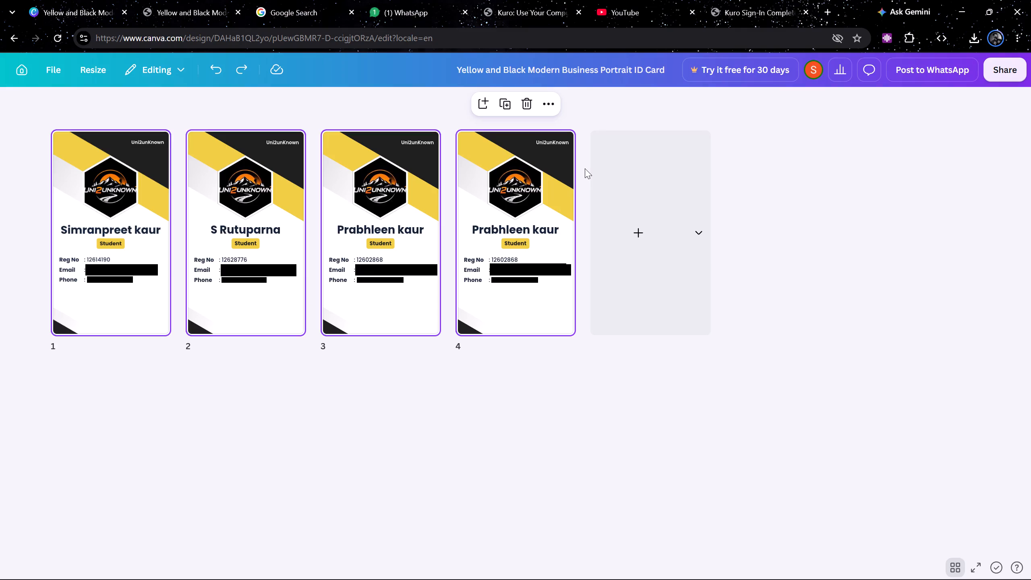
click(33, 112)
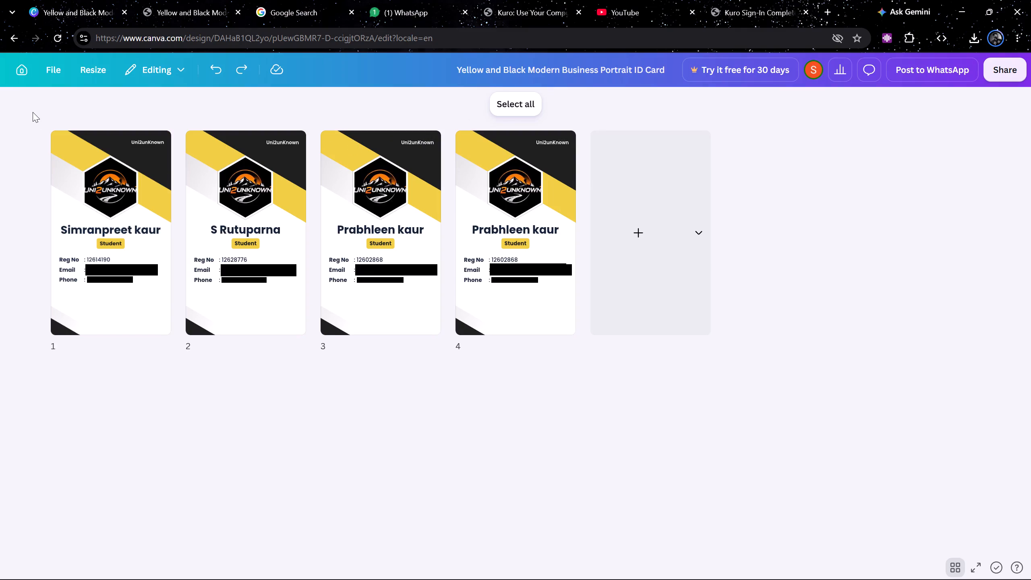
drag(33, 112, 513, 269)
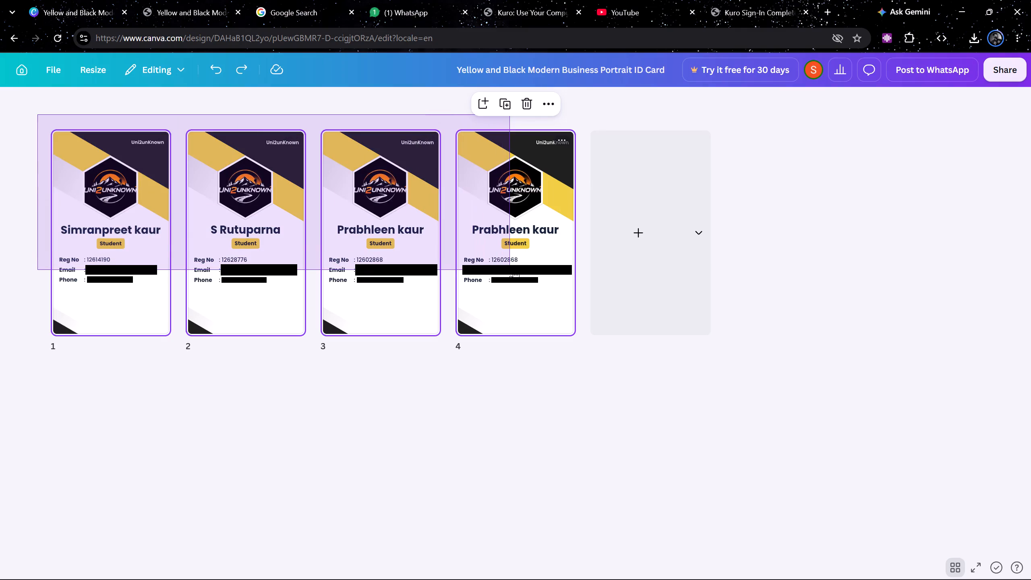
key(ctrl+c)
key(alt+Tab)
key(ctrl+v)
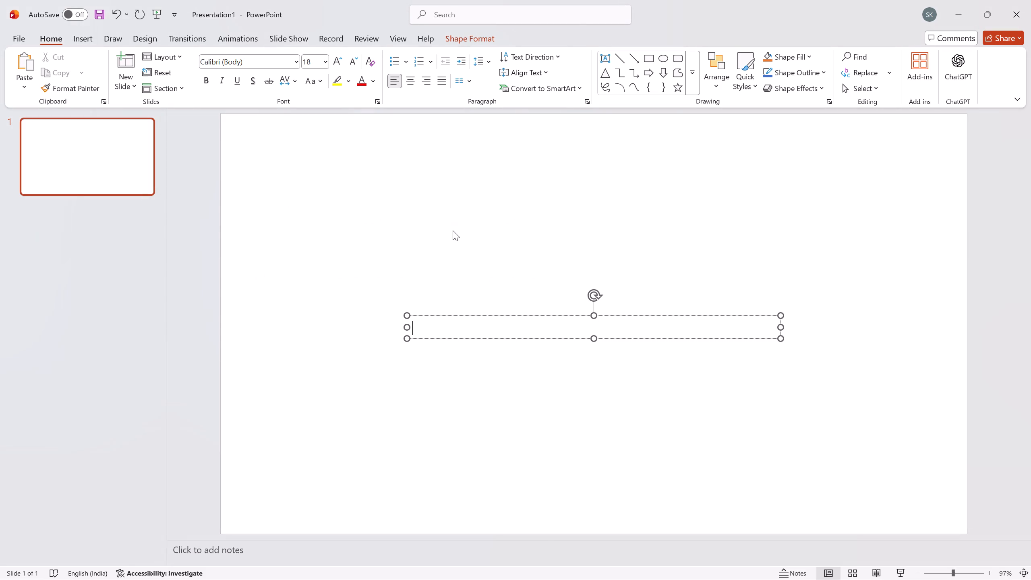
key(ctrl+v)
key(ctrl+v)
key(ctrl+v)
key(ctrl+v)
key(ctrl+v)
Switch to Canva, leave grid view and set the ID card design's page view to Scroll.
key(alt+Tab)
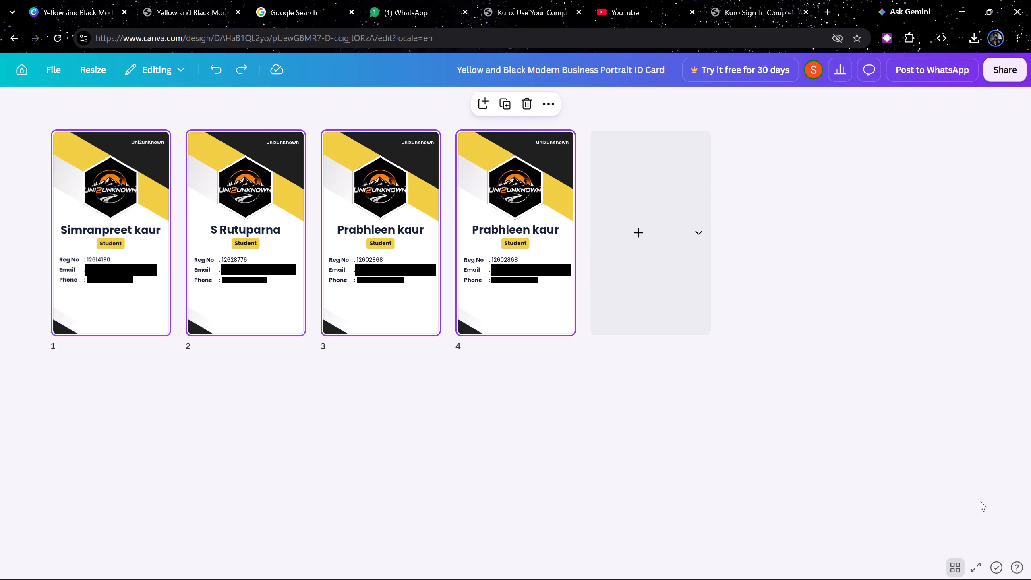
click(959, 568)
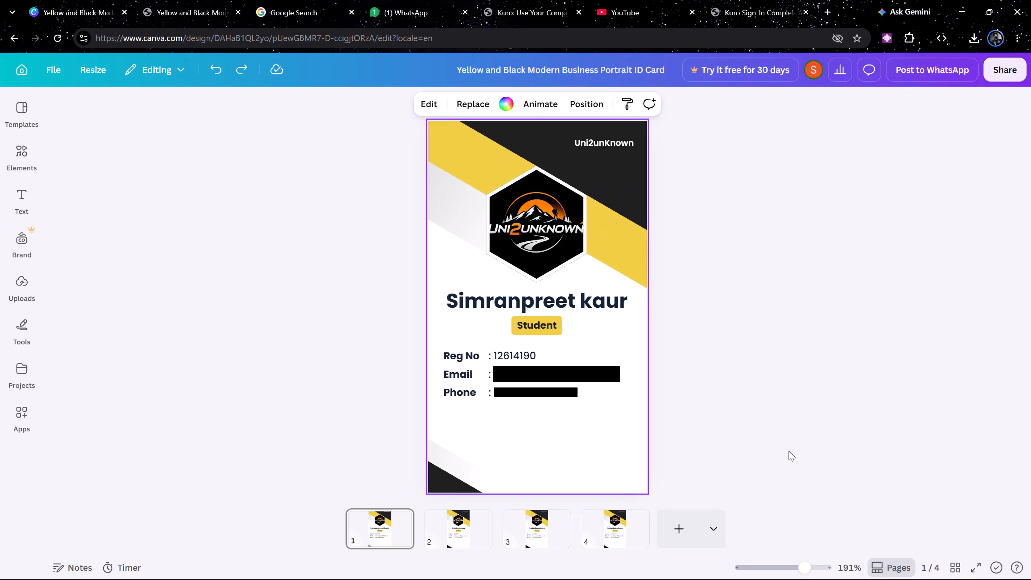
scroll(713, 366, up, 1)
scroll(713, 366, down, 1)
scroll(393, 305, down, 2)
click(55, 70)
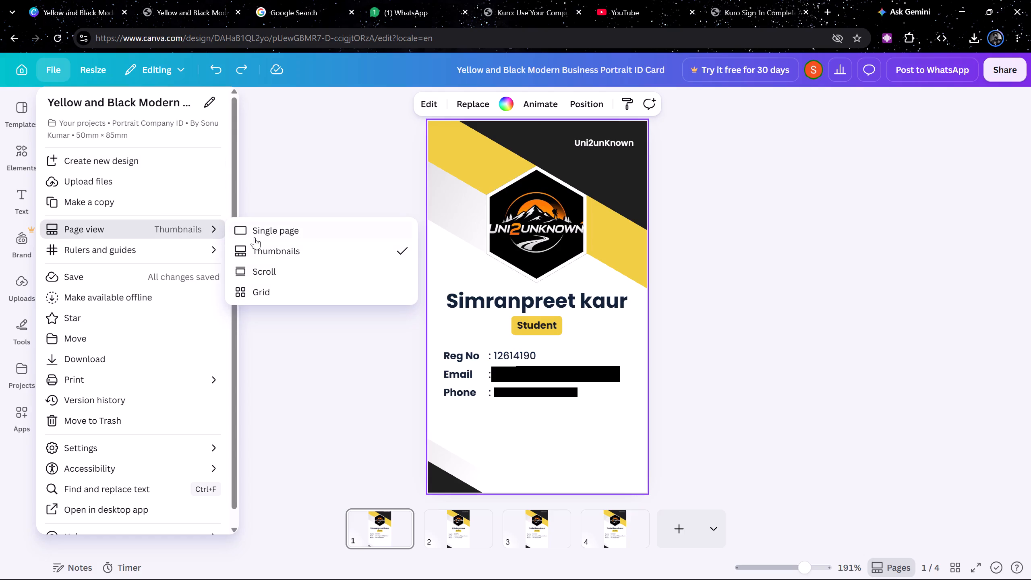
click(279, 271)
scroll(359, 306, down, 2)
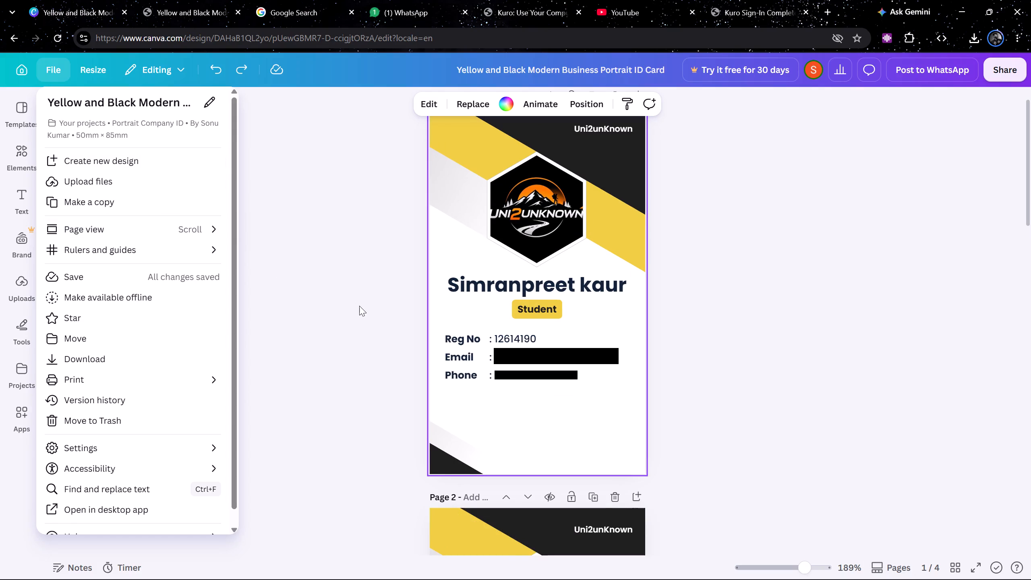
Make a copy of the yellow and black ID card design and look through the copy's pages.
scroll(359, 306, down, 2)
scroll(308, 324, down, 1)
scroll(112, 402, down, 1)
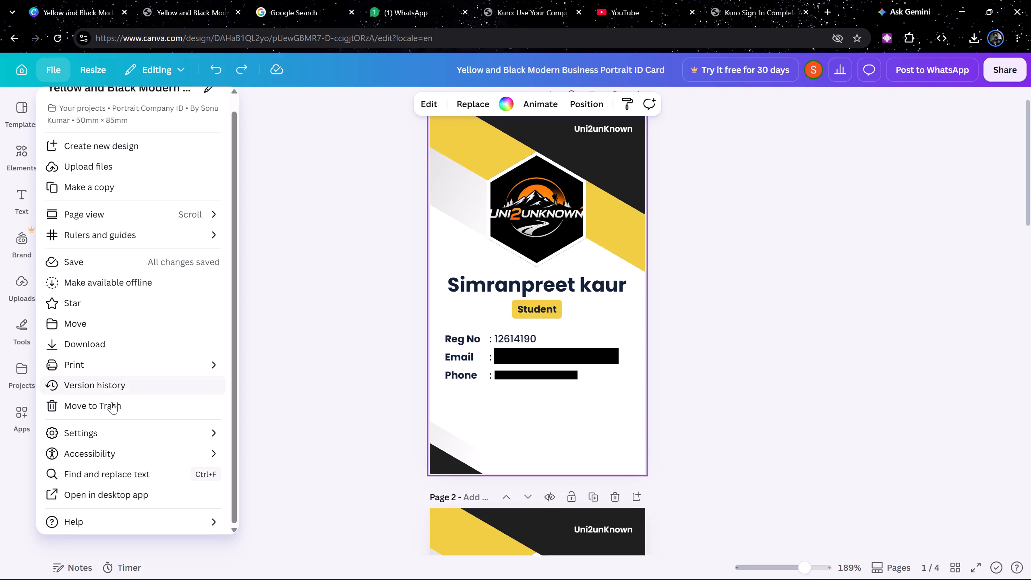
scroll(112, 402, down, 1)
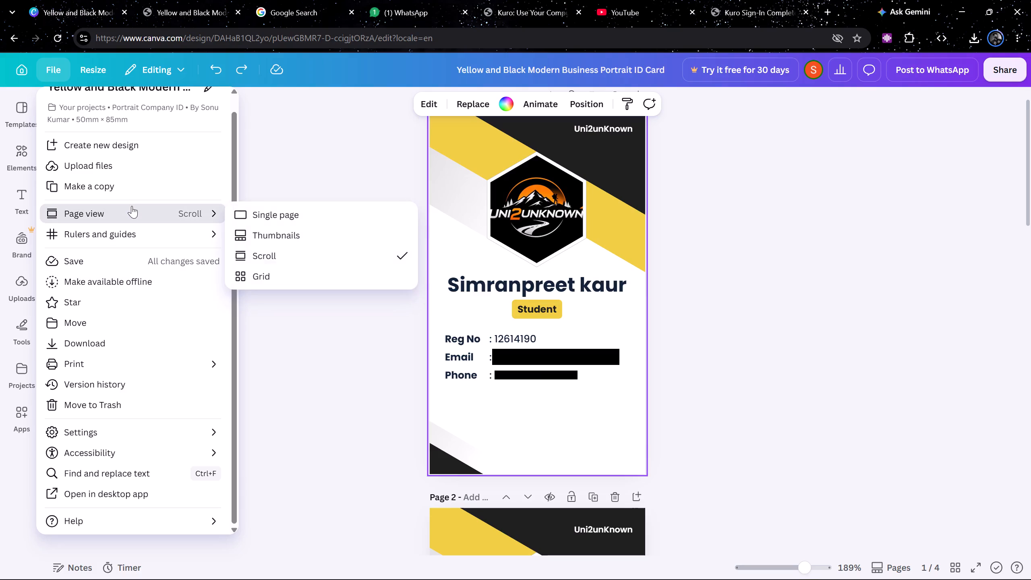
click(116, 191)
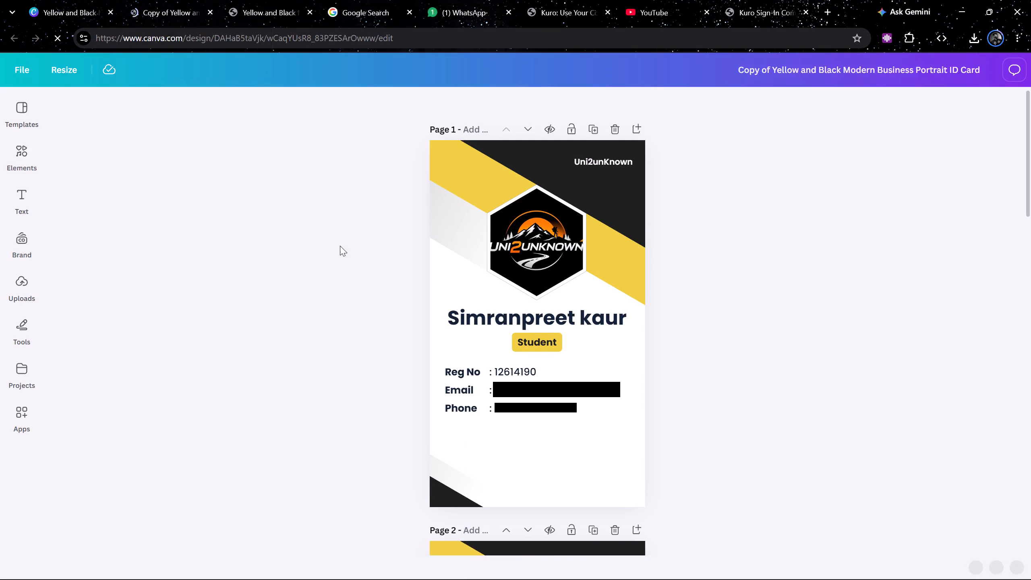
scroll(340, 246, down, 12)
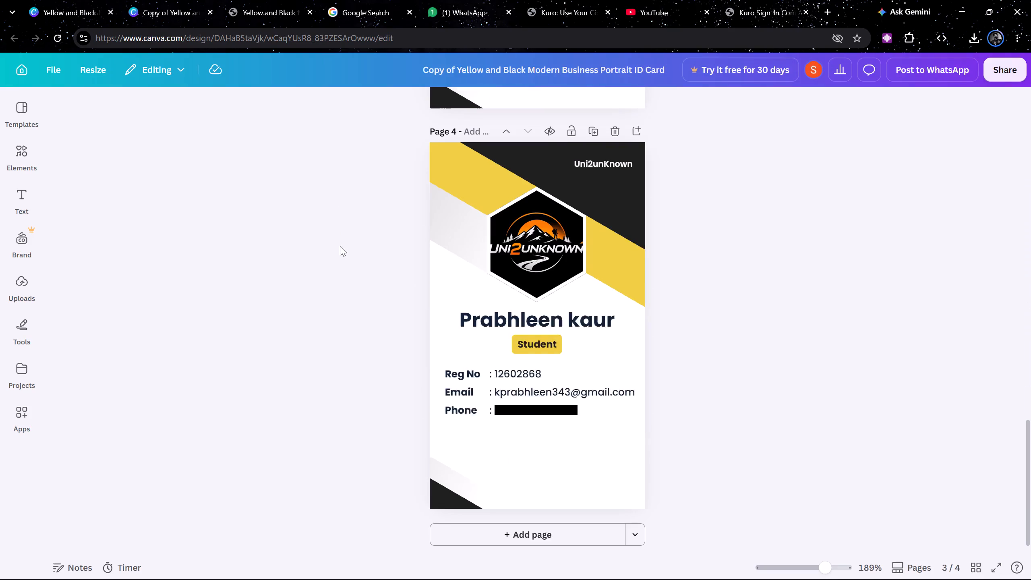
scroll(340, 246, down, 2)
scroll(340, 246, up, 15)
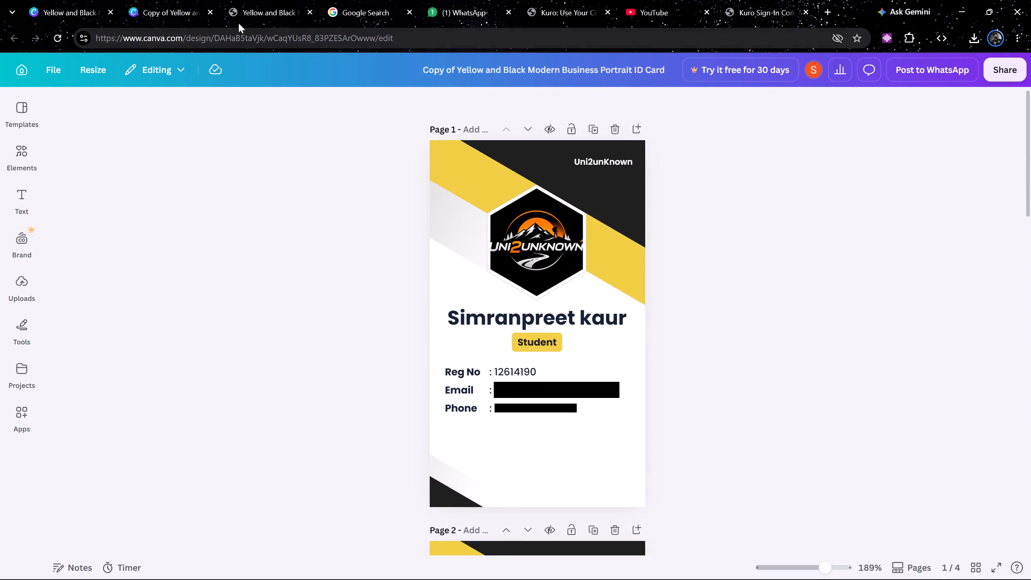
Close the extra browser tab next to the copied ID card design.
click(310, 12)
Return to the original ID card design and copy its web address.
click(72, 9)
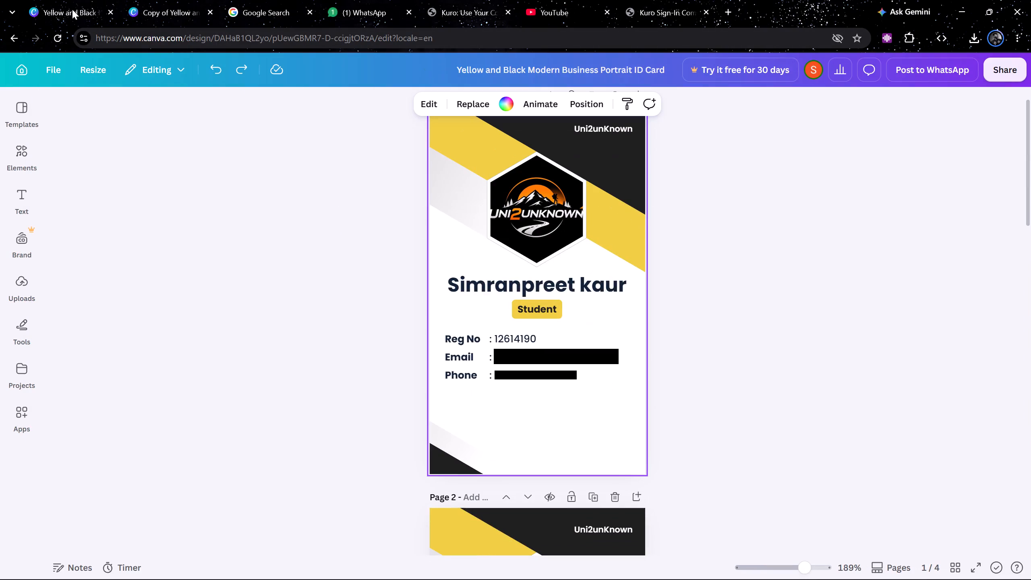
click(464, 34)
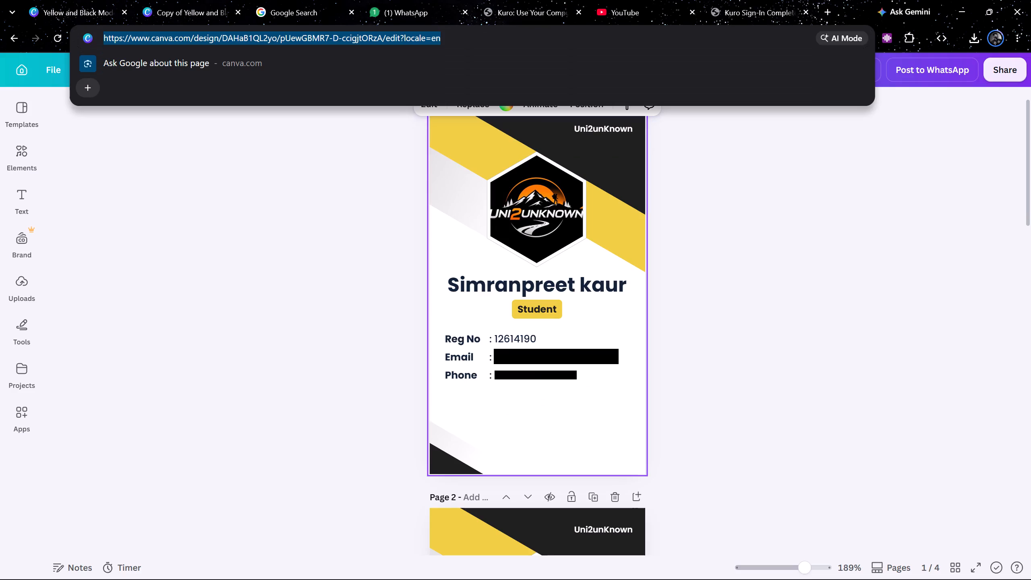
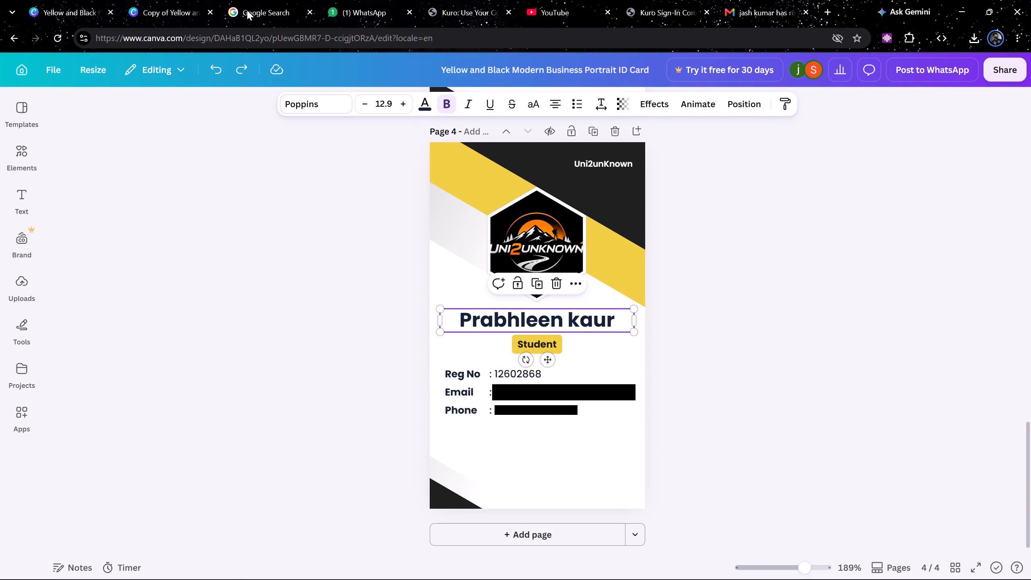
click(247, 10)
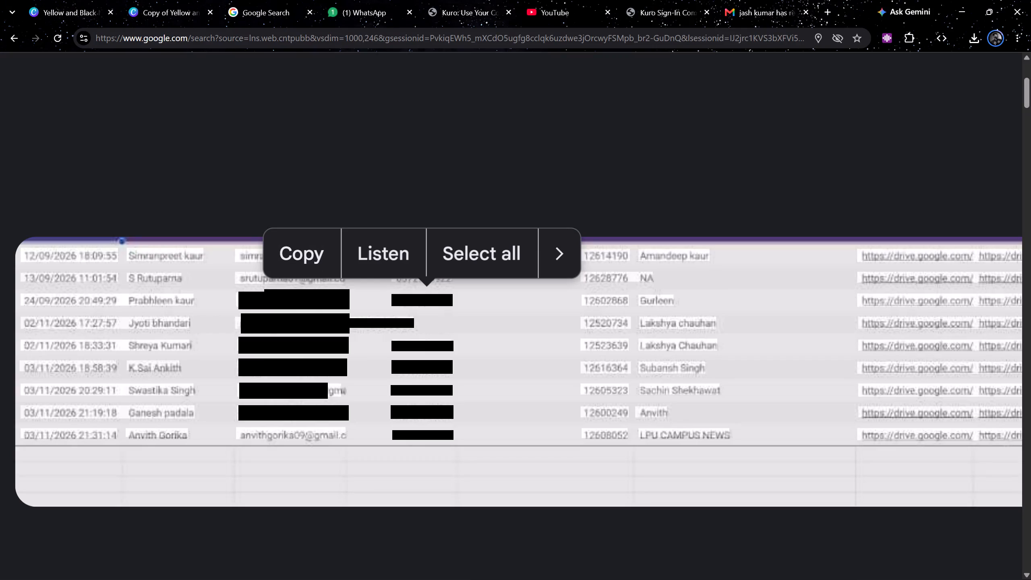
double_click(130, 322)
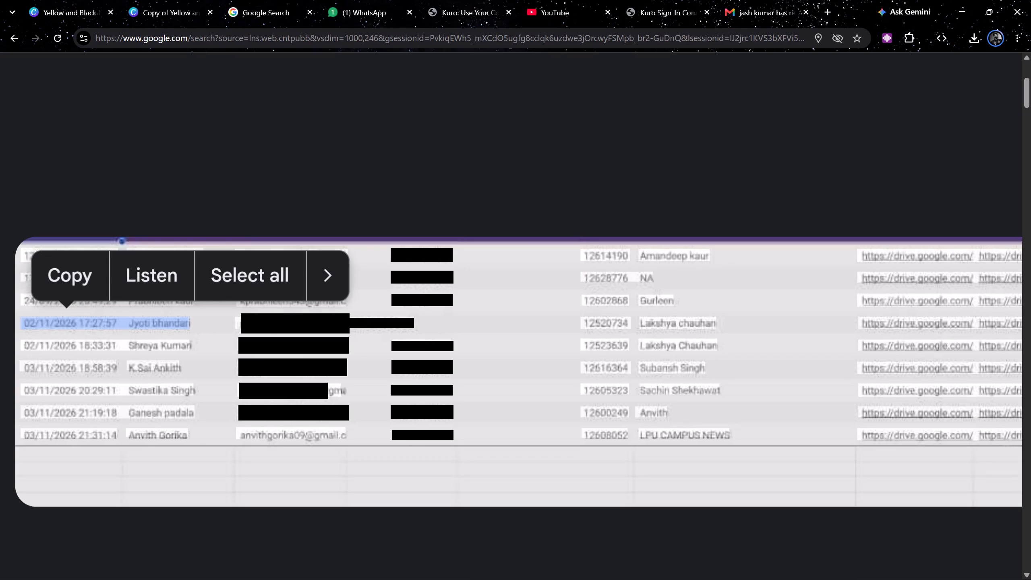
click(147, 326)
key(shift+Right)
key(shift+Right)
key(shift+Right)
key(shift+Right)
key(shift+Right)
key(shift+Right)
key(shift+Right)
key(shift+Right)
key(shift+Right)
key(shift+Right)
key(shift+Right)
key(shift+Right)
key(shift+Right)
key(shift+Right)
key(shift+Right)
key(shift+Right)
key(shift+Right)
key(shift+Right)
key(shift+Right)
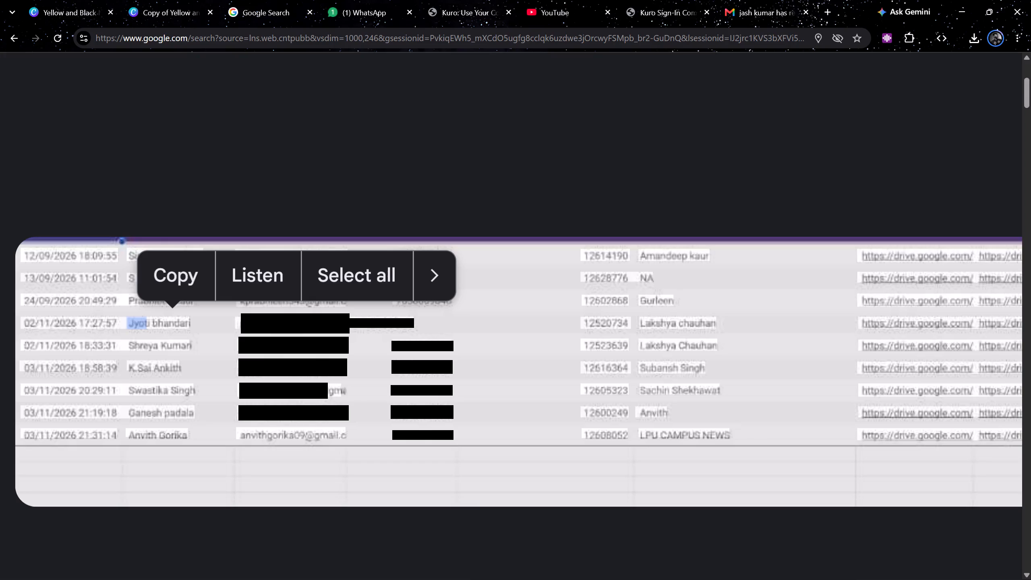
click(151, 324)
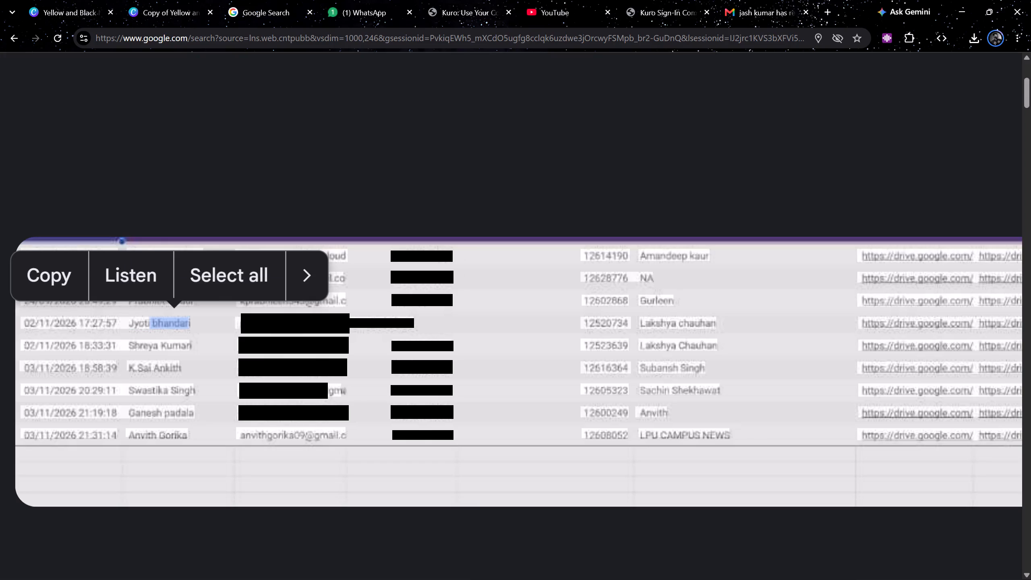
double_click(138, 323)
click(126, 321)
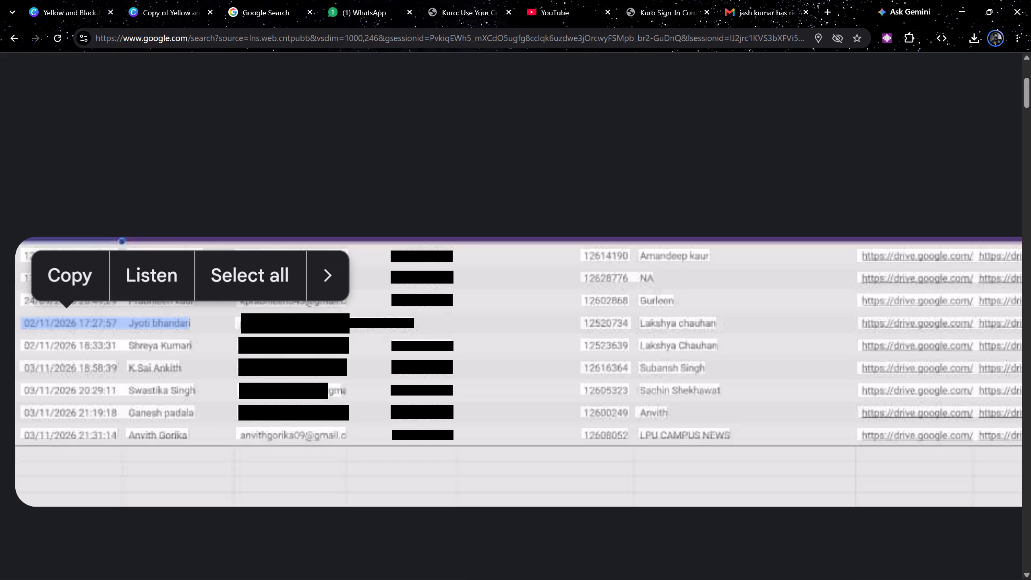
drag(126, 321, 174, 327)
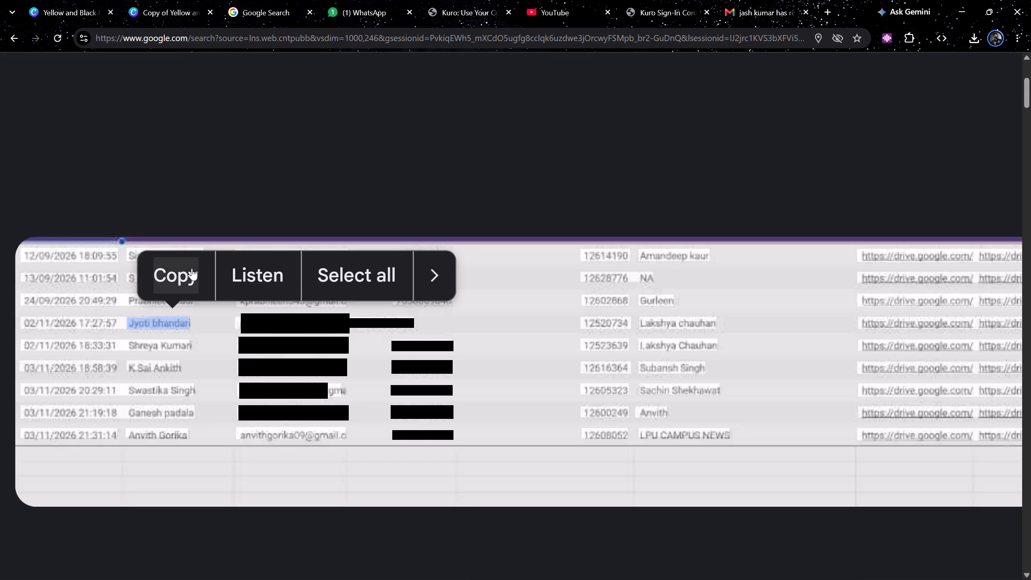
click(192, 268)
click(64, 2)
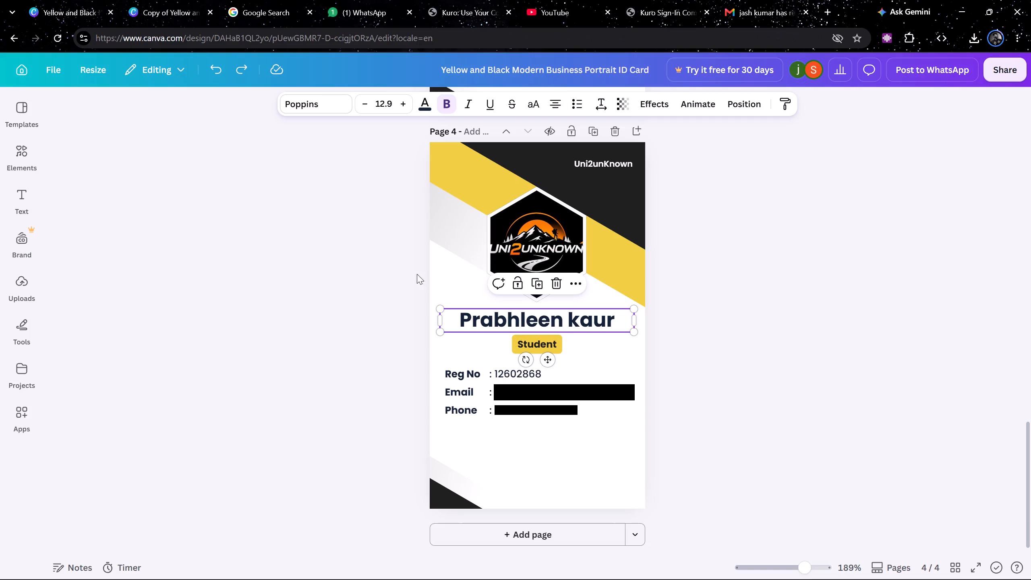
double_click(552, 319)
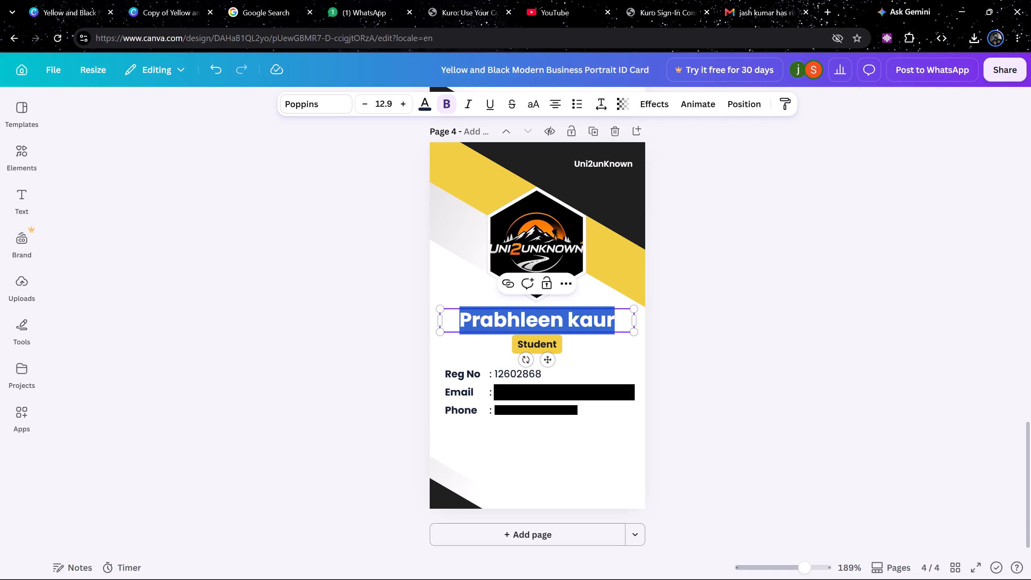
key(ctrl+v)
Replace the Reg No value on the page 4 card with the registration number copied from the same student's table row.
double_click(522, 376)
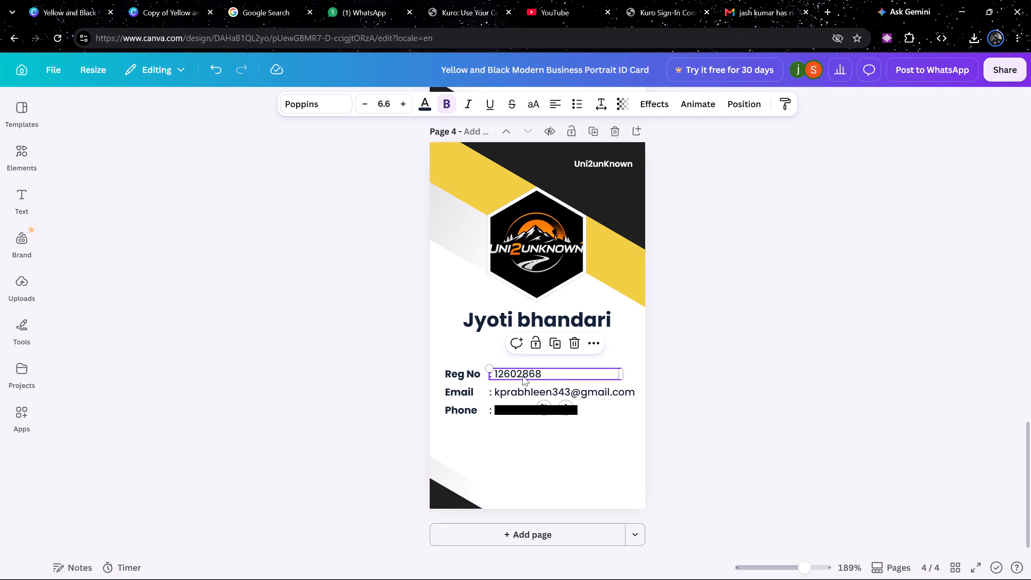
click(522, 376)
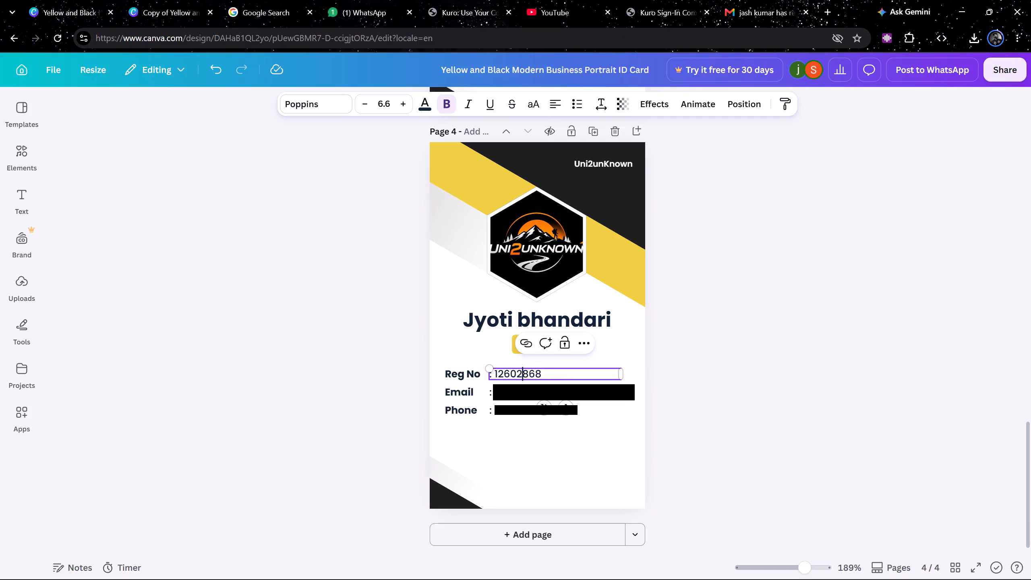
double_click(522, 376)
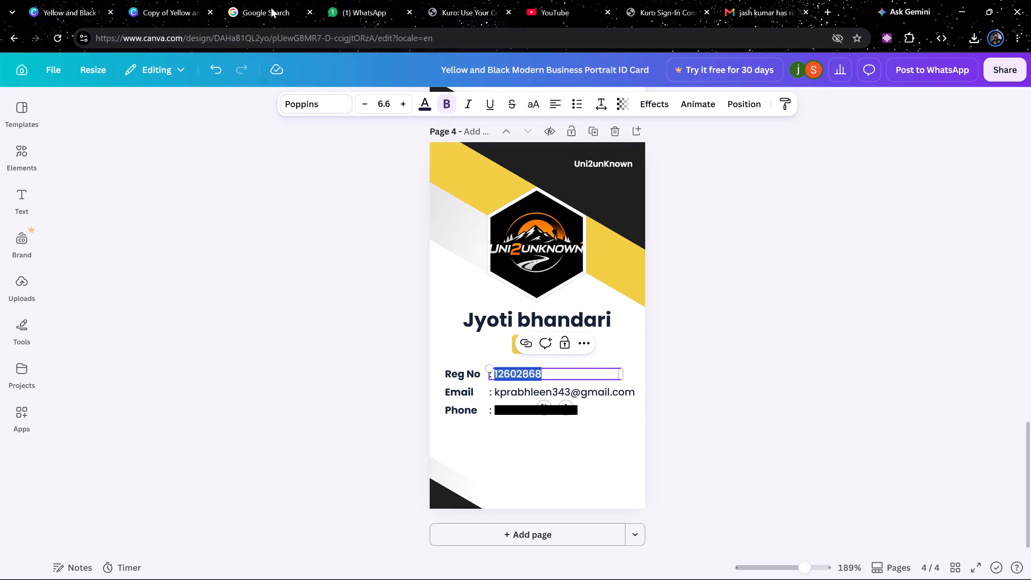
click(271, 8)
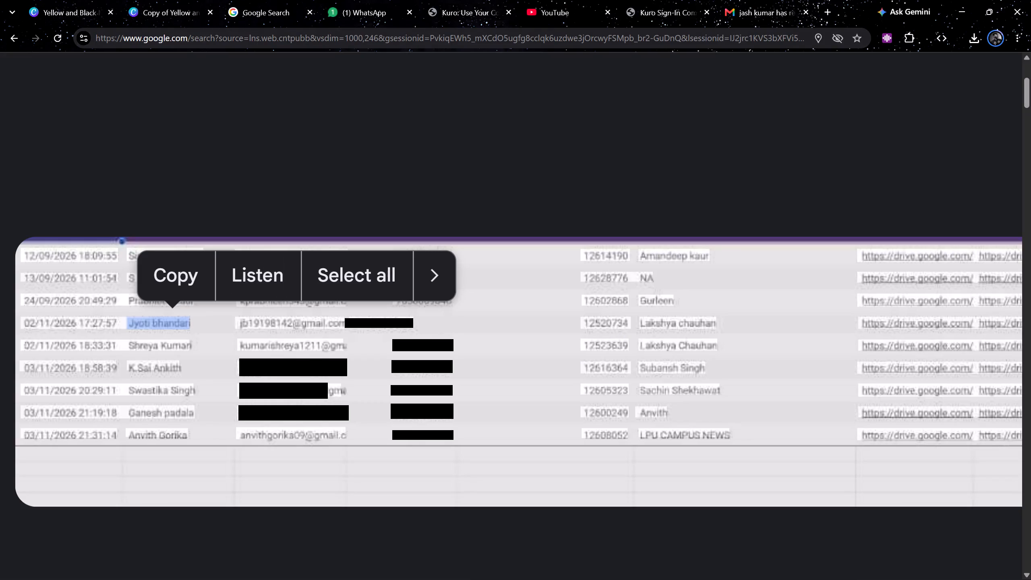
double_click(616, 323)
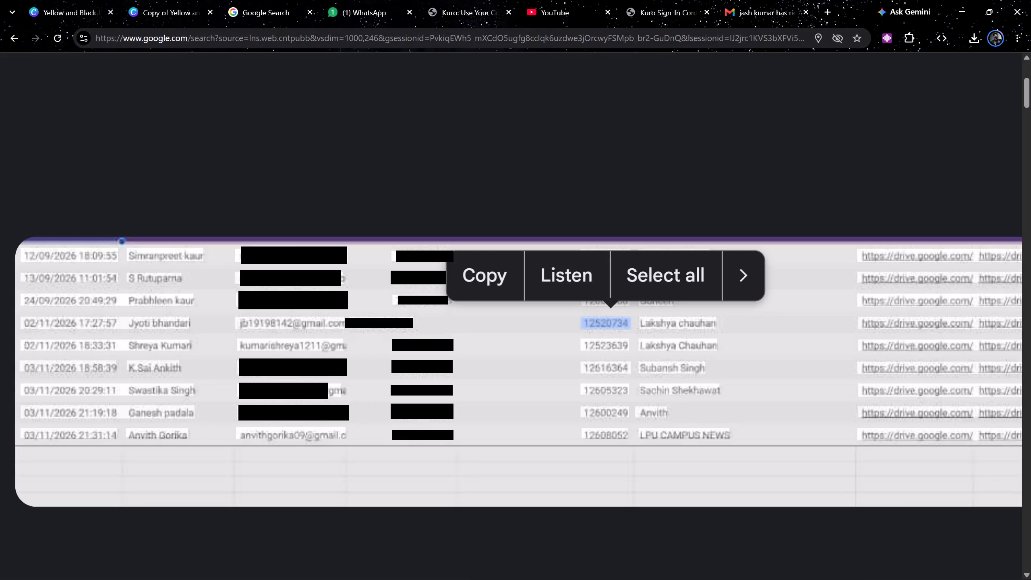
key(ctrl+c)
click(90, 8)
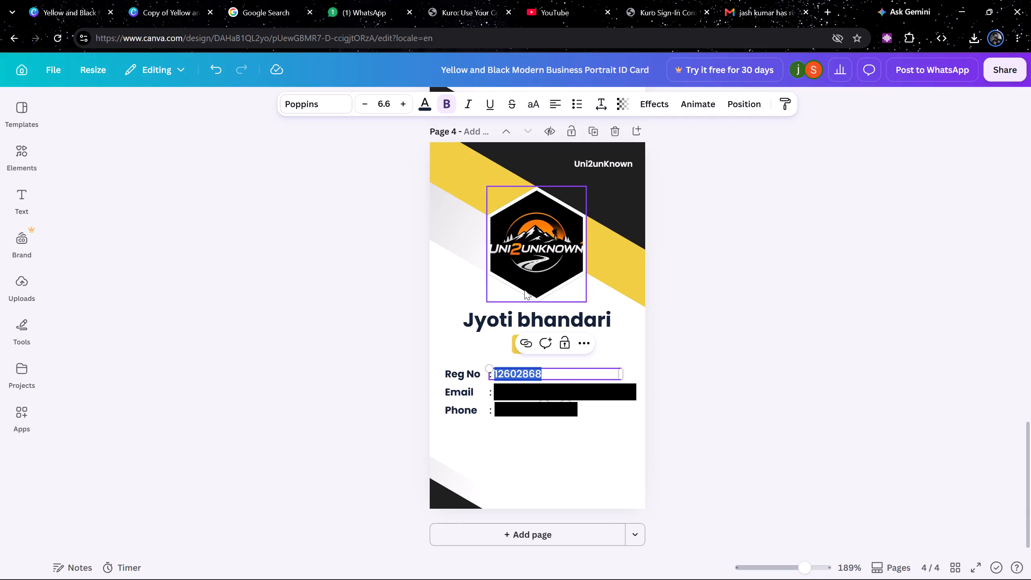
key(ctrl+v)
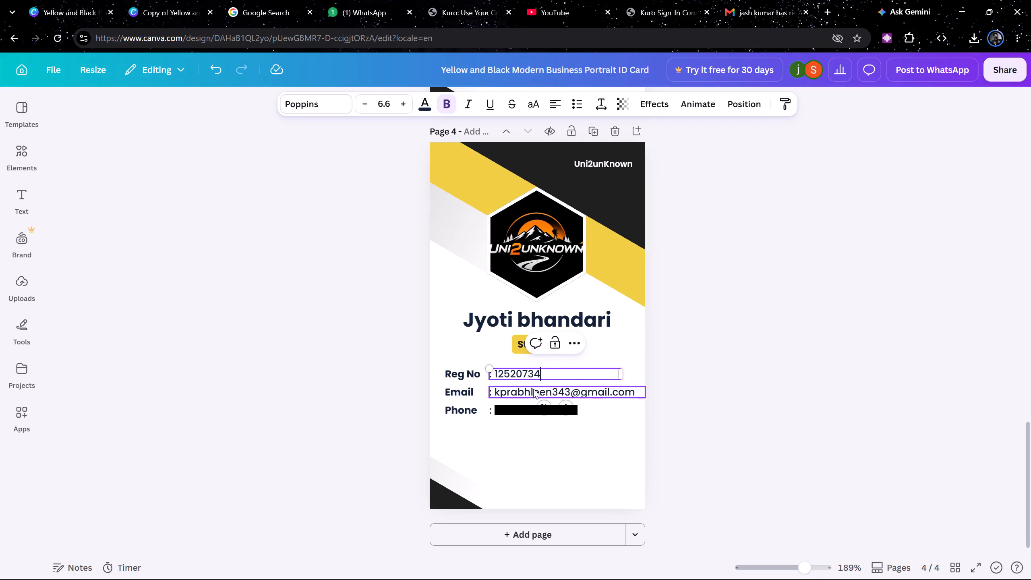
Replace the email address on the page 4 card with the one copied from the same student's row, keeping the leading colon.
click(533, 388)
double_click(575, 391)
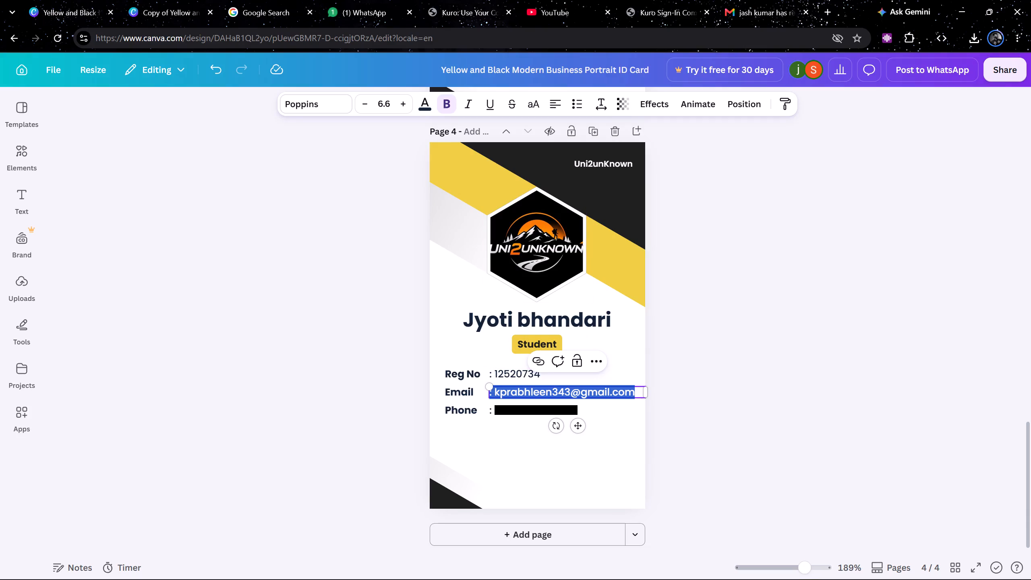
double_click(575, 391)
double_click(575, 391)
click(575, 391)
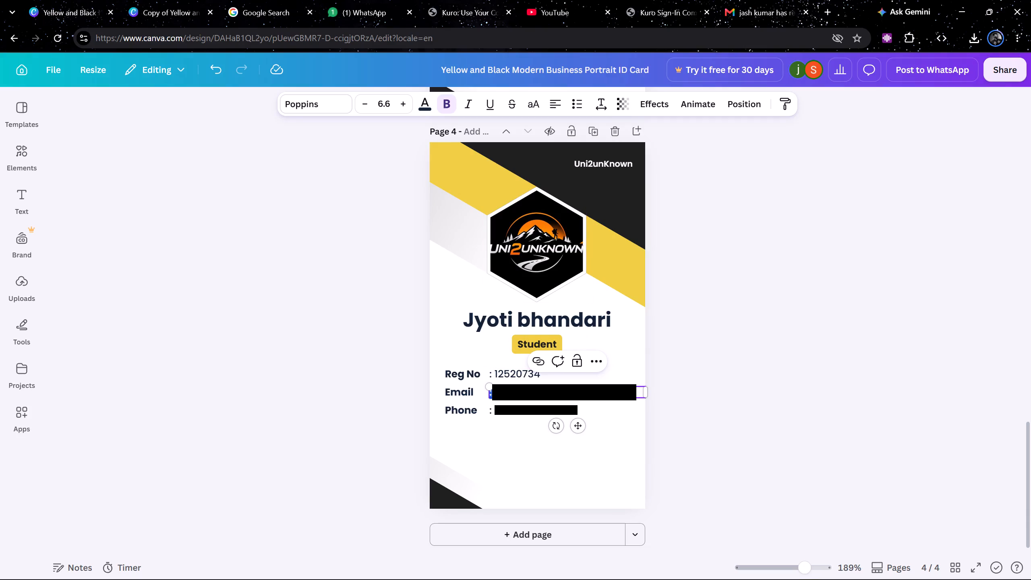
double_click(498, 392)
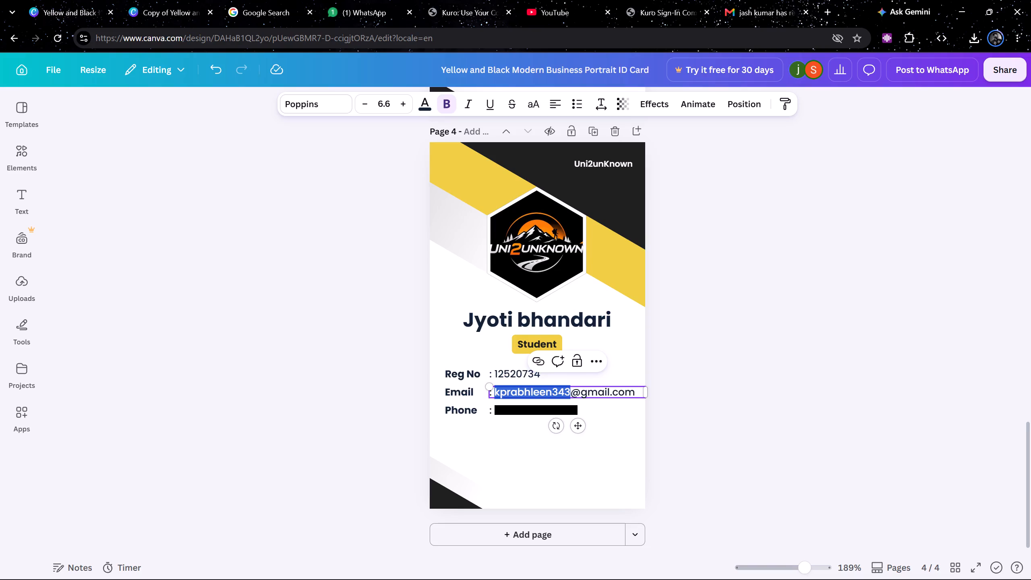
key(shift+Right)
key(shift+Right)
key(shift+Right)
key(shift+Right)
key(shift+Right)
key(shift+Right)
key(shift+Right)
key(shift+Right)
key(shift+Right)
key(shift+Right)
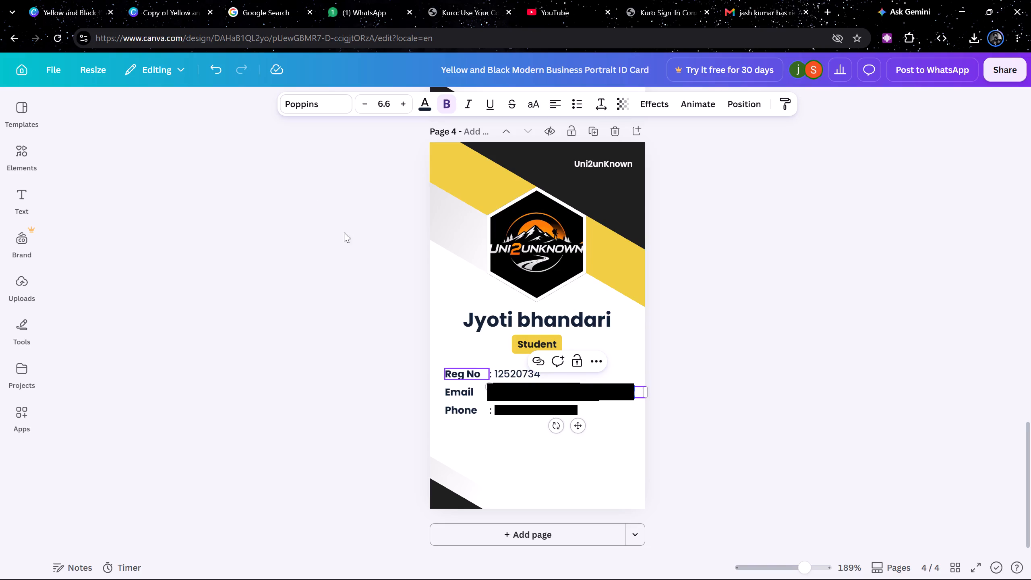
click(257, 15)
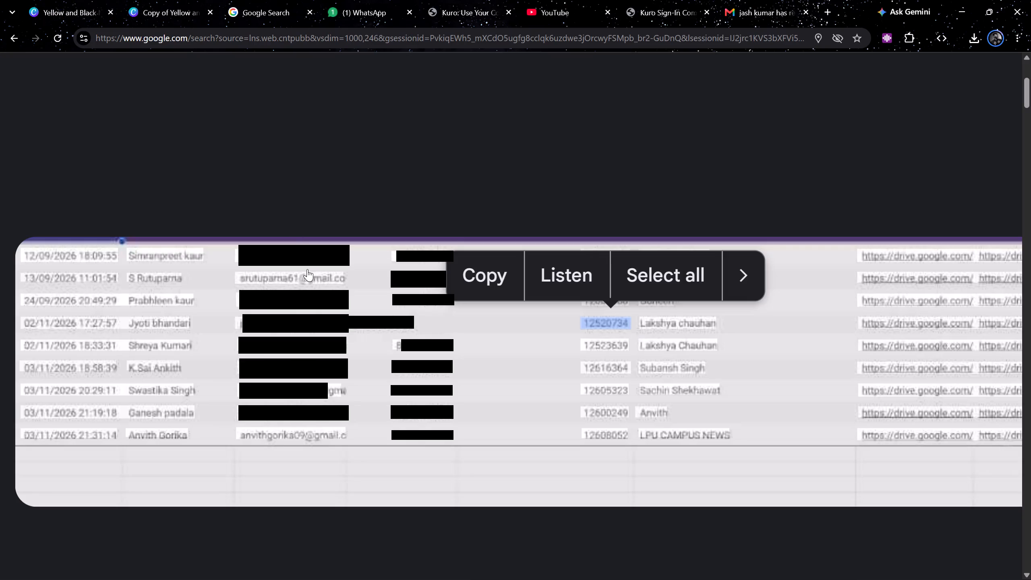
double_click(299, 324)
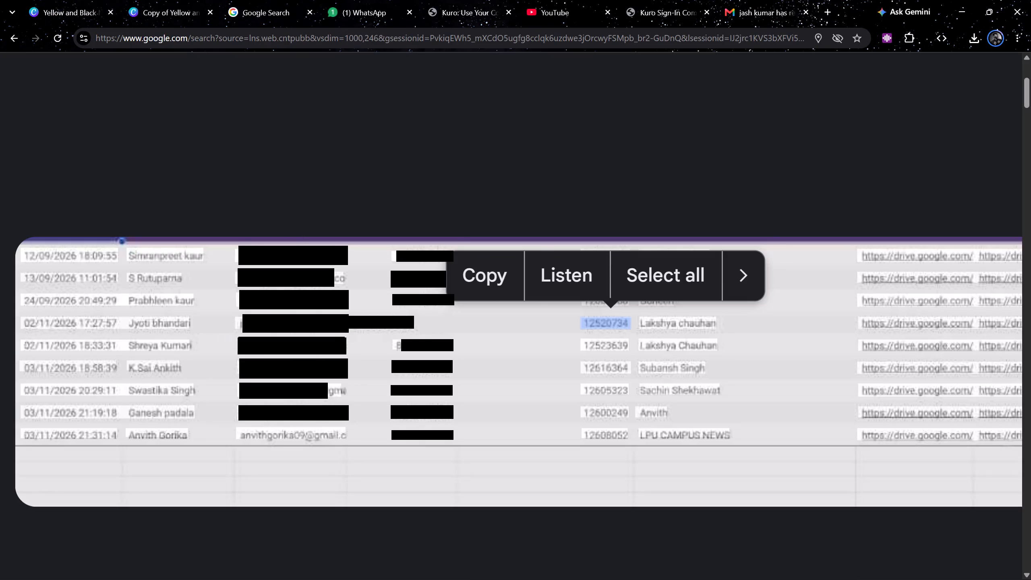
key(ctrl+c)
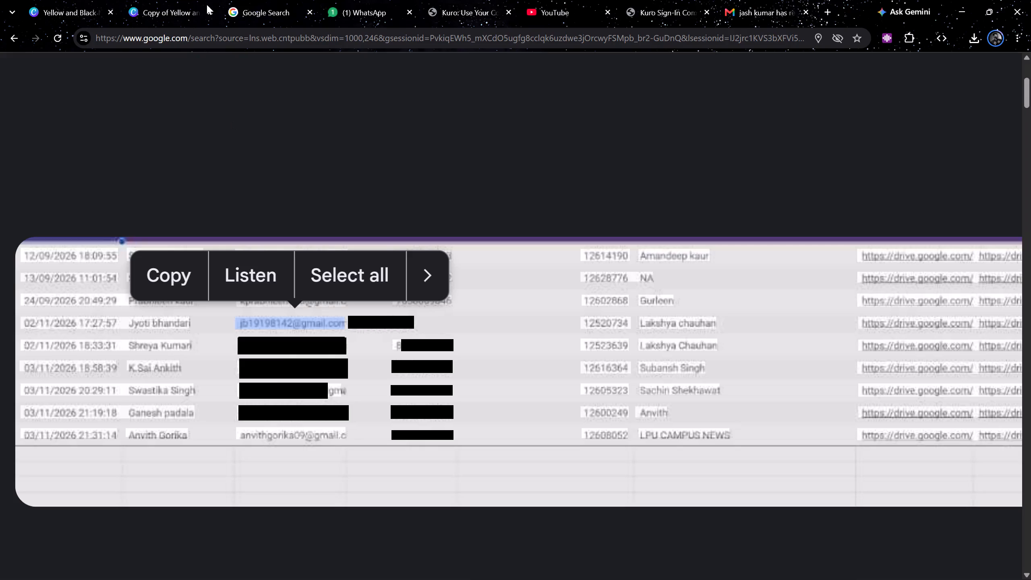
click(75, 12)
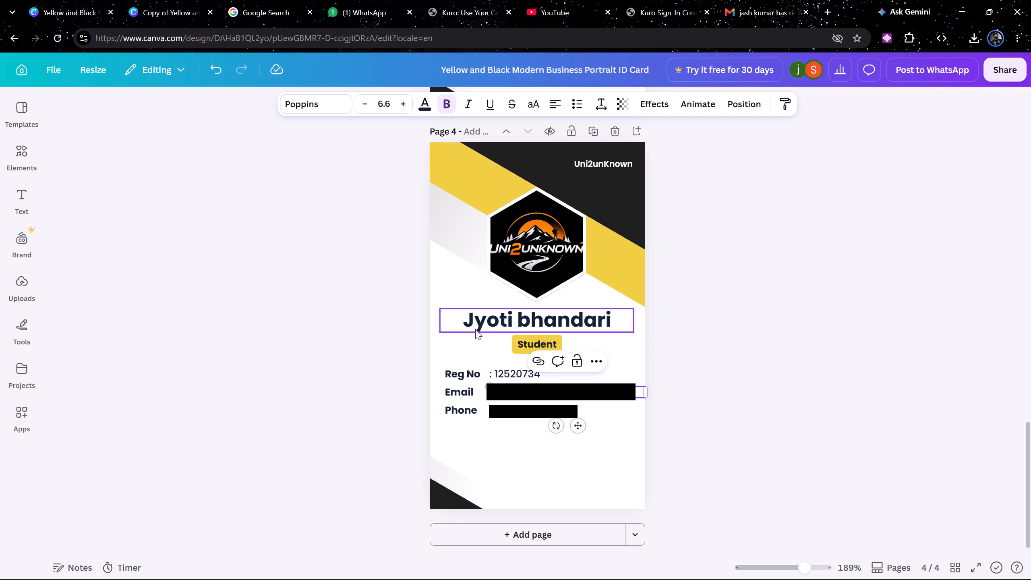
key(ctrl+v)
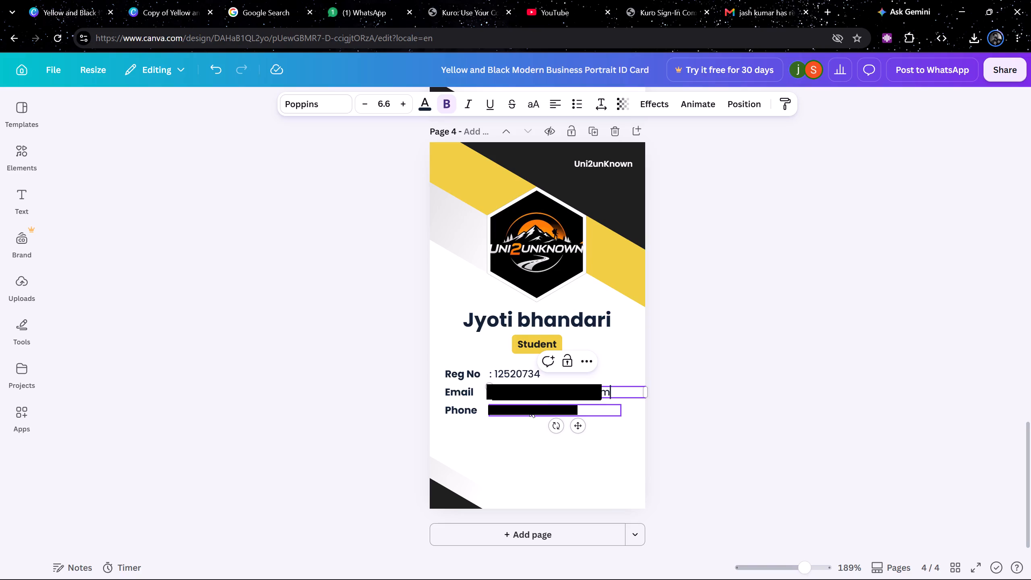
Replace the phone number on the page 4 card with the one from the same student's row, and delete one extra character within it.
triple_click(549, 408)
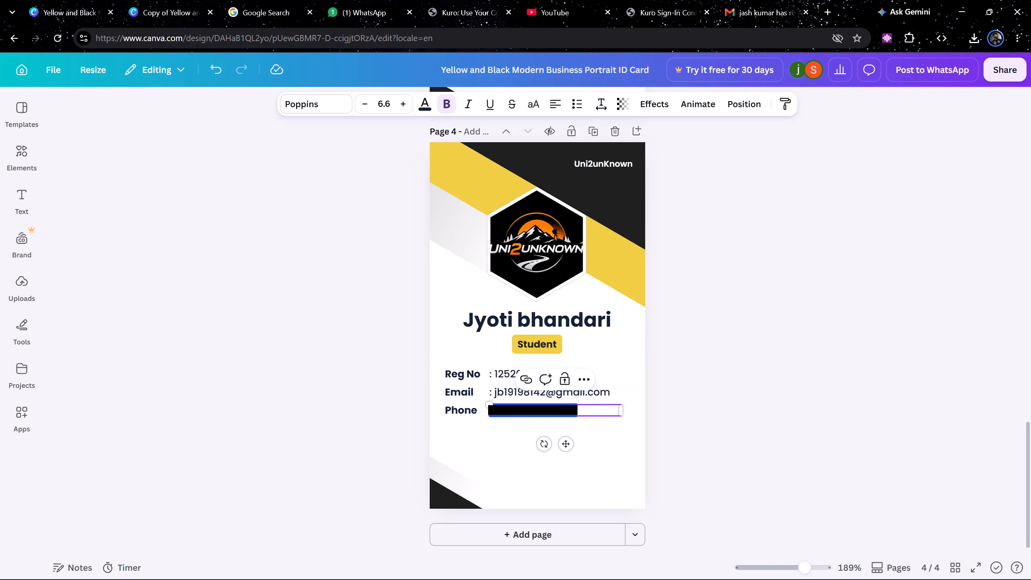
double_click(554, 409)
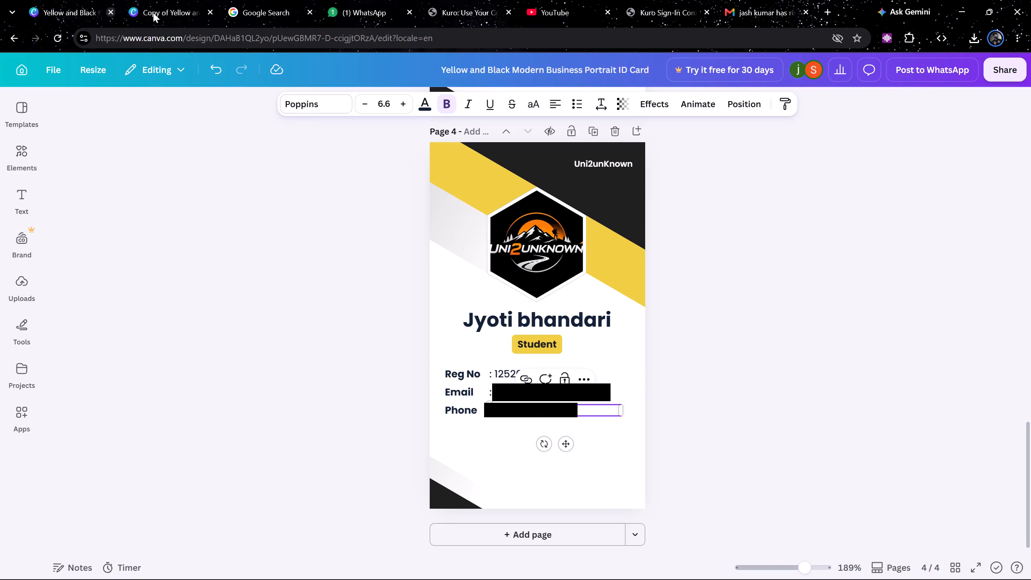
click(262, 11)
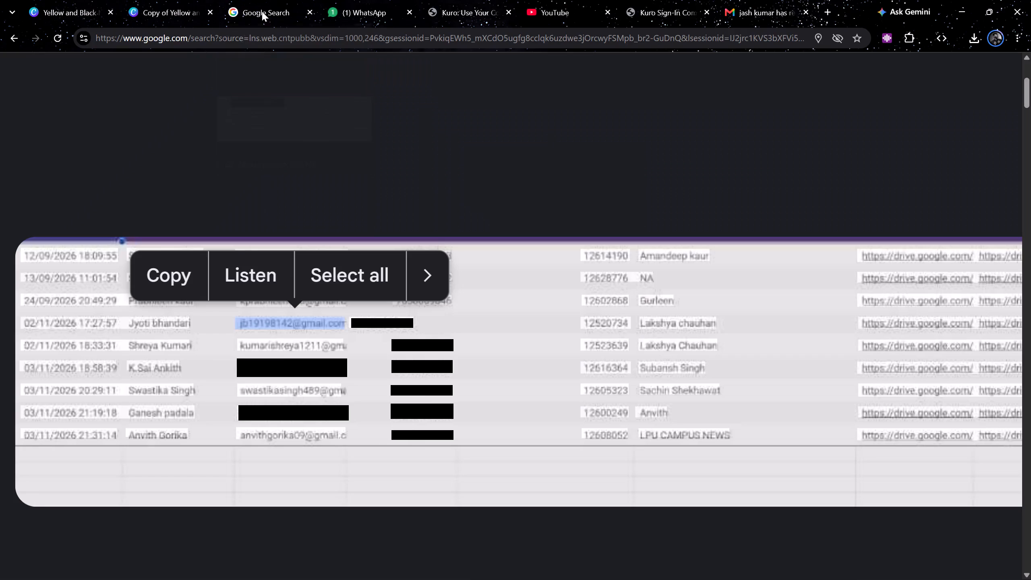
double_click(387, 321)
key(ctrl+c)
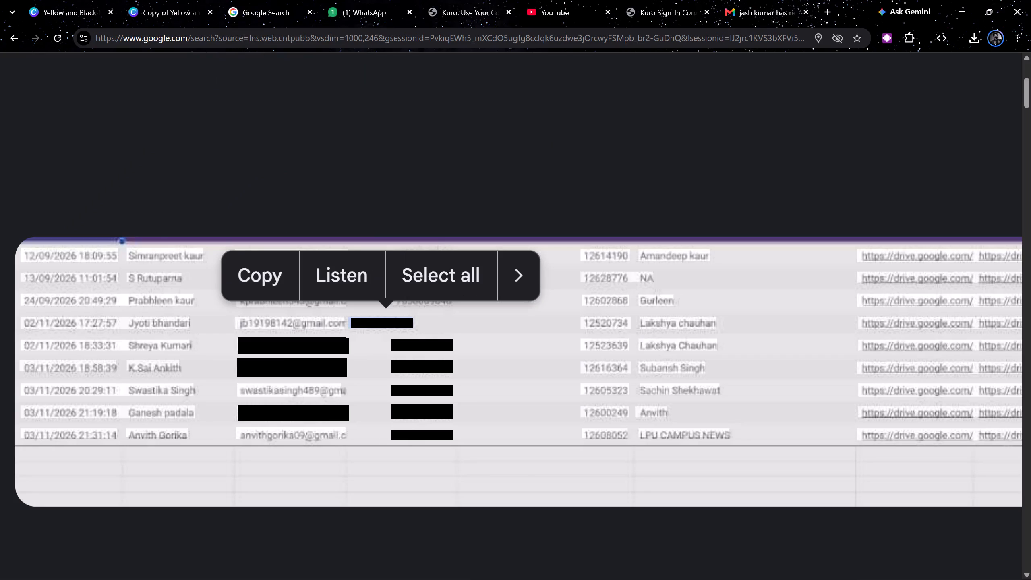
click(77, 2)
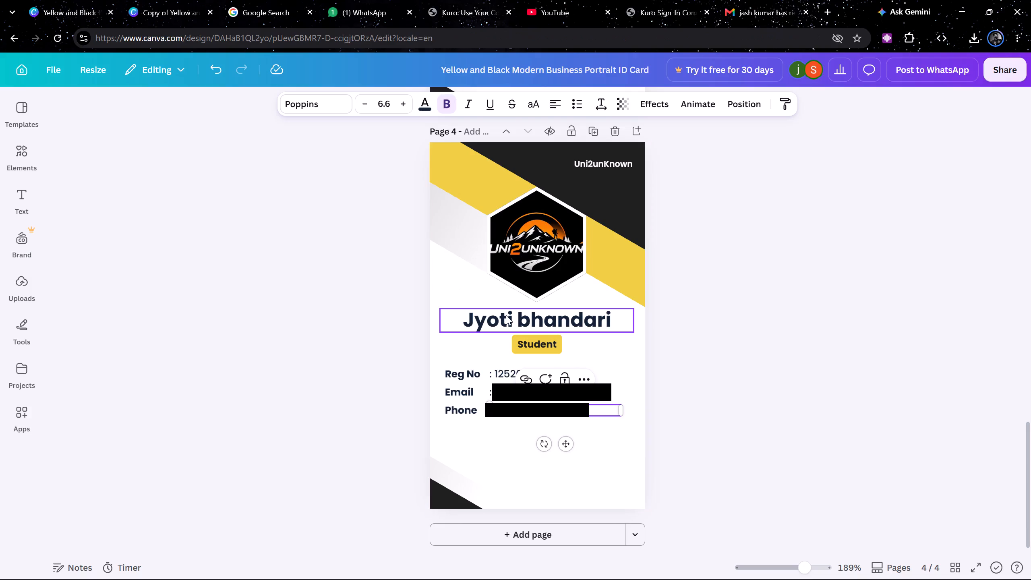
key(ctrl+v)
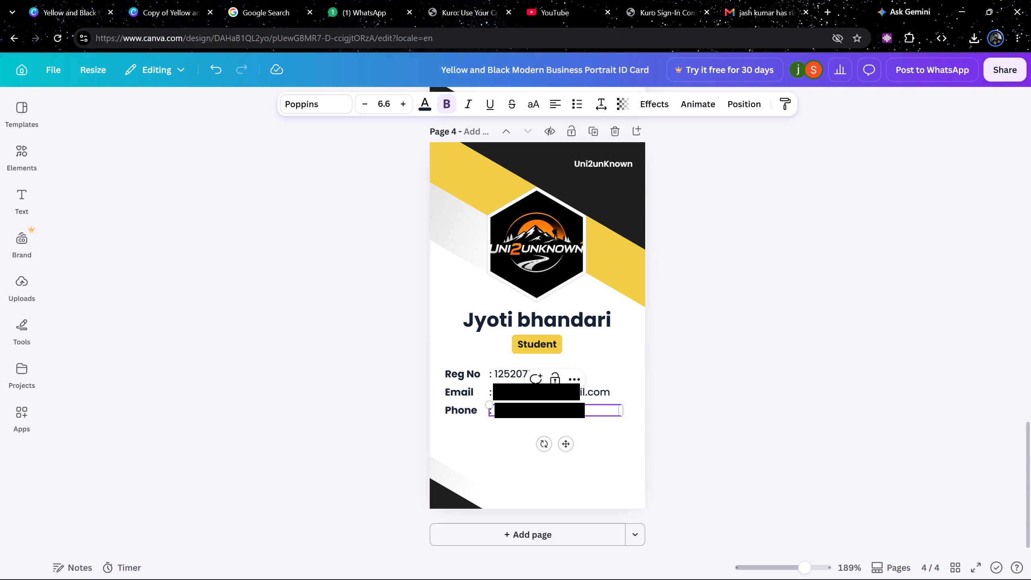
click(522, 410)
key(BackSpace)
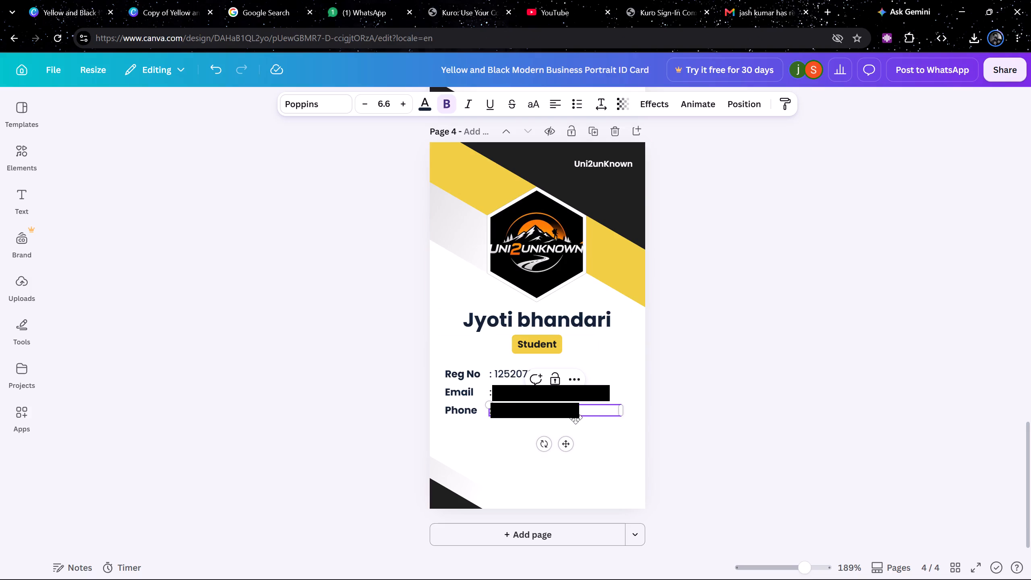
Compare the page 4 card's Reg No and contact details with the student's 02/11/2026 17:27:57 row in the table image.
click(264, 7)
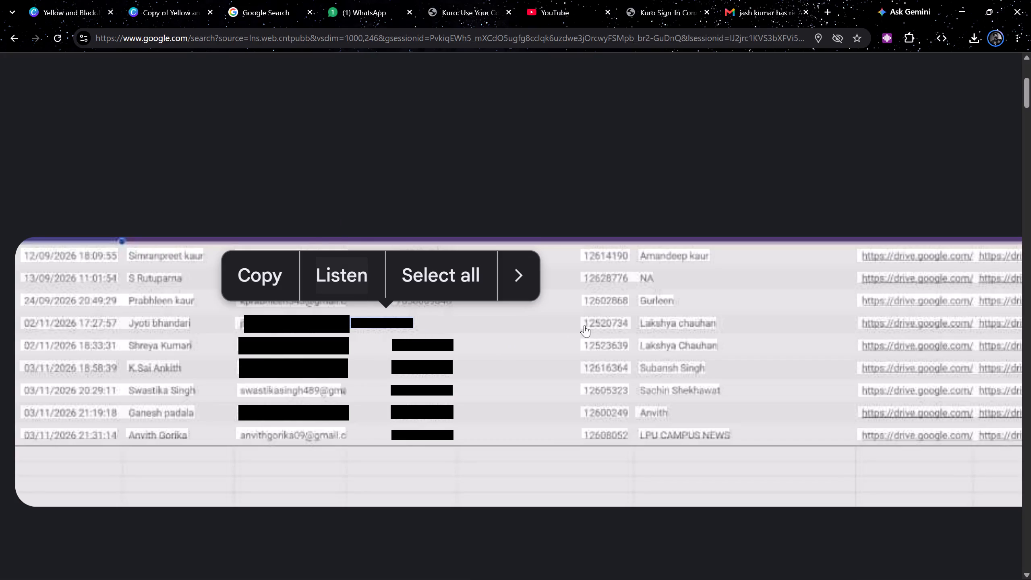
double_click(612, 323)
double_click(615, 323)
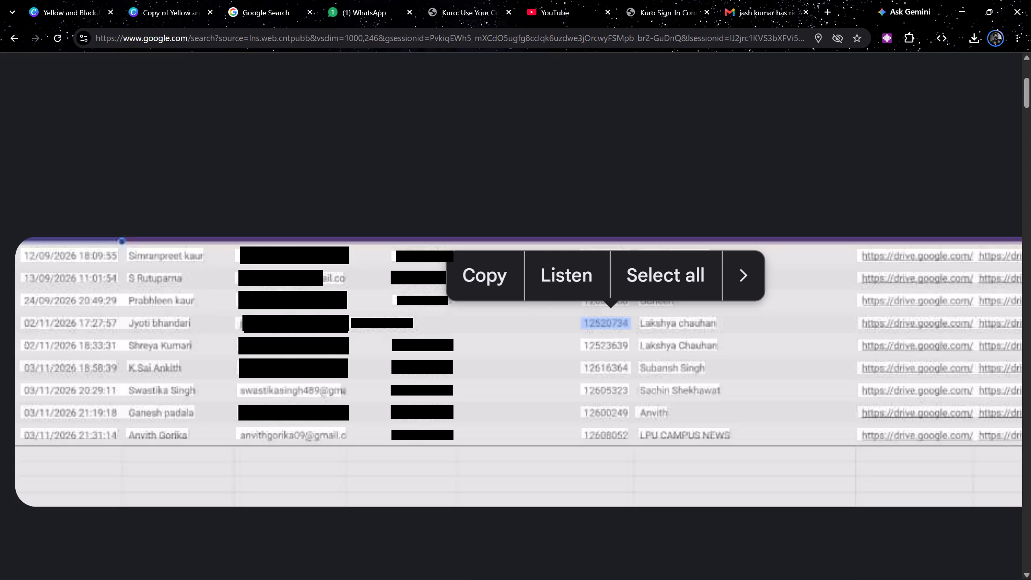
key(ctrl+c)
click(54, 1)
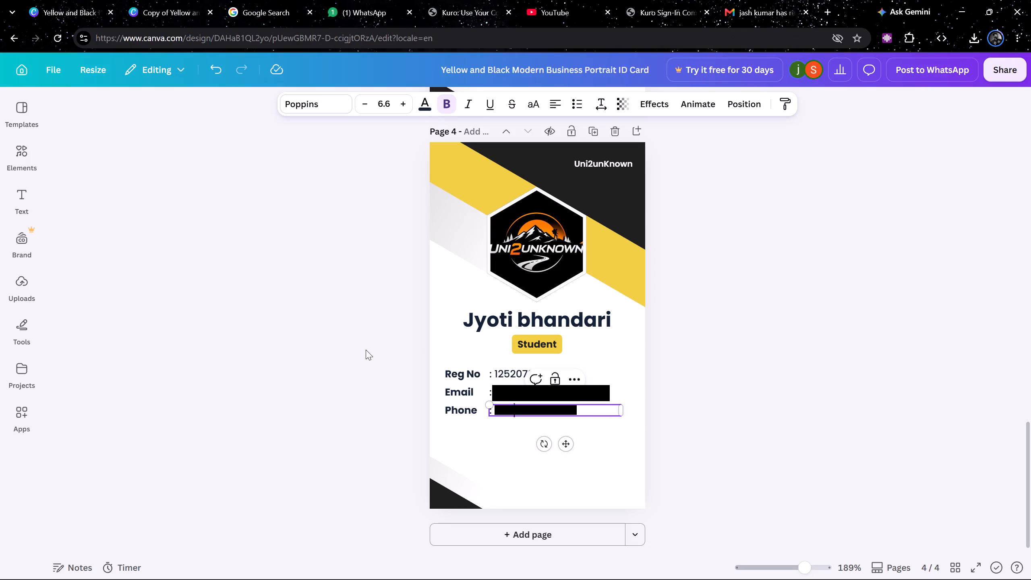
click(366, 350)
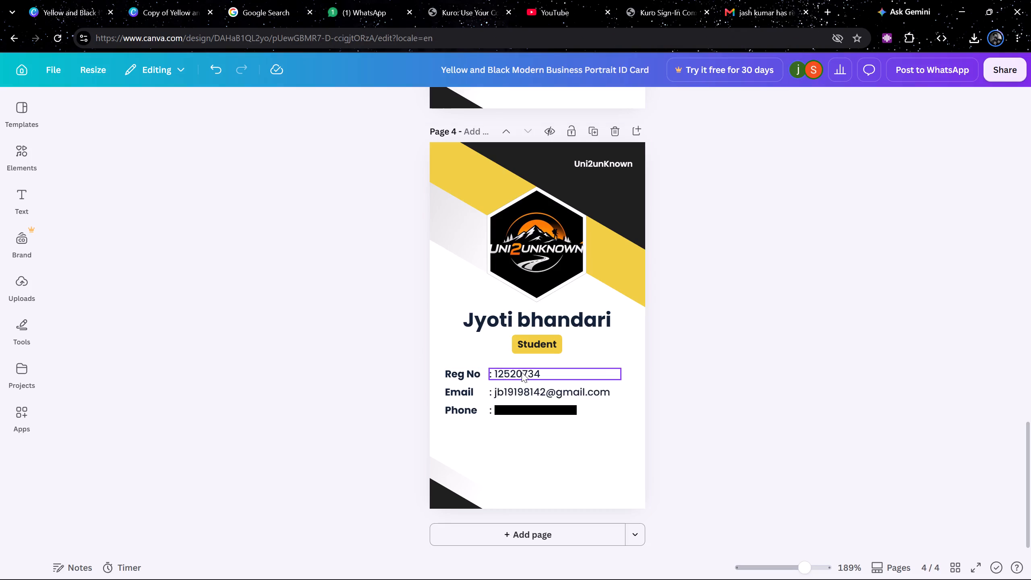
click(255, 12)
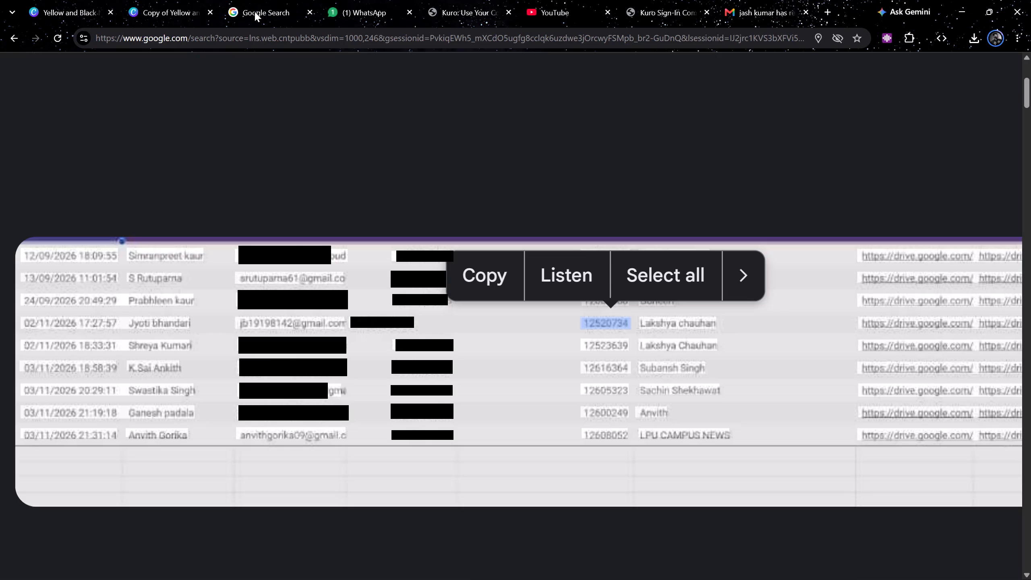
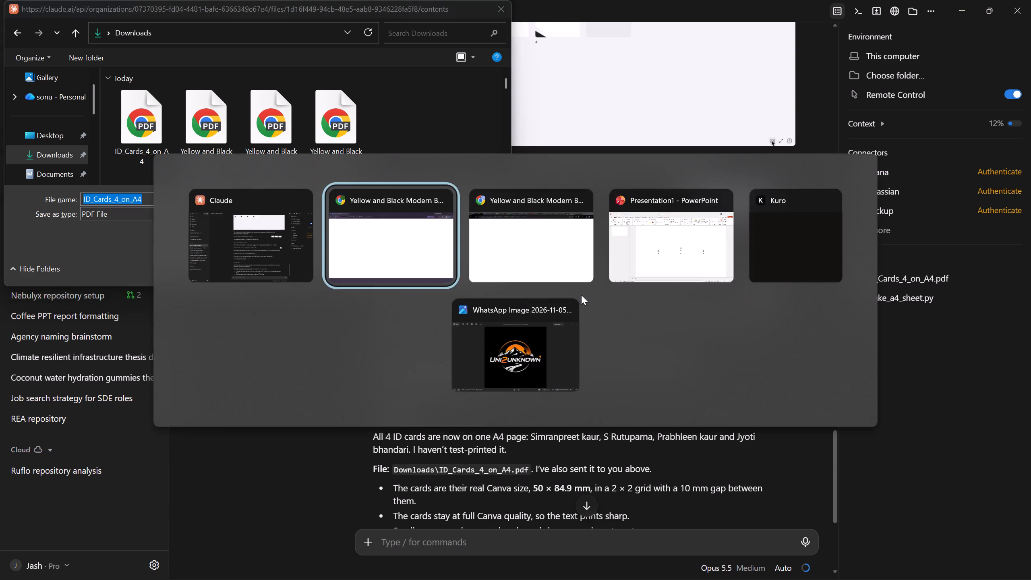
key(super+e)
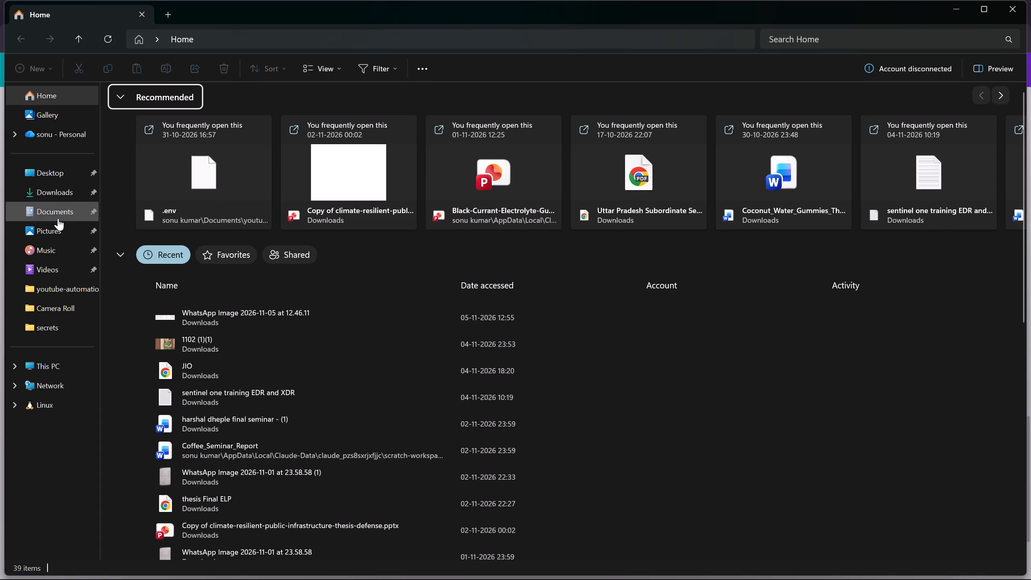
click(40, 189)
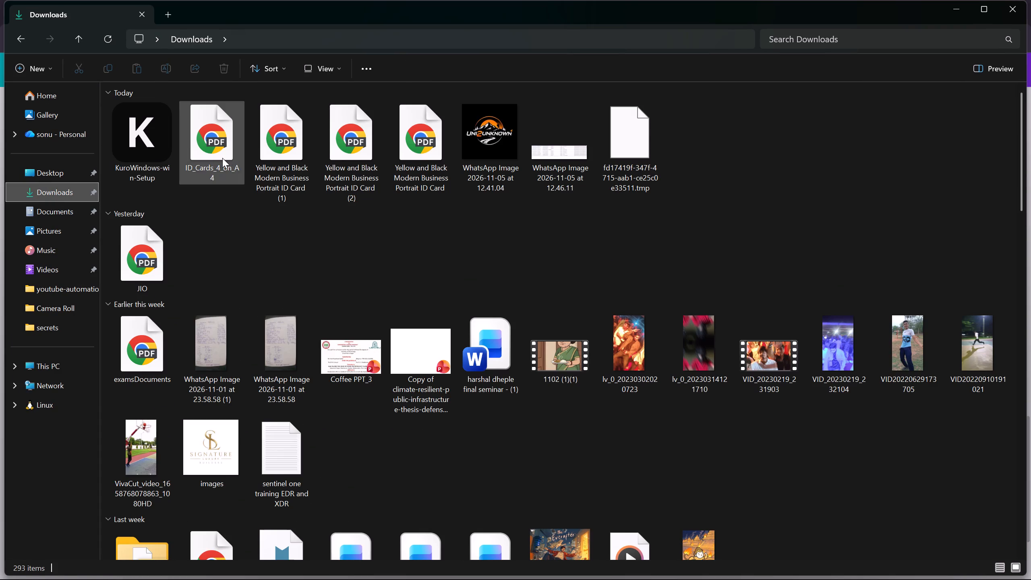
double_click(221, 157)
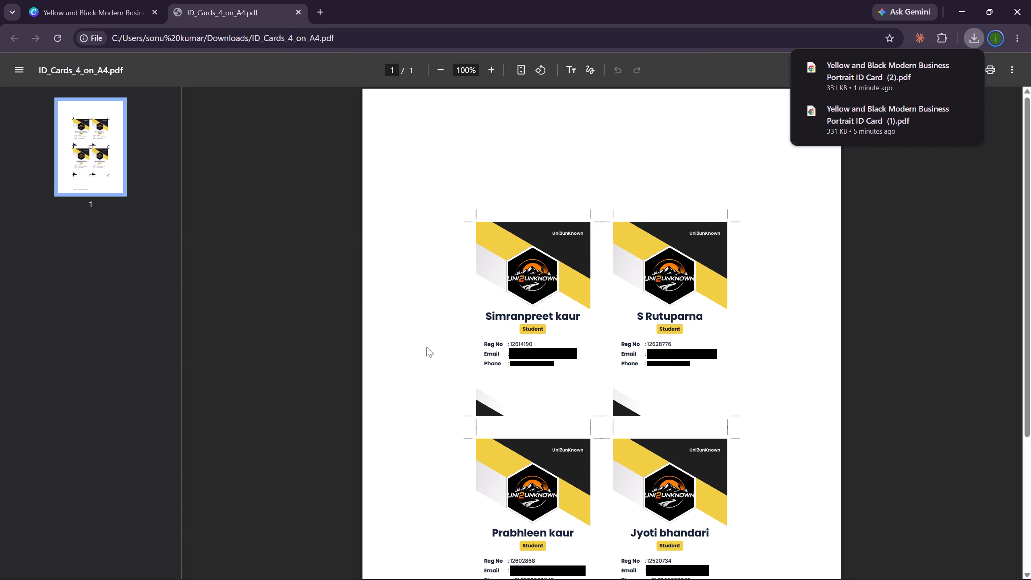
scroll(402, 350, down, 4)
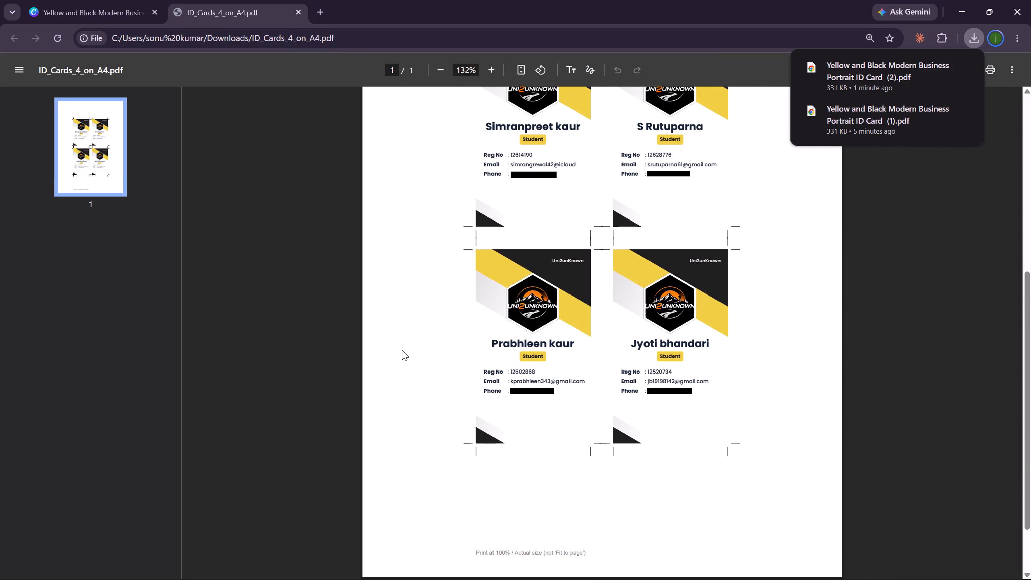
scroll(402, 350, up, 6)
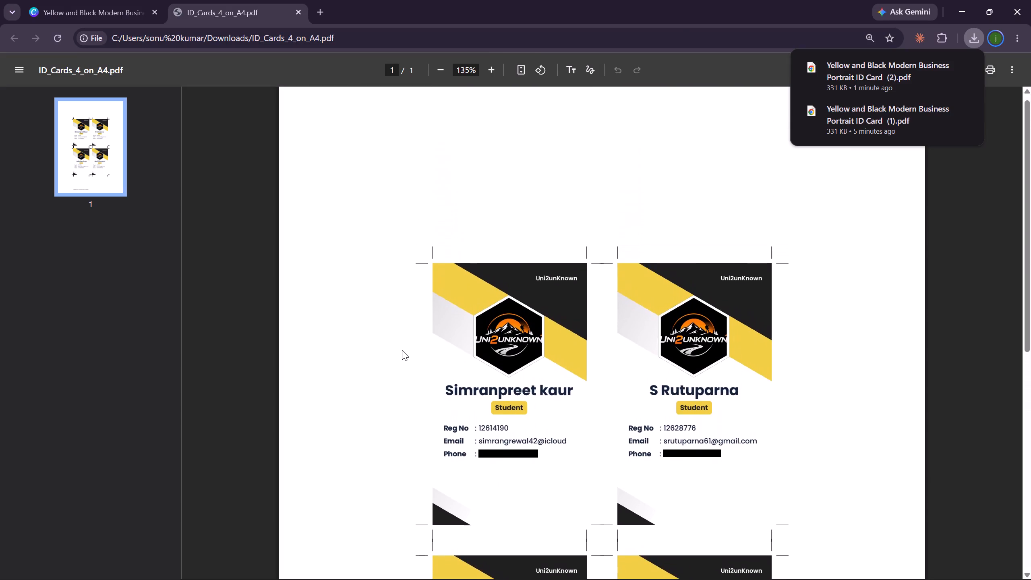
scroll(402, 350, down, 3)
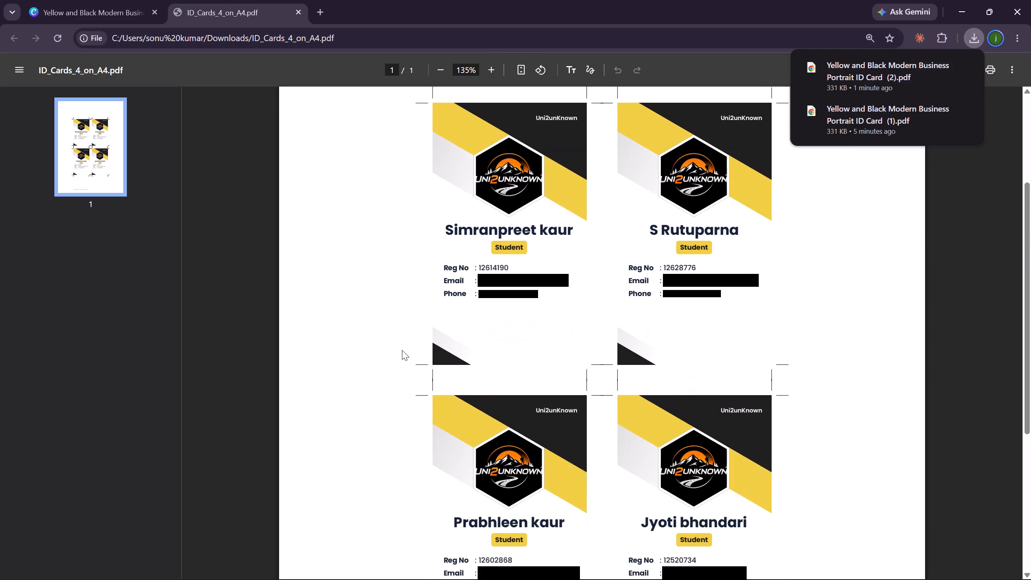
scroll(402, 350, down, 5)
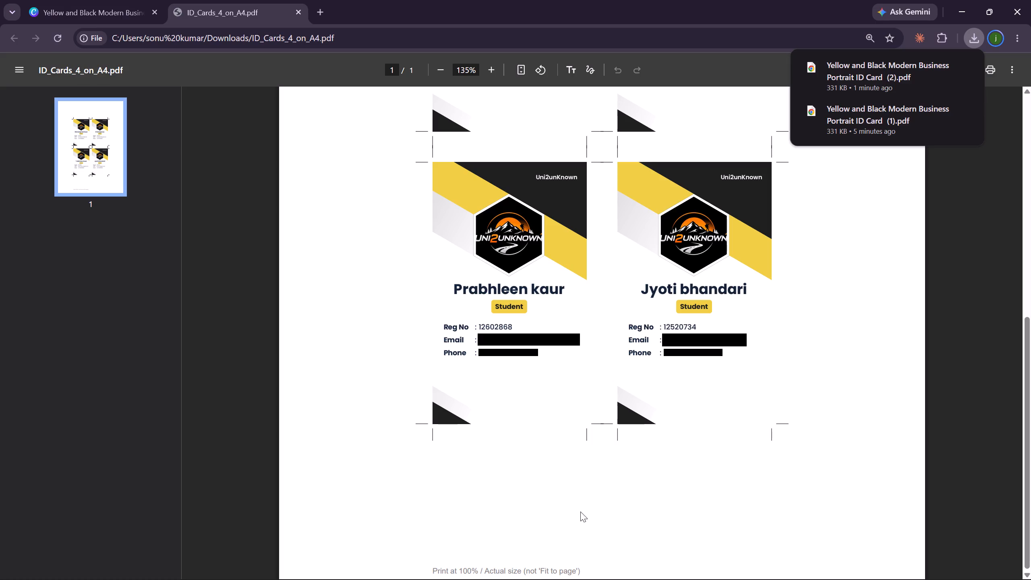
scroll(606, 459, up, 4)
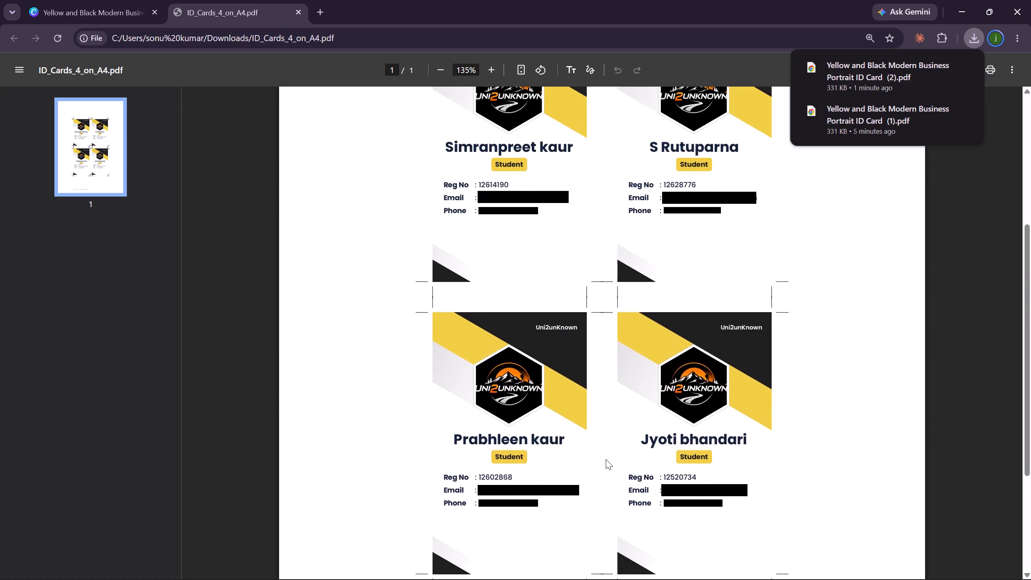
scroll(606, 459, up, 2)
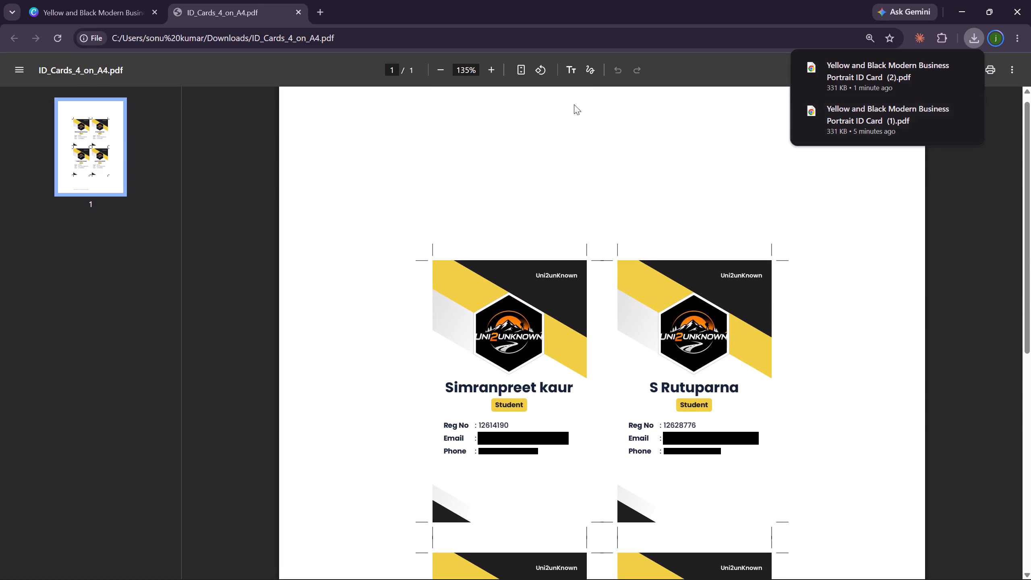
Switch back from the PDF in Chrome to the Claude window.
key(alt+Tab)
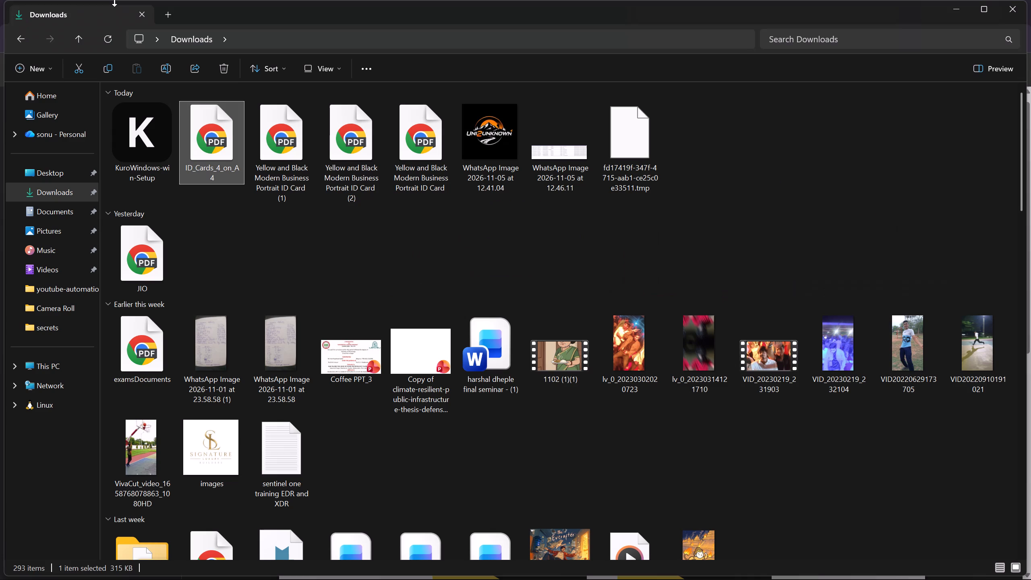
key(alt+Tab)
key(alt+Tab)
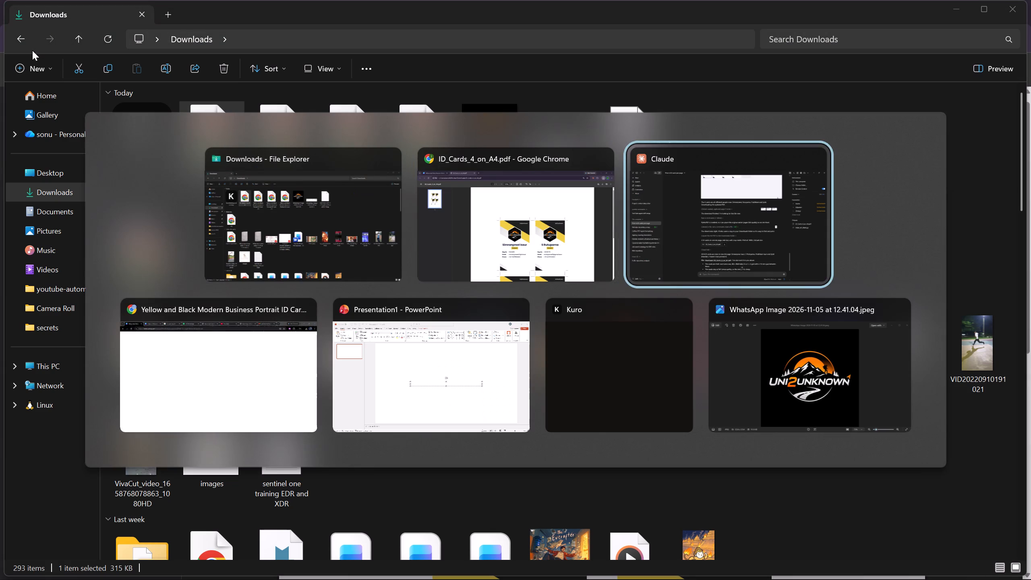
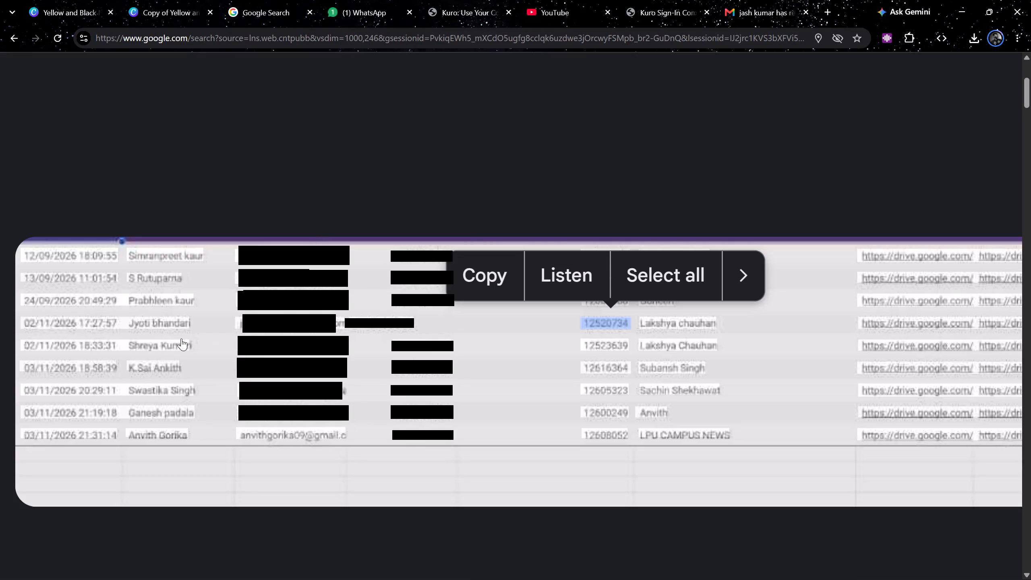
Replace the name on the page 1 ID card in Canva with the name in the Google Search image's 02/11/2026 18:33:31 row.
triple_click(168, 346)
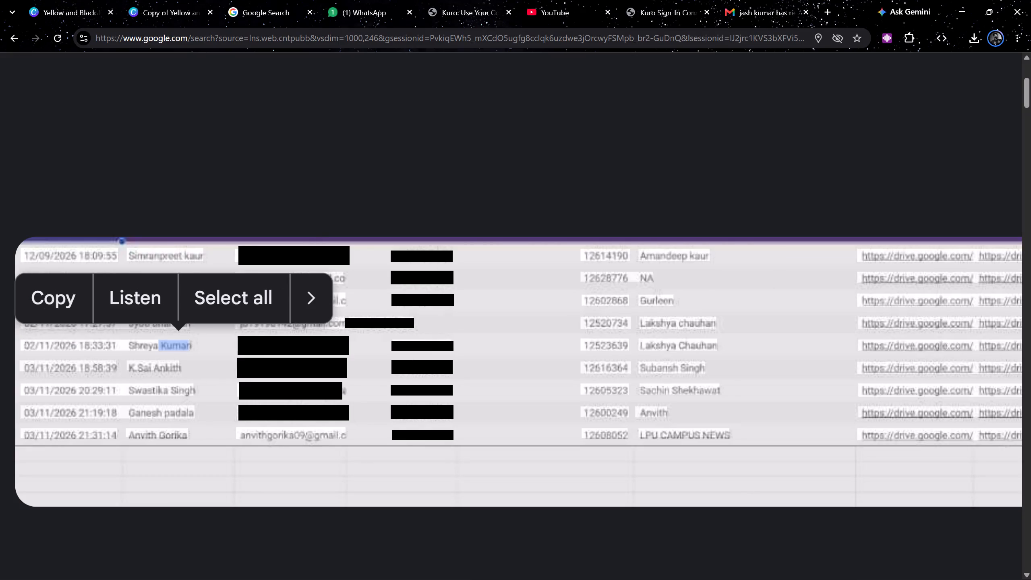
click(131, 344)
key(shift+Right)
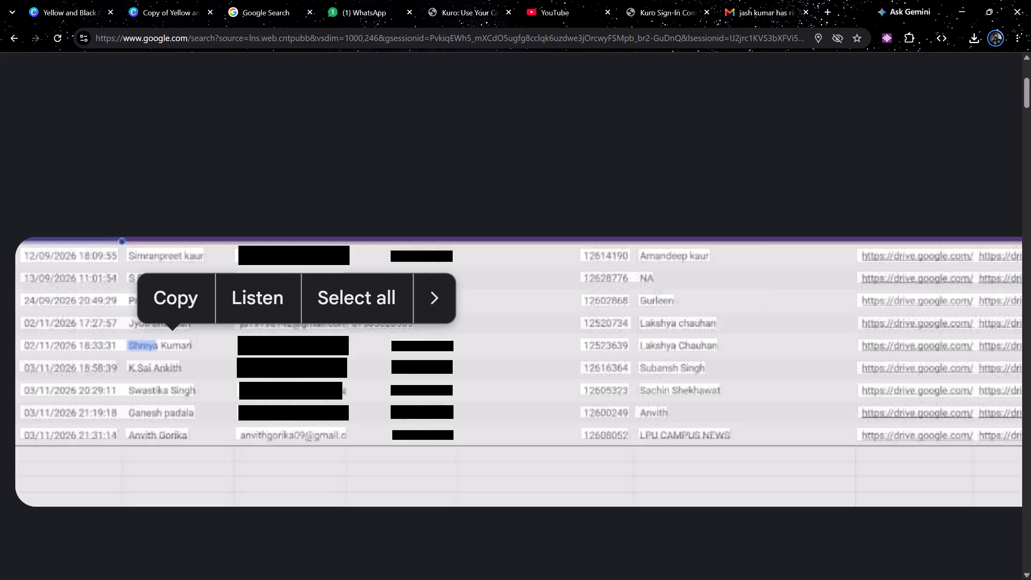
click(131, 344)
drag(131, 344, 170, 344)
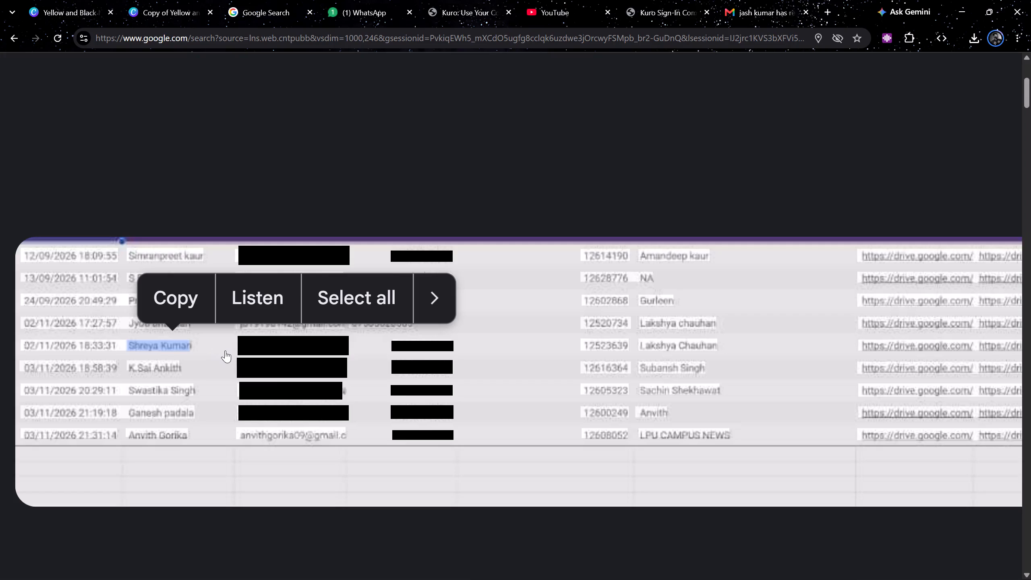
key(ctrl+c)
click(88, 2)
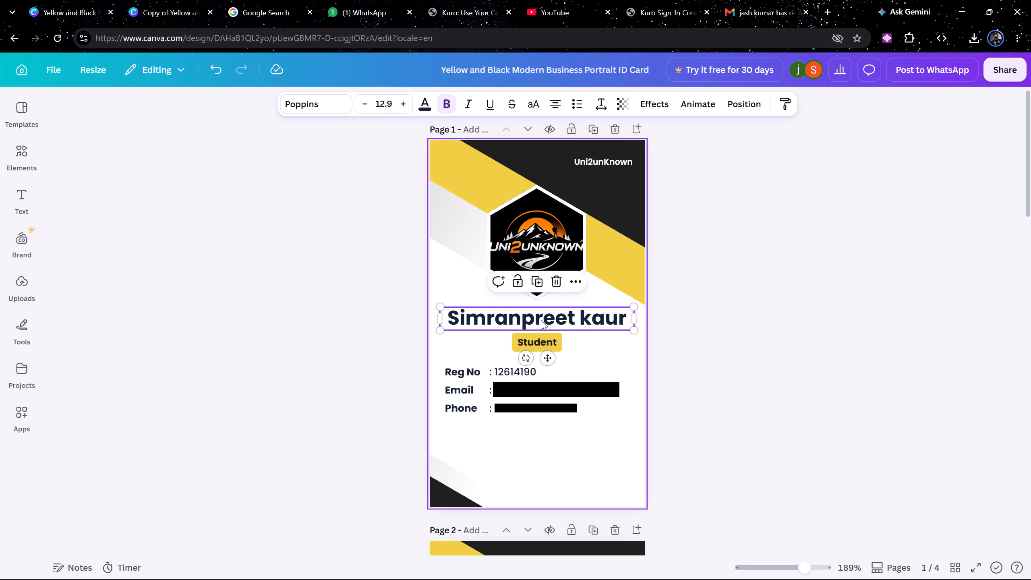
double_click(541, 320)
double_click(541, 320)
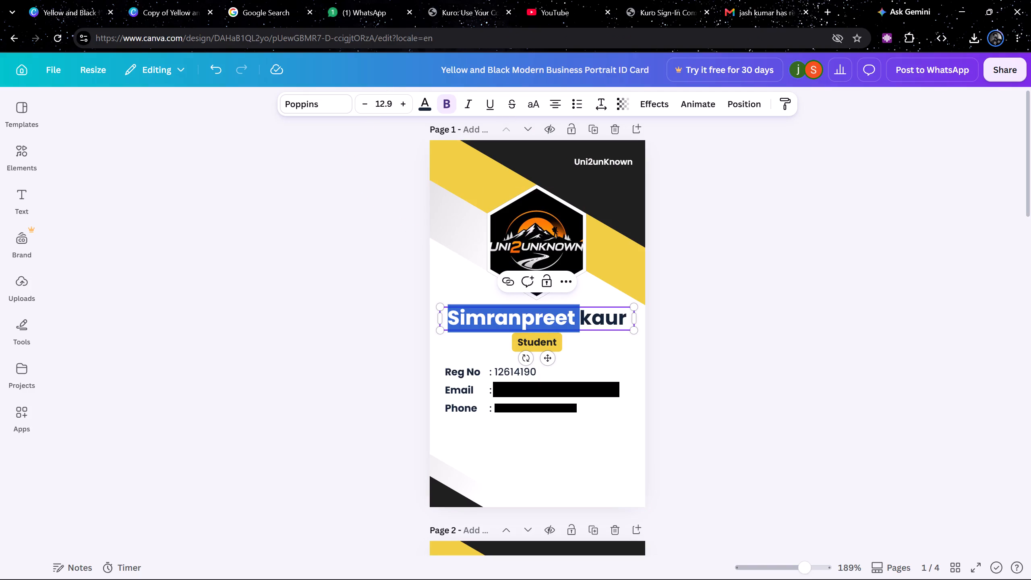
double_click(559, 319)
double_click(577, 320)
double_click(577, 320)
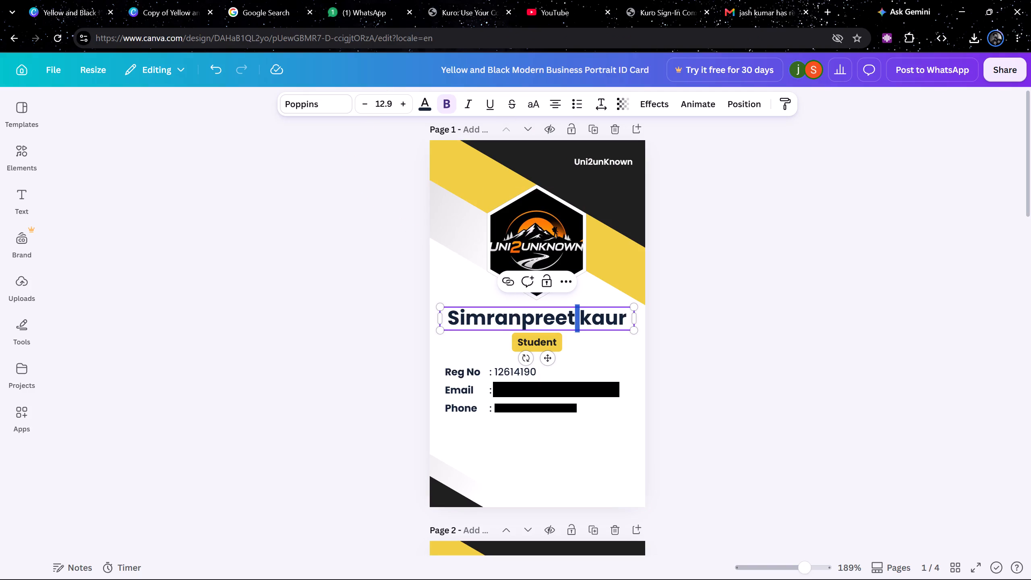
triple_click(556, 316)
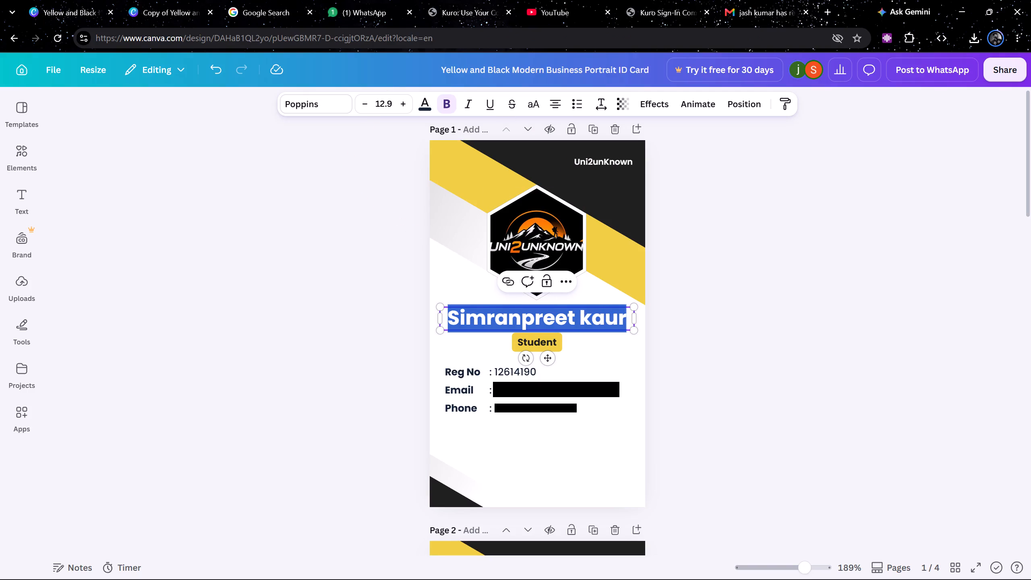
key(ctrl+v)
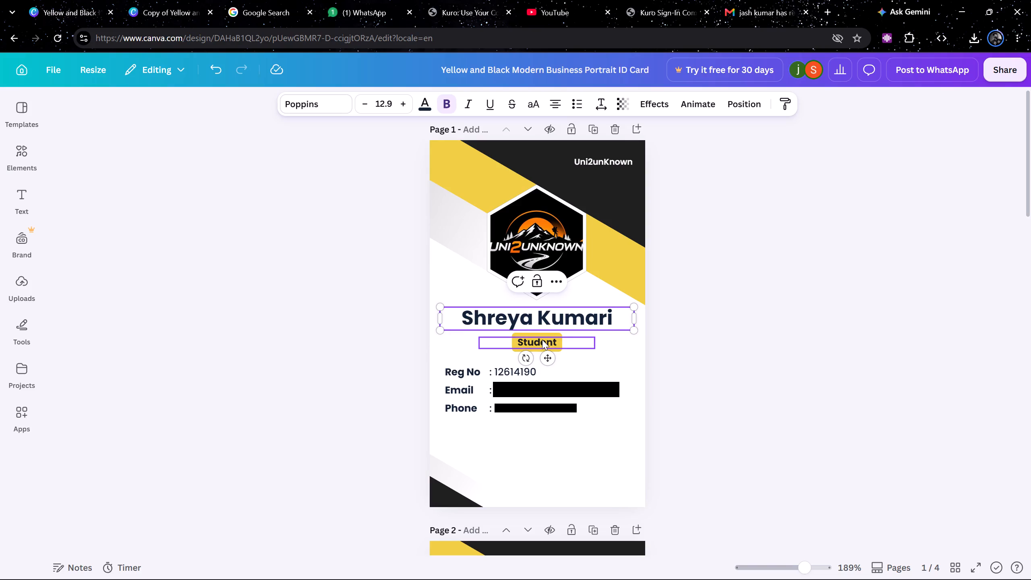
Replace the page 1 card's registration number with the one in the 02/11/2026 18:33:31 row, keeping the leading colon.
double_click(514, 373)
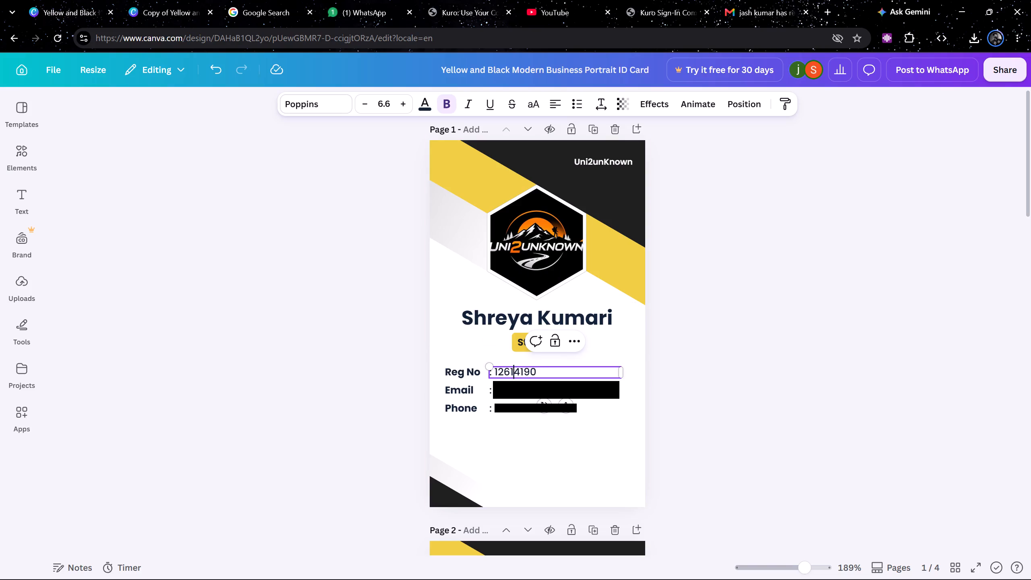
triple_click(525, 372)
double_click(525, 372)
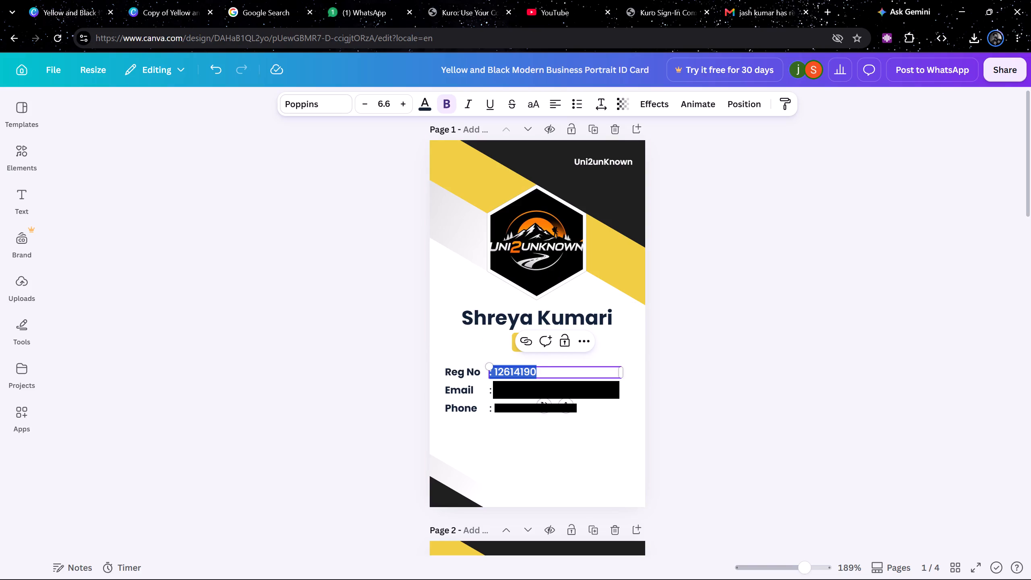
click(532, 373)
double_click(532, 373)
click(266, 17)
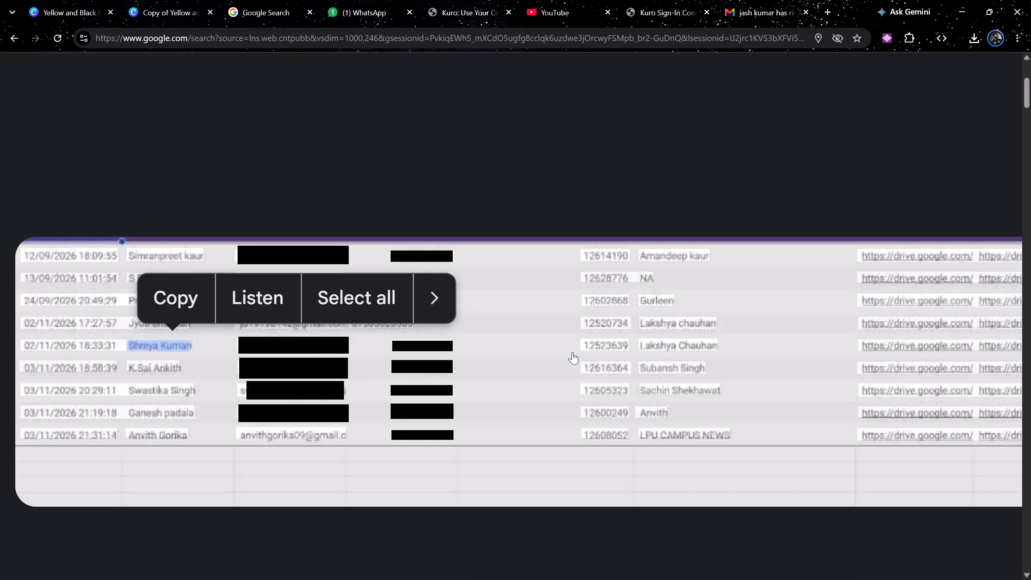
double_click(616, 347)
key(ctrl+c)
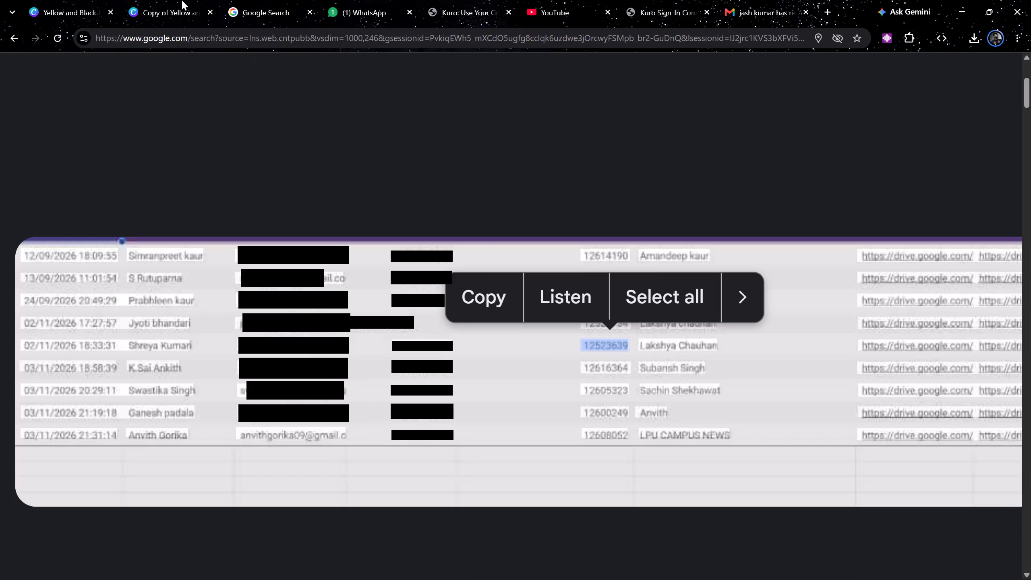
click(74, 16)
key(ctrl+v)
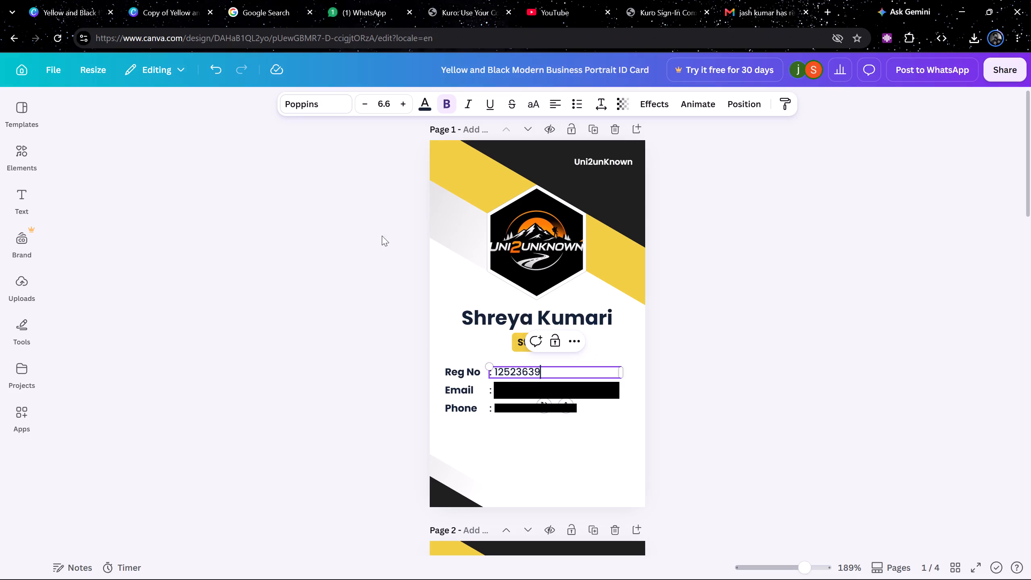
Replace the page 1 card's email with the address from the same student's row, completing its cut-off domain as gmail.com.
double_click(544, 388)
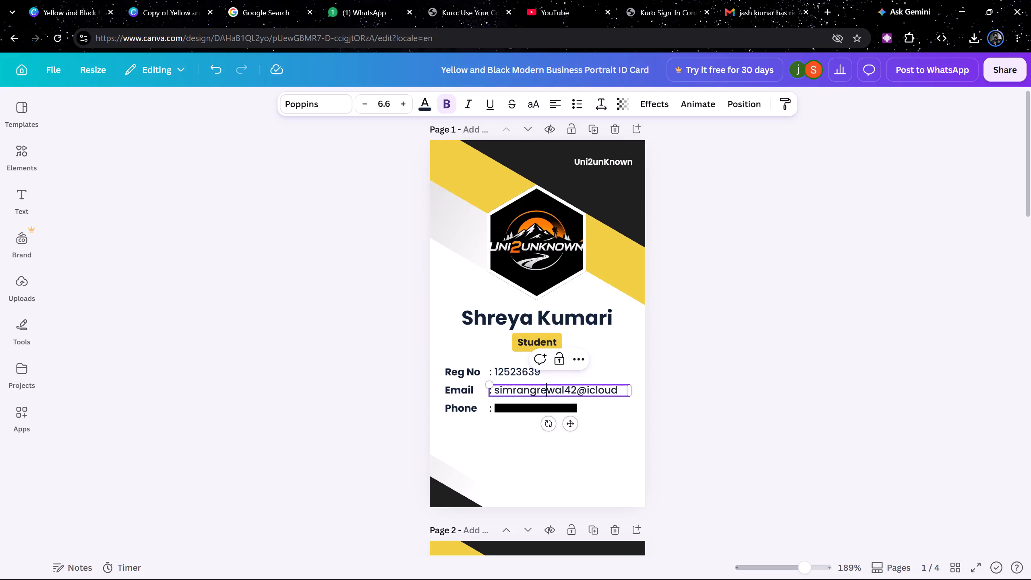
double_click(552, 388)
key(shift+Right)
key(shift+Right)
key(shift+Right)
key(shift+Right)
key(shift+Right)
key(shift+Right)
key(shift+Right)
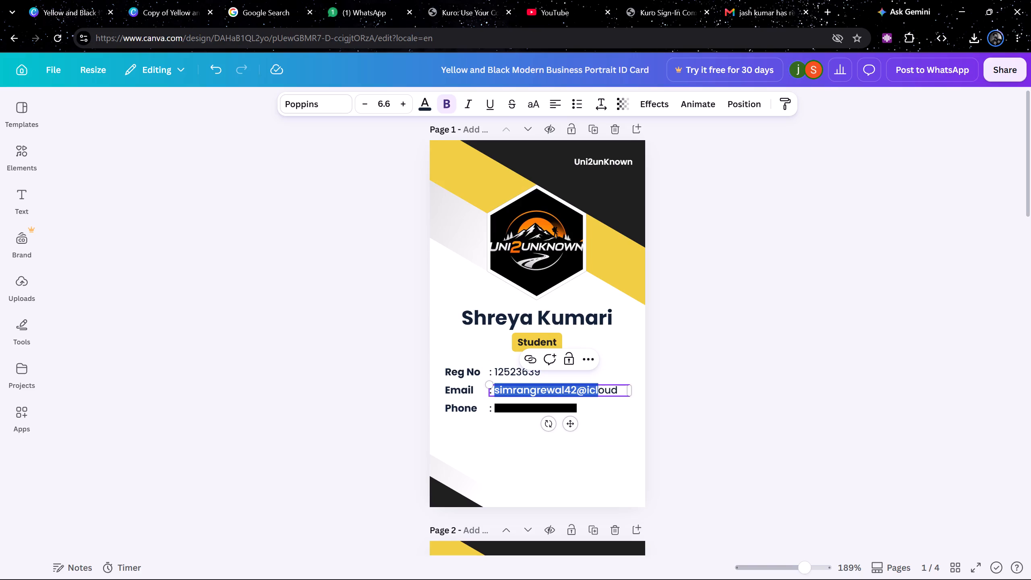
key(shift+Right)
click(282, 8)
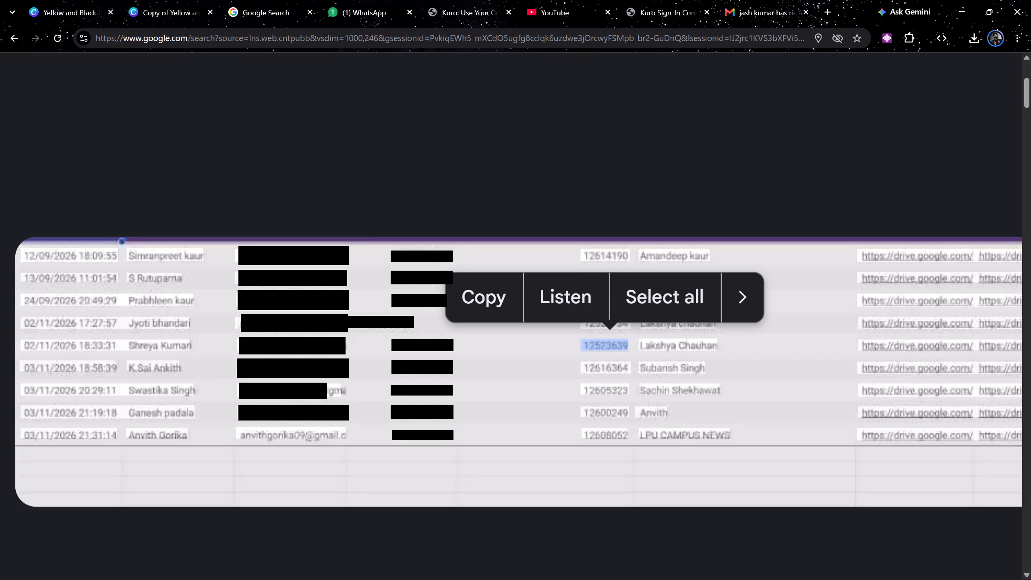
double_click(288, 344)
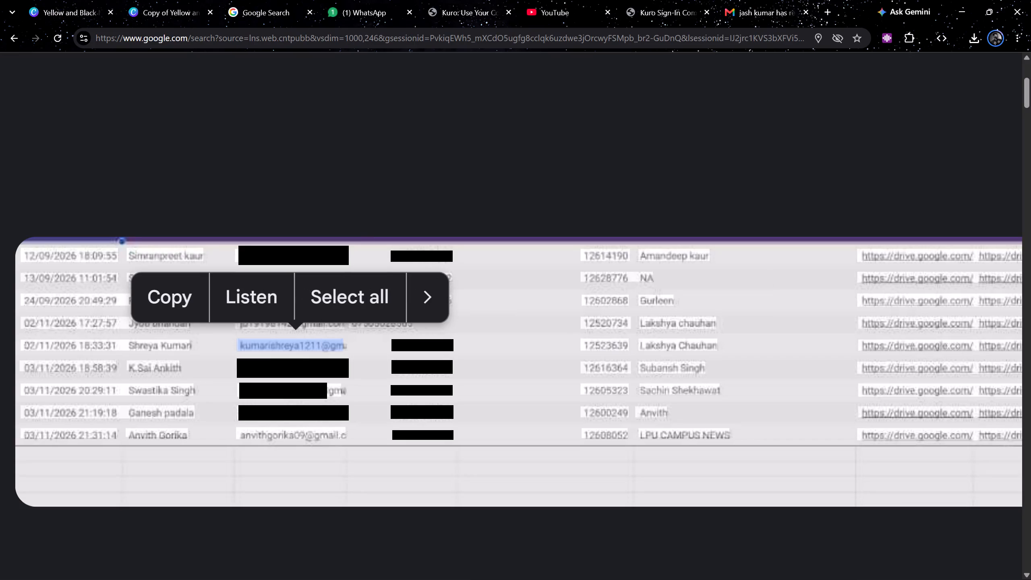
key(ctrl+c)
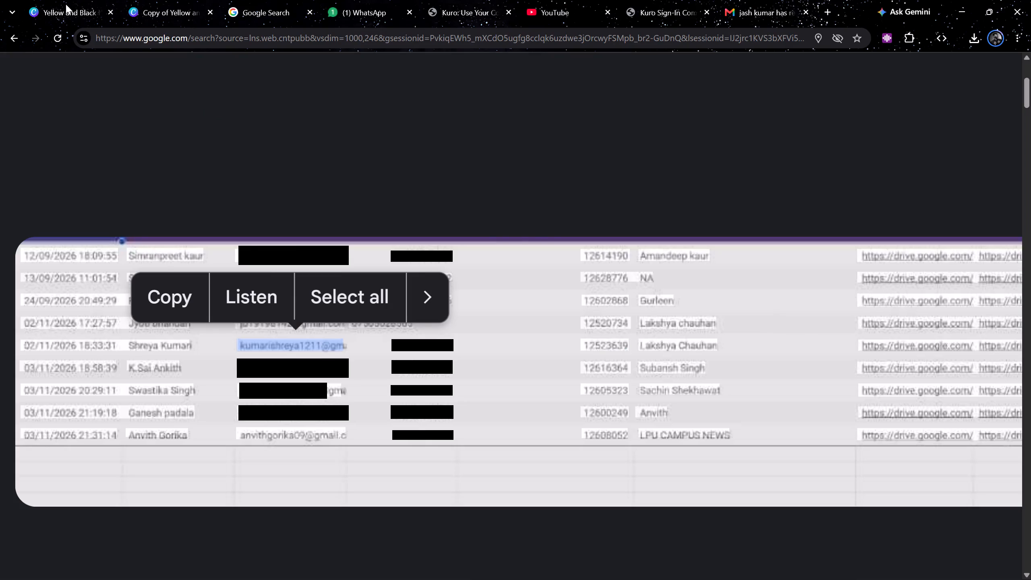
click(64, 4)
key(ctrl+v)
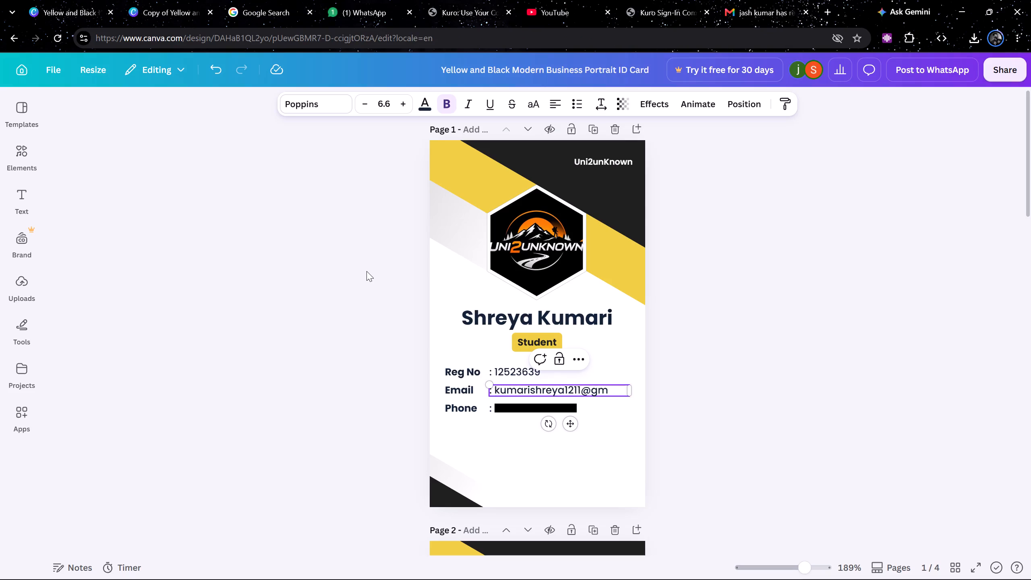
text(ail.comn)
key(BackSpace)
key(BackSpace)
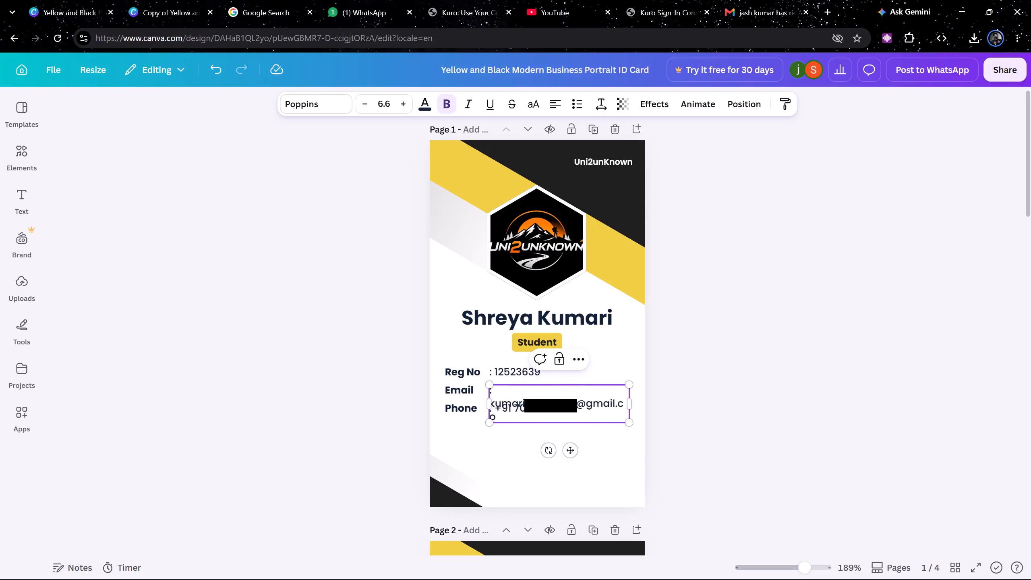
key(m)
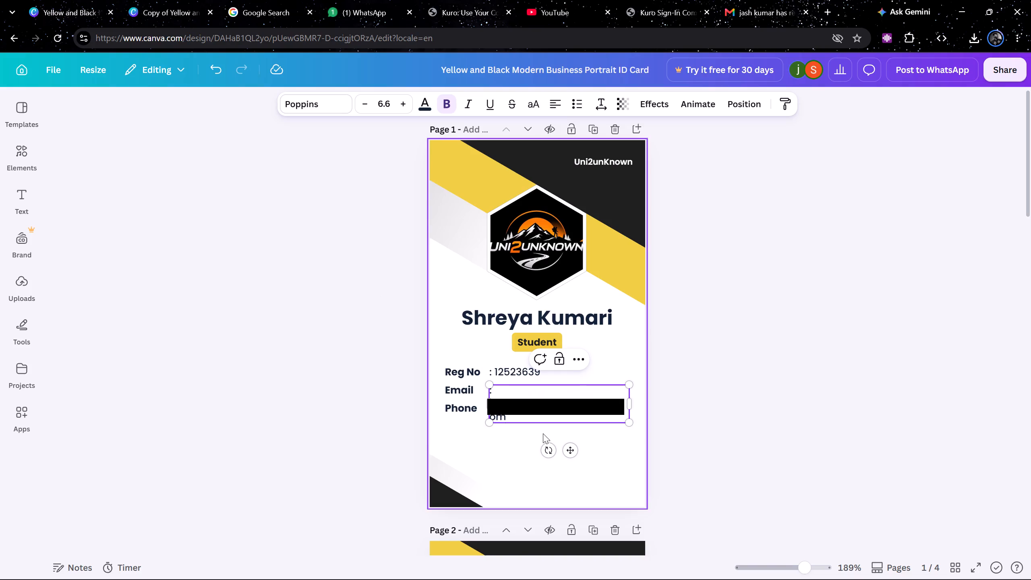
Widen the email text box on the page 1 card to fit the address on one line.
drag(629, 404, 652, 406)
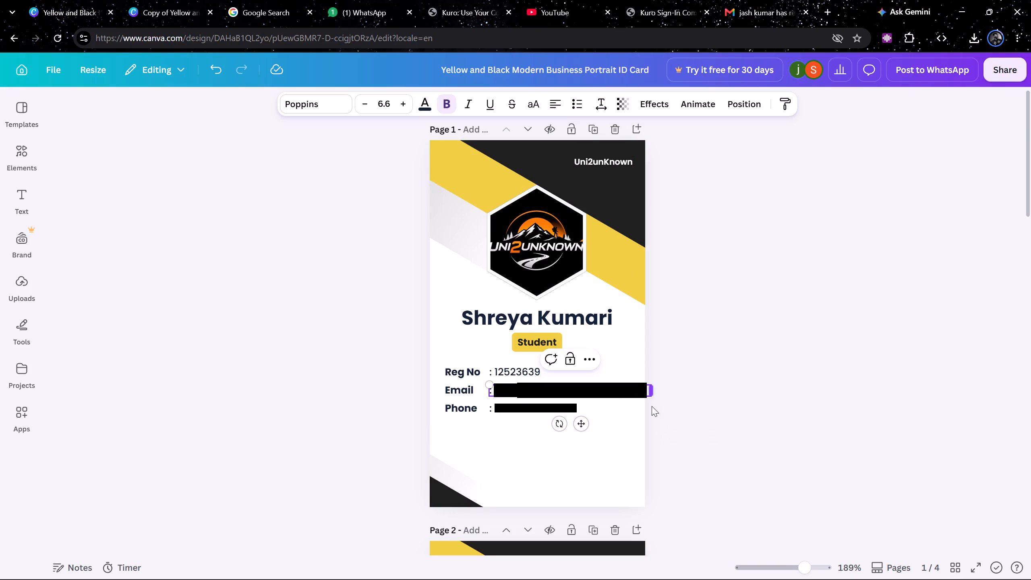
click(607, 455)
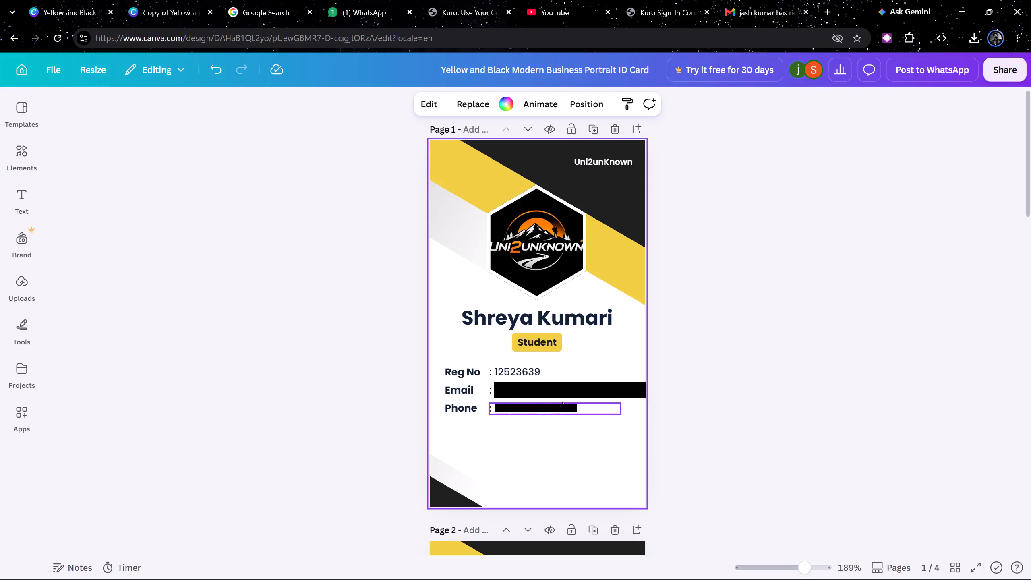
Replace the phone number on the page 1 card with the one from the 02/11/2026 18:33:31 row.
click(547, 410)
double_click(551, 408)
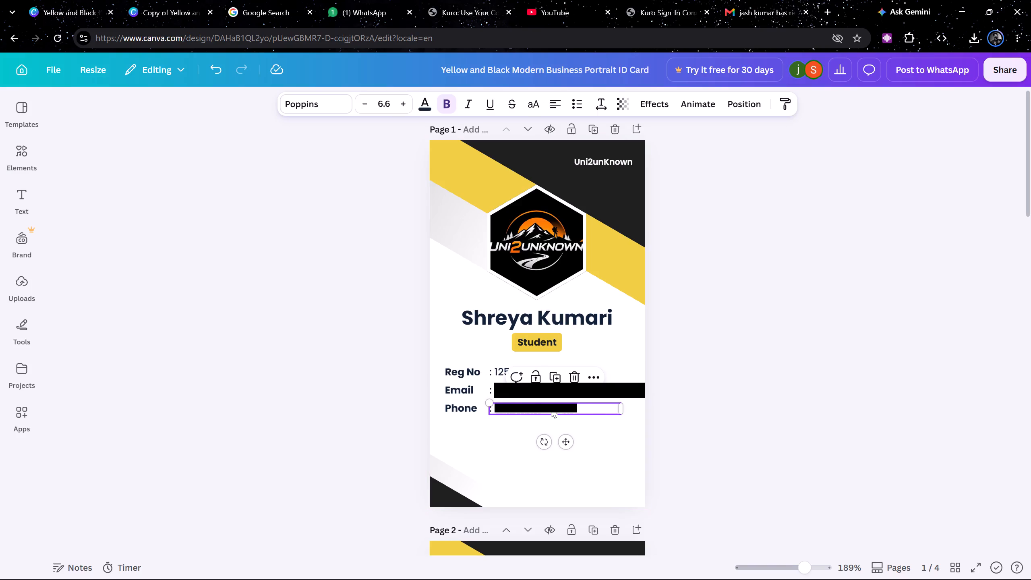
click(276, 4)
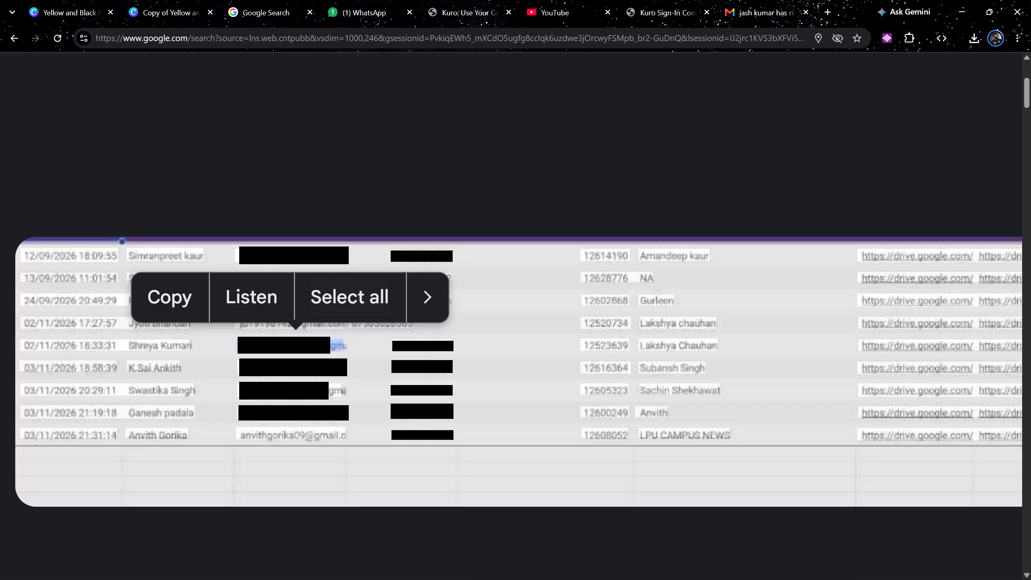
double_click(428, 344)
key(ctrl+c)
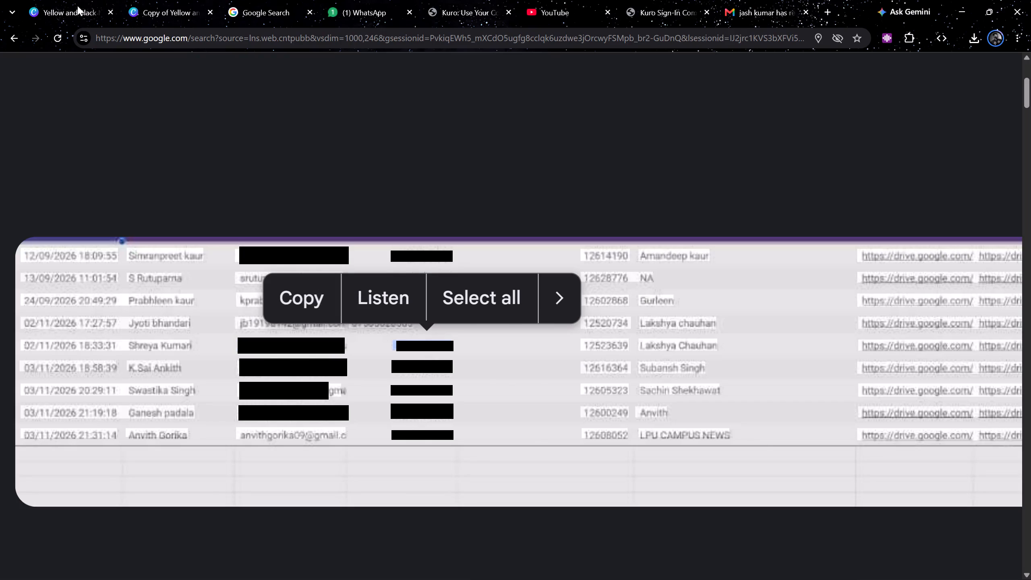
click(67, 4)
key(ctrl+v)
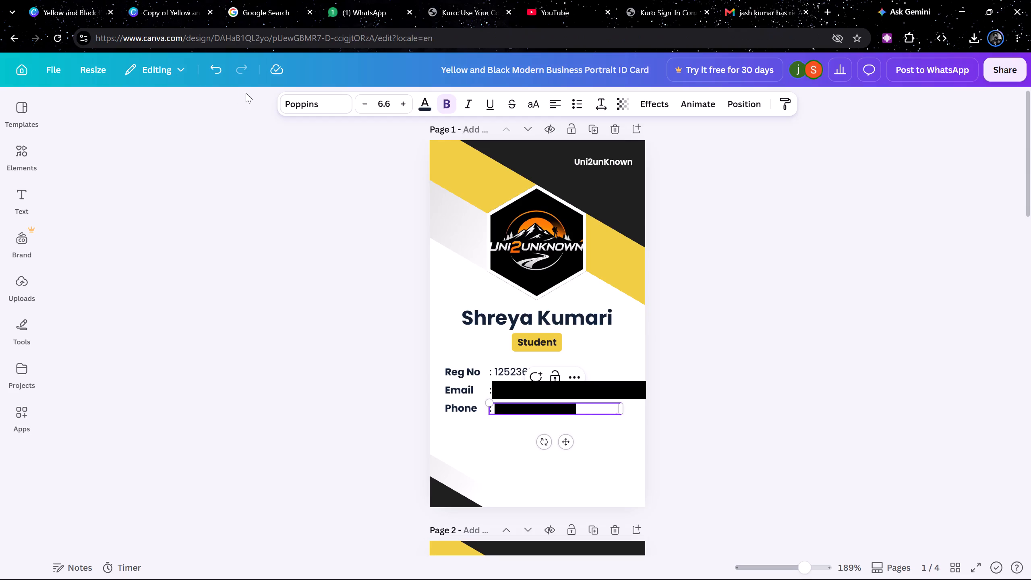
Replace the name on the page 2 card with the student's name from the 03/11/2026 18:58:39 row of the records image.
scroll(383, 408, down, 1)
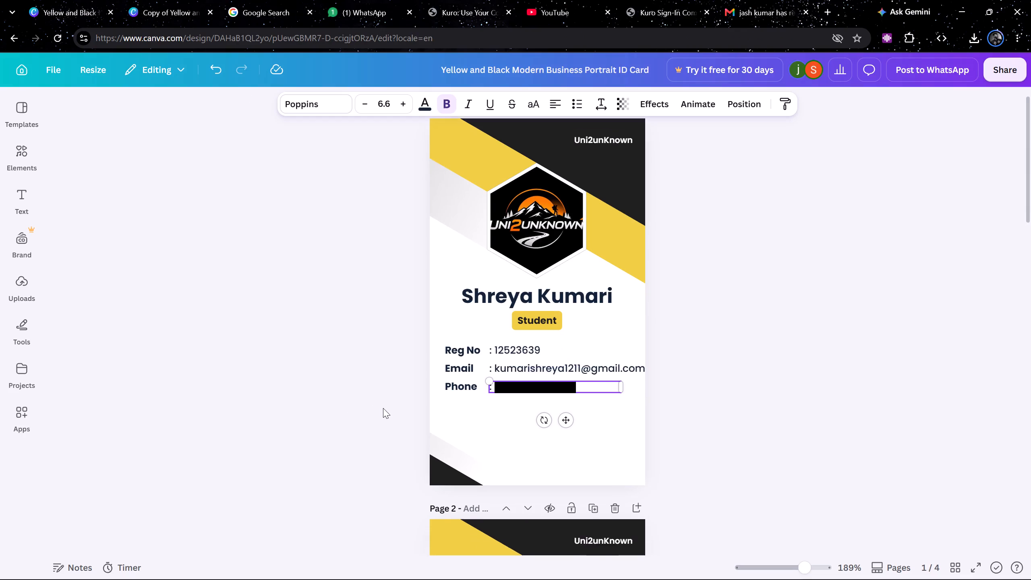
scroll(383, 408, down, 3)
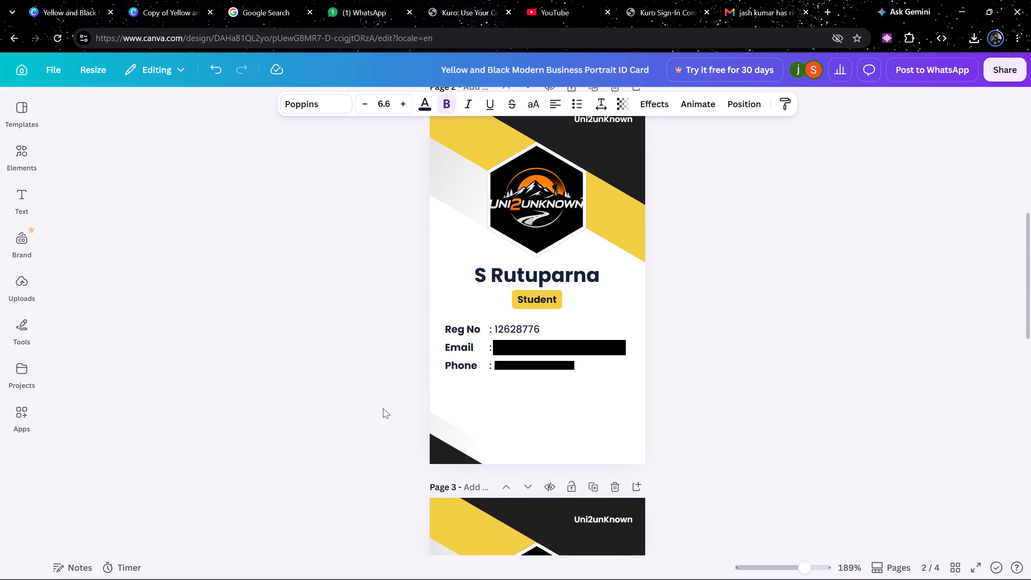
scroll(383, 408, down, 1)
double_click(565, 271)
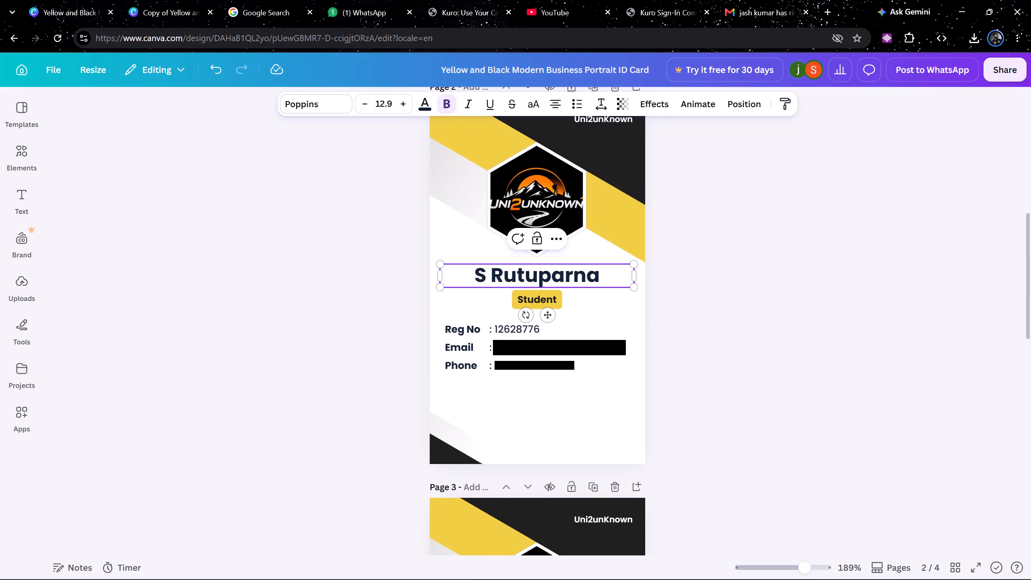
double_click(544, 270)
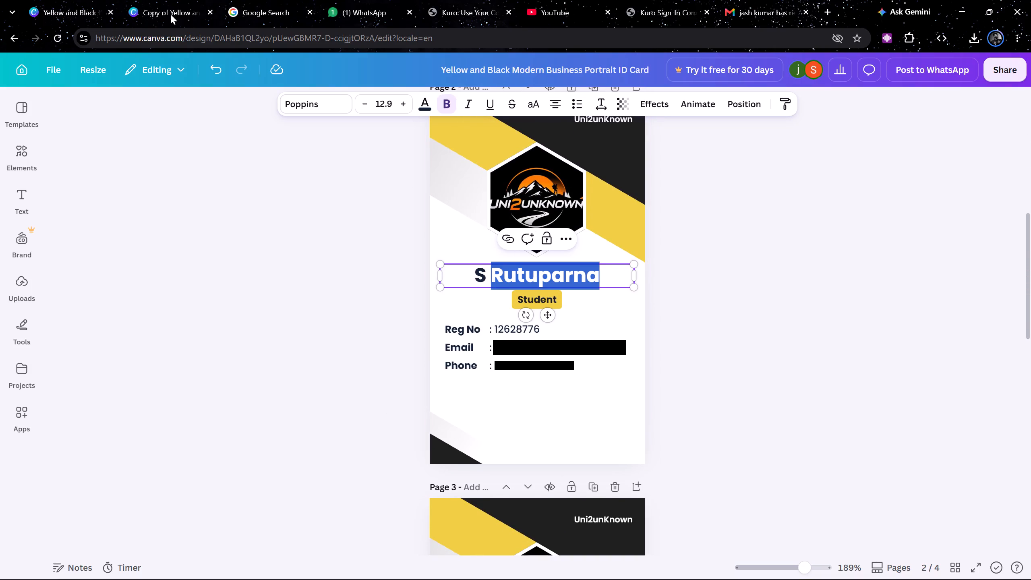
click(273, 13)
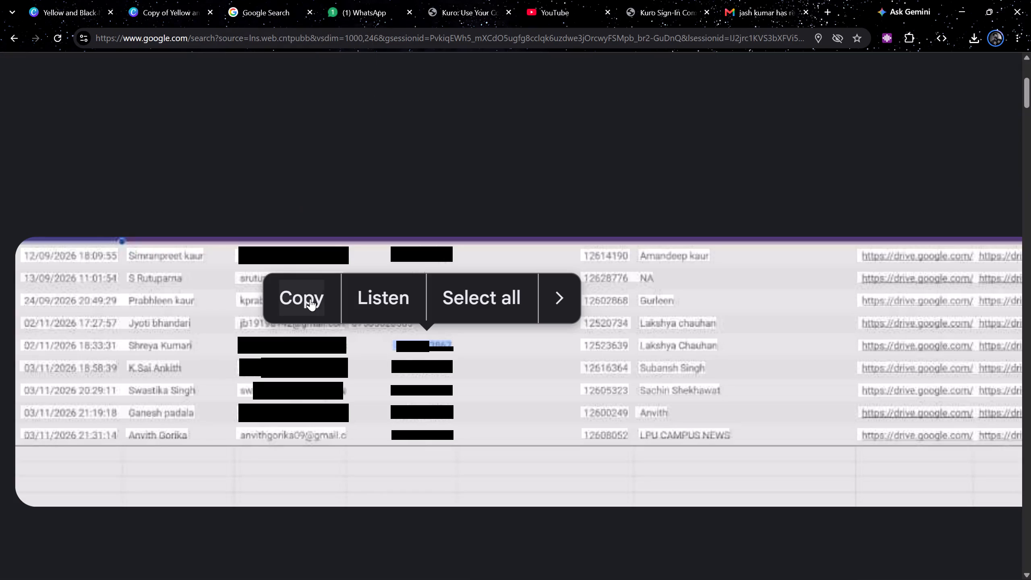
double_click(163, 365)
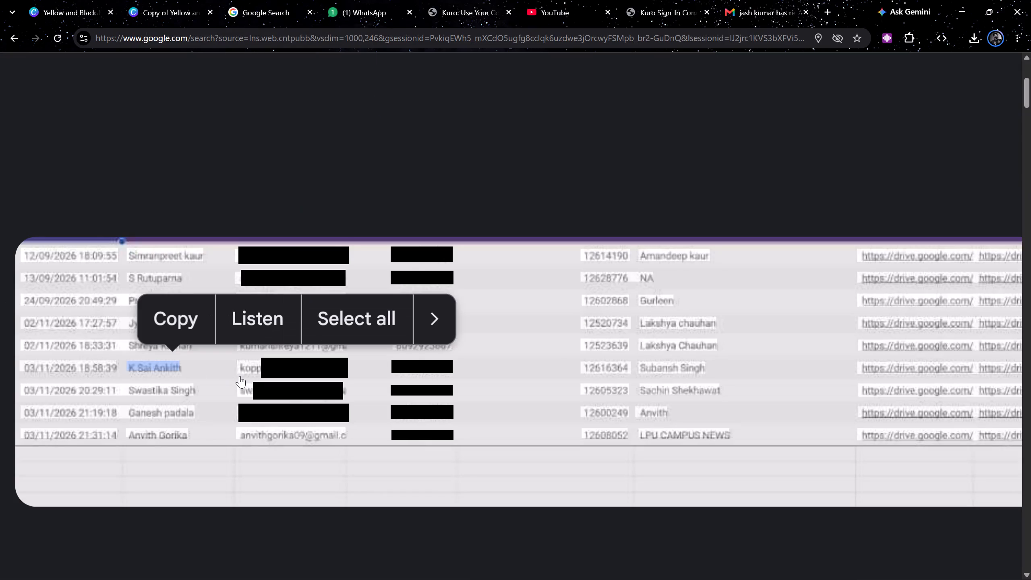
key(ctrl+c)
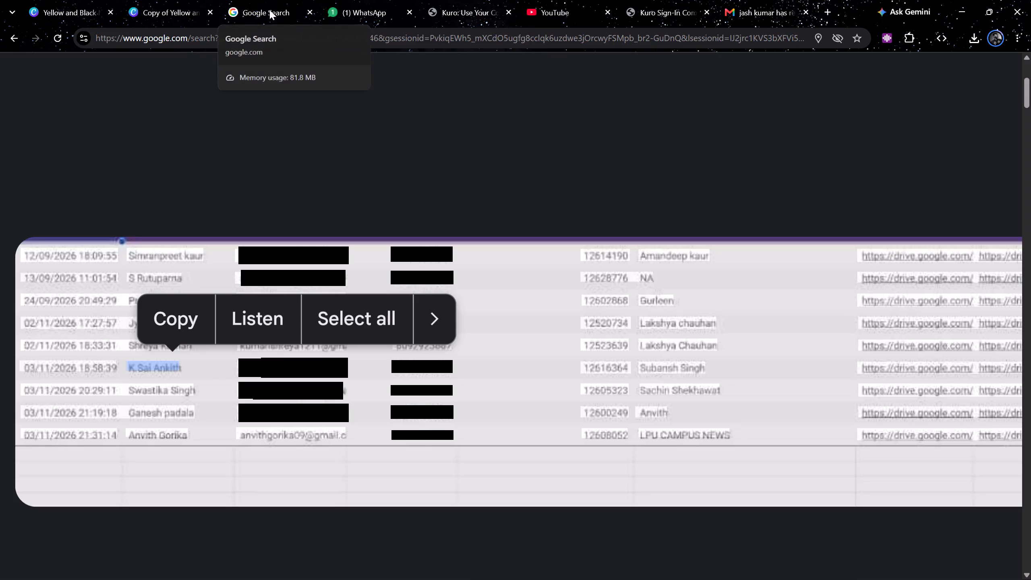
click(96, 3)
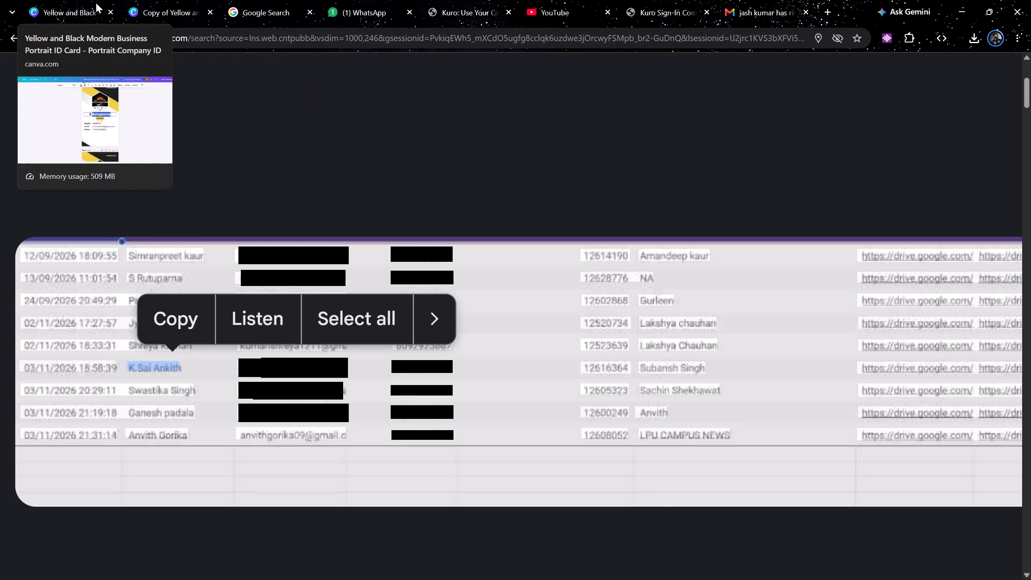
triple_click(497, 273)
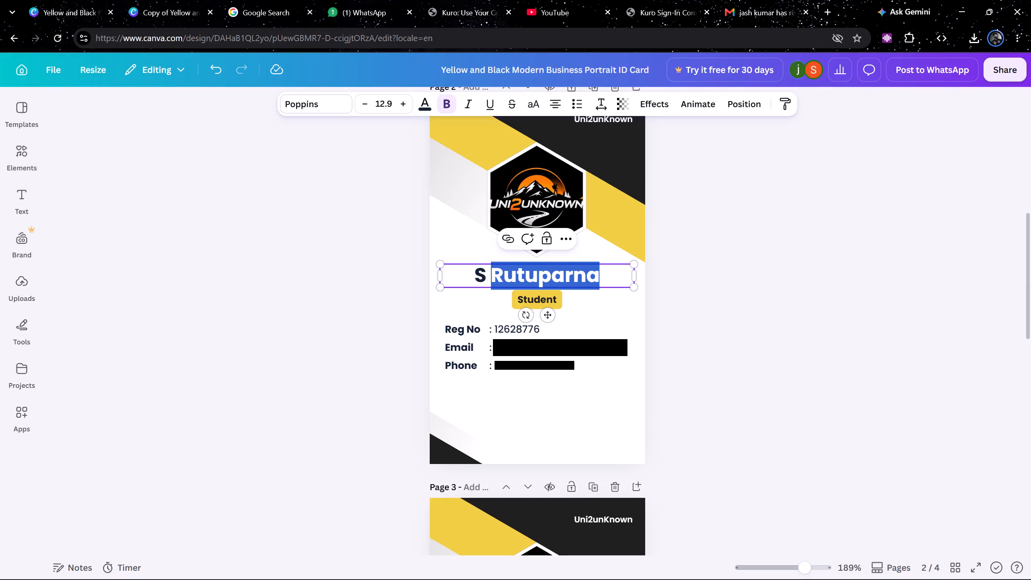
click(497, 273)
key(ctrl+v)
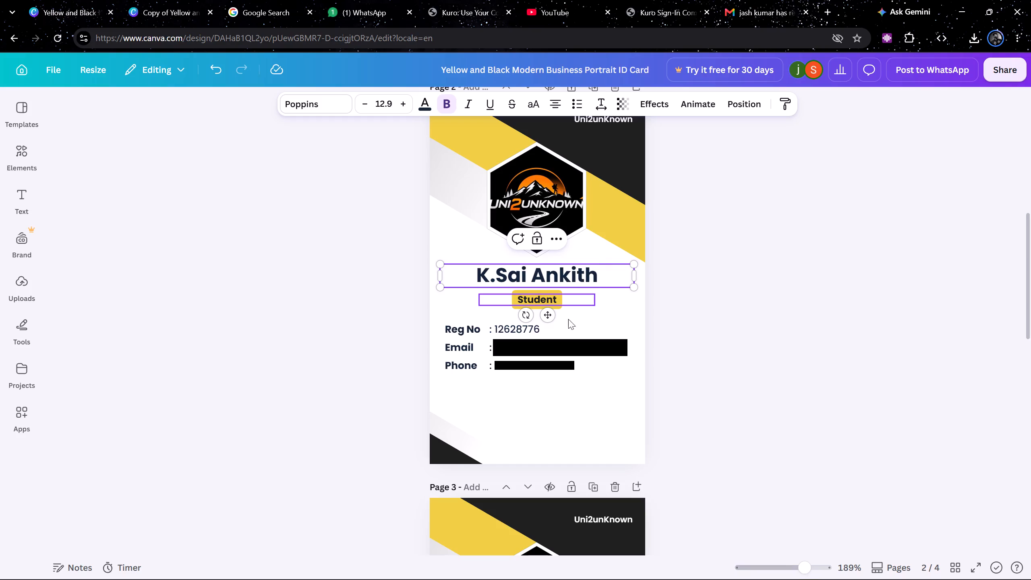
Replace the page 2 card's registration number with the one in the 03/11/2026 18:58:39 row, keeping the leading colon.
click(542, 296)
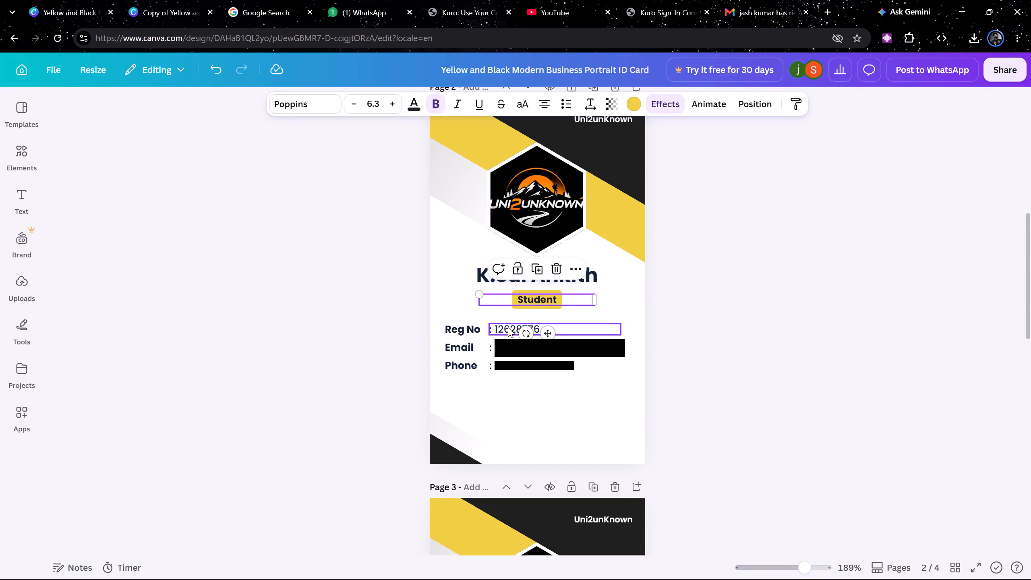
click(508, 327)
double_click(525, 326)
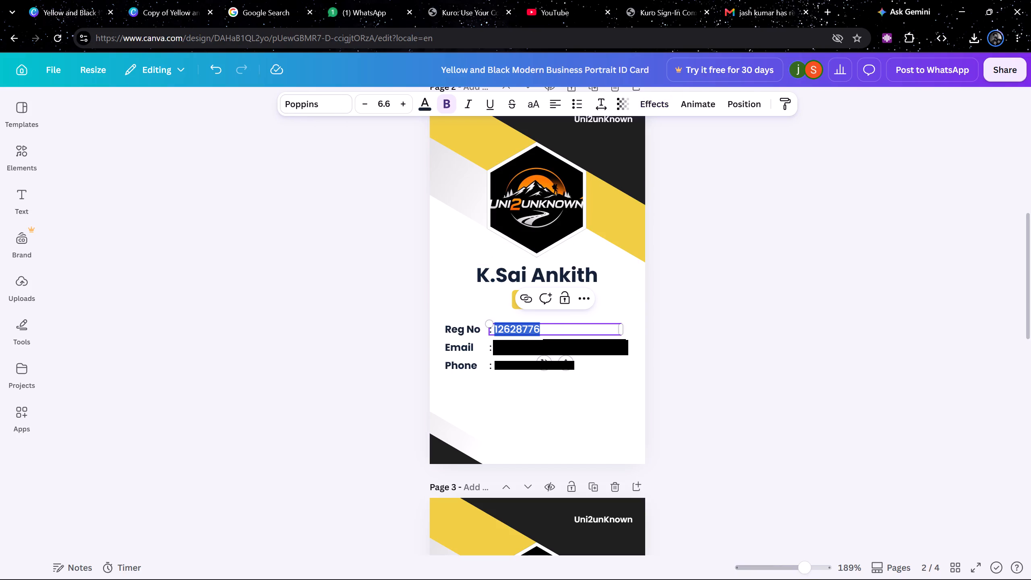
click(287, 4)
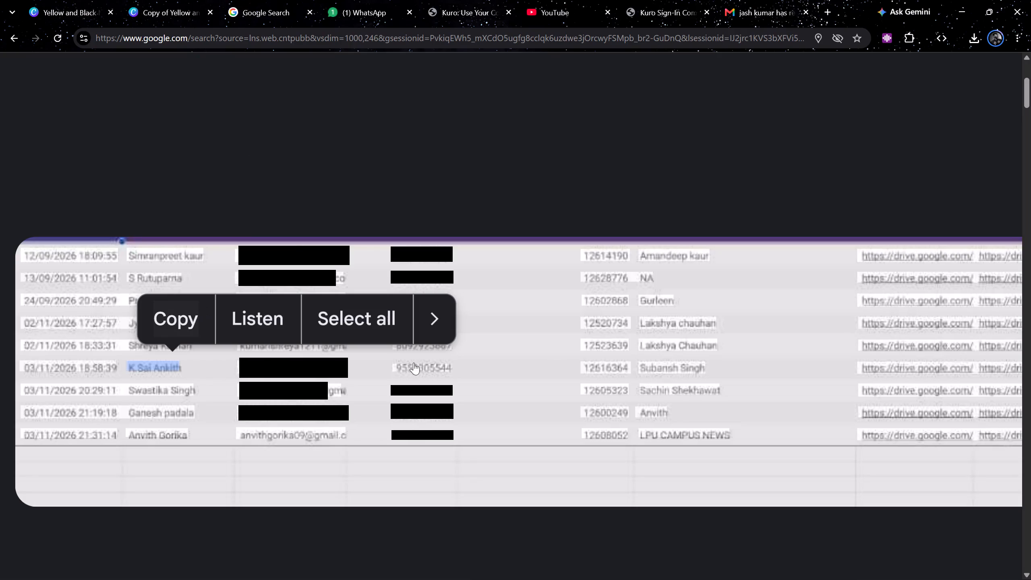
double_click(611, 365)
key(ctrl+c)
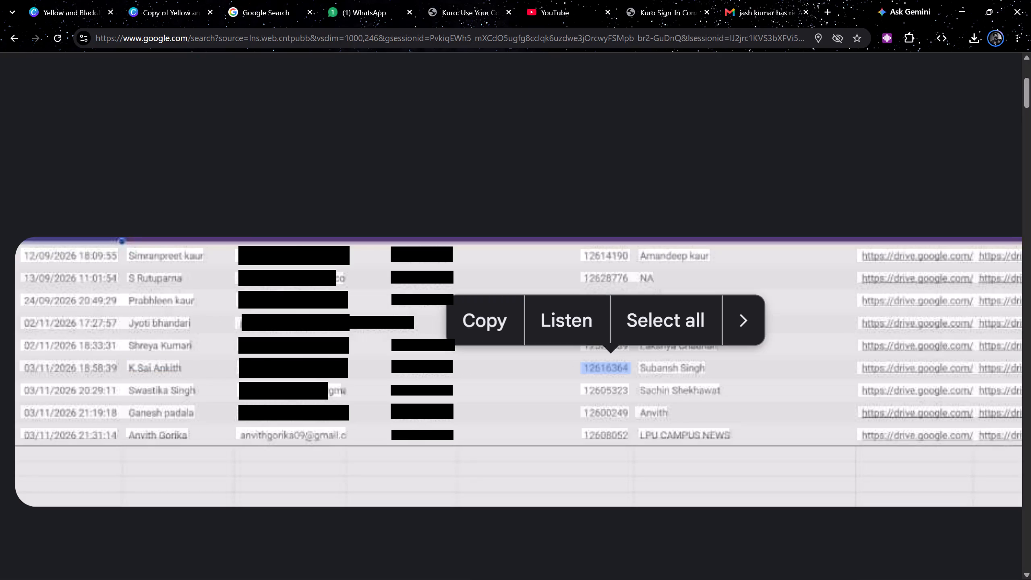
click(53, 7)
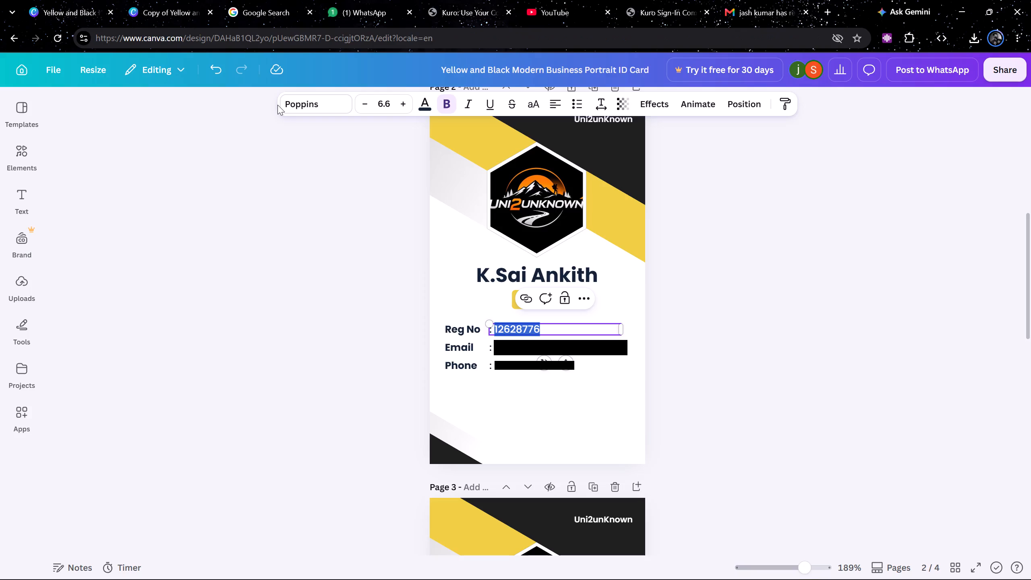
key(ctrl+v)
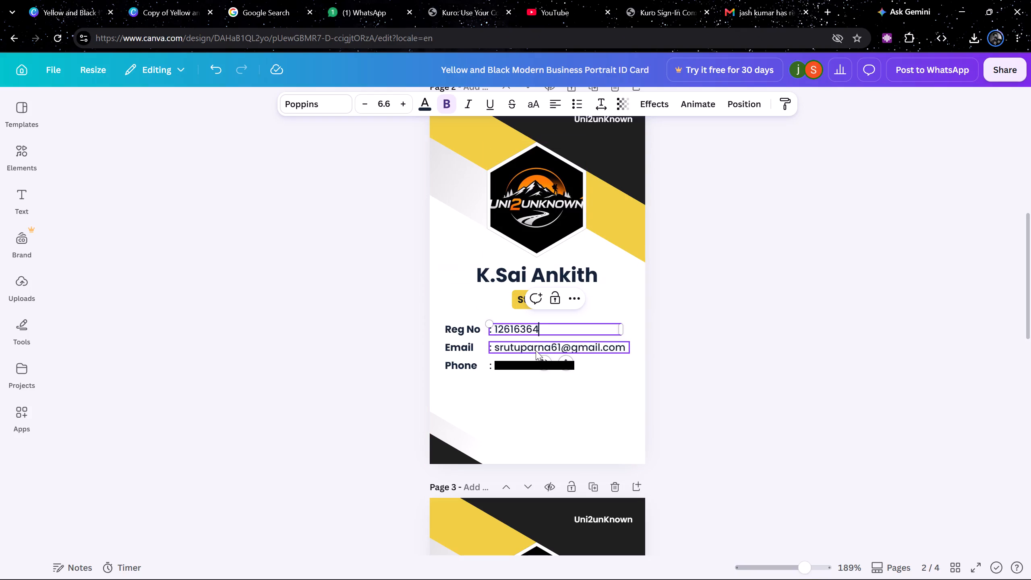
Replace the page 2 card's email with the address from the same student's row, completing its cut-off domain as gmail.com.
click(542, 348)
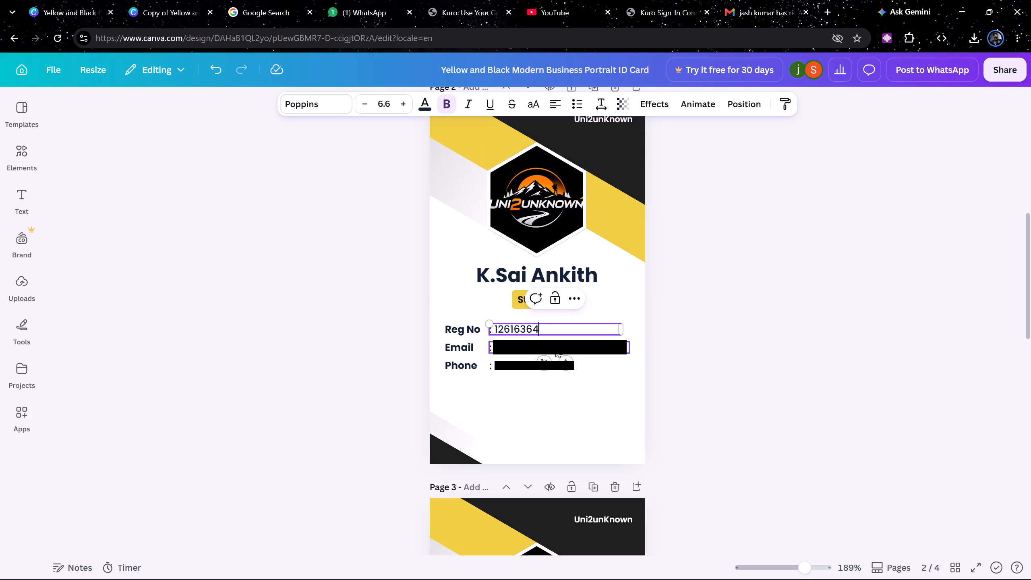
double_click(555, 347)
key(shift+Right)
key(shift+Right)
key(shift+Right)
key(shift+Right)
key(shift+Right)
key(shift+Right)
key(shift+Right)
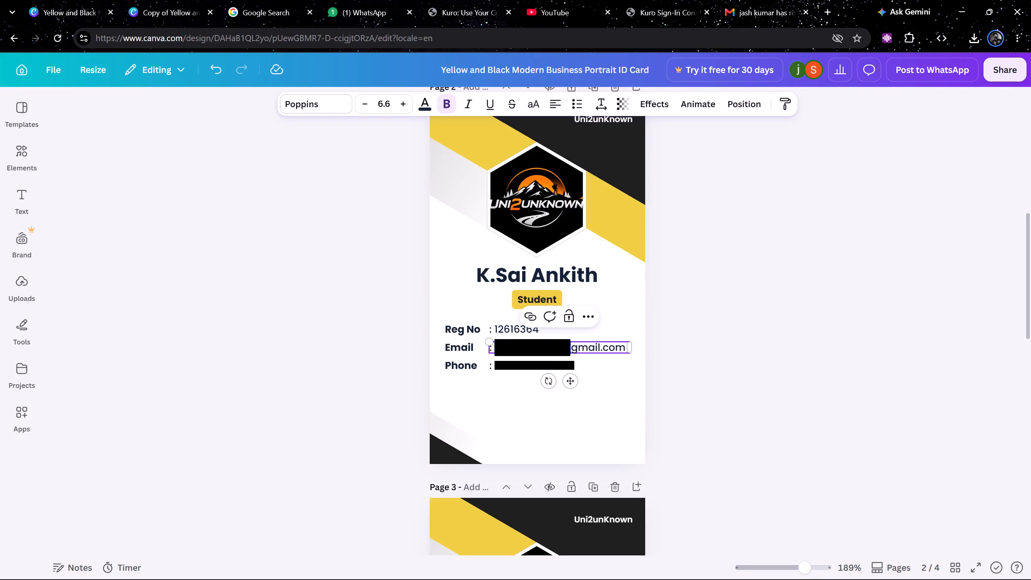
key(shift+Right)
key(shift+Right)
key(shift+Right)
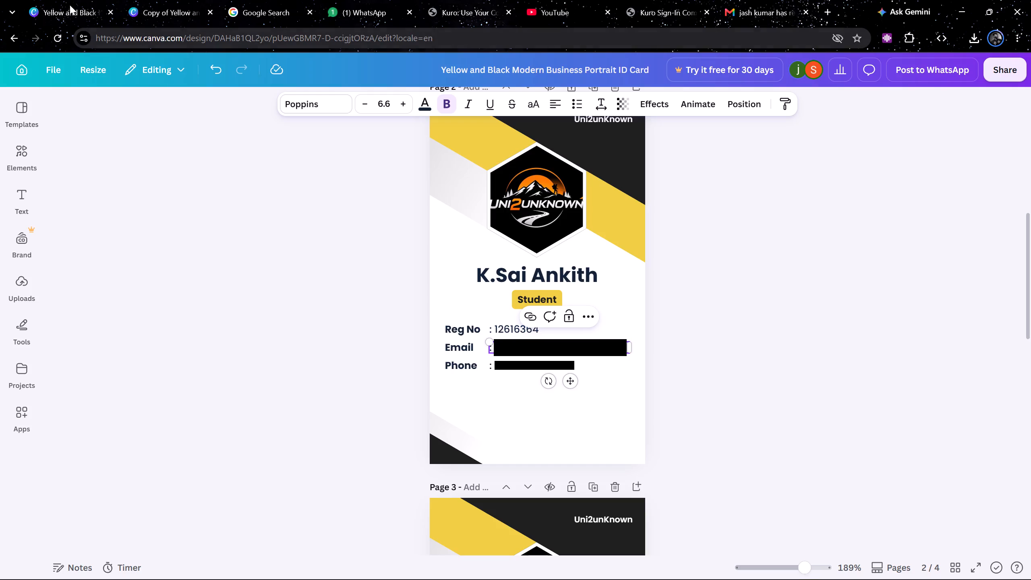
click(51, 4)
click(259, 14)
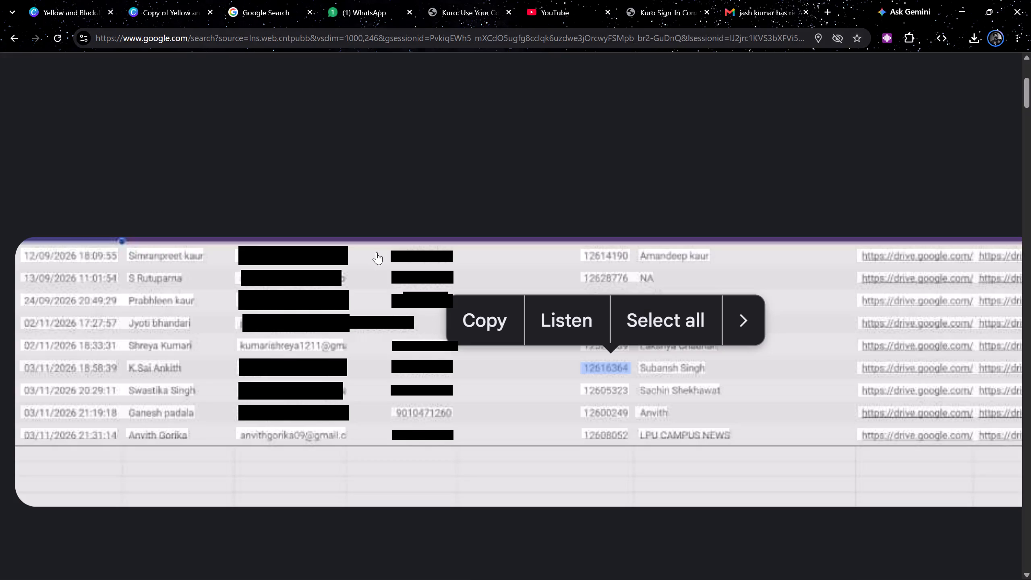
double_click(282, 365)
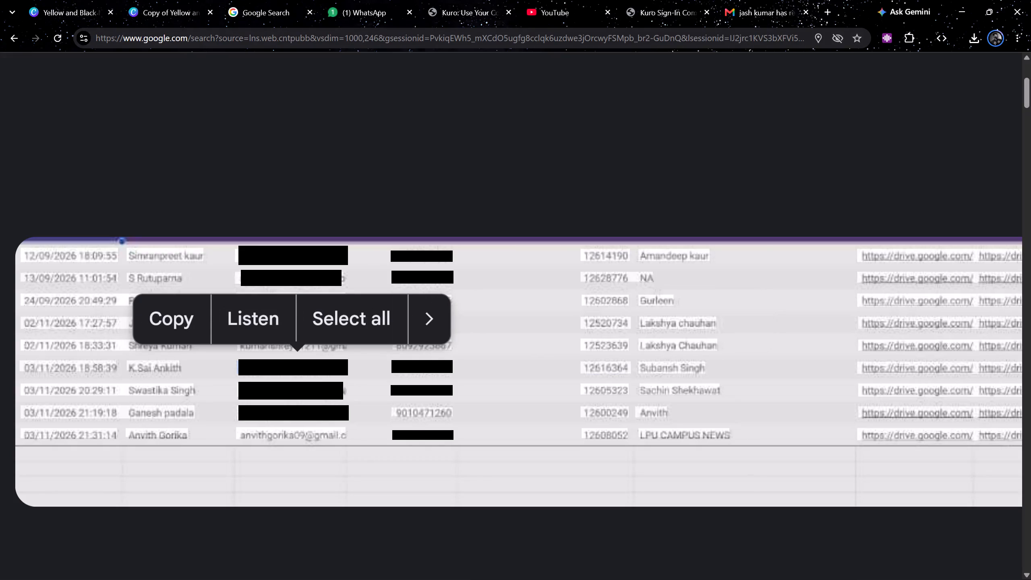
key(ctrl+c)
click(75, 9)
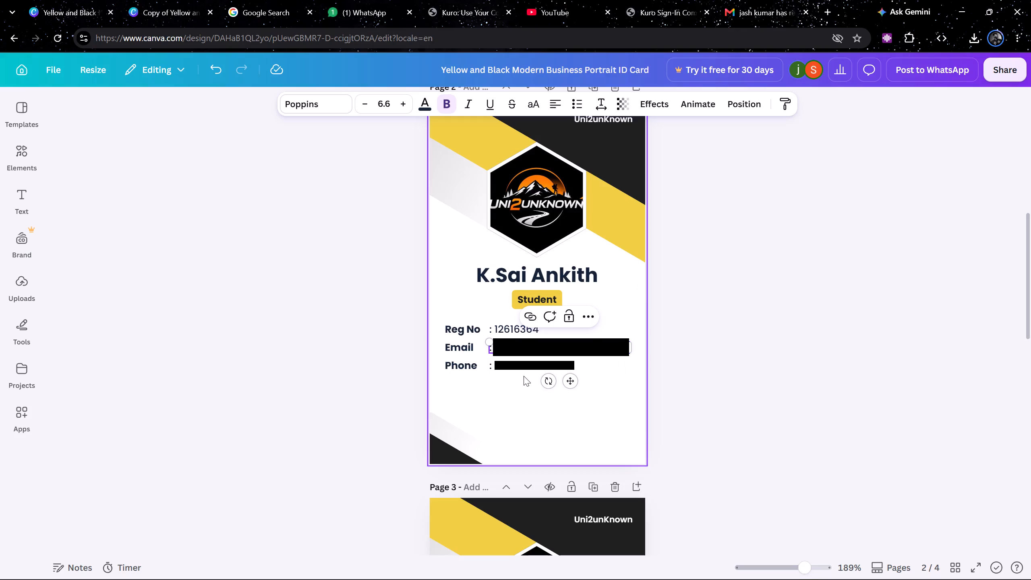
key(ctrl+v)
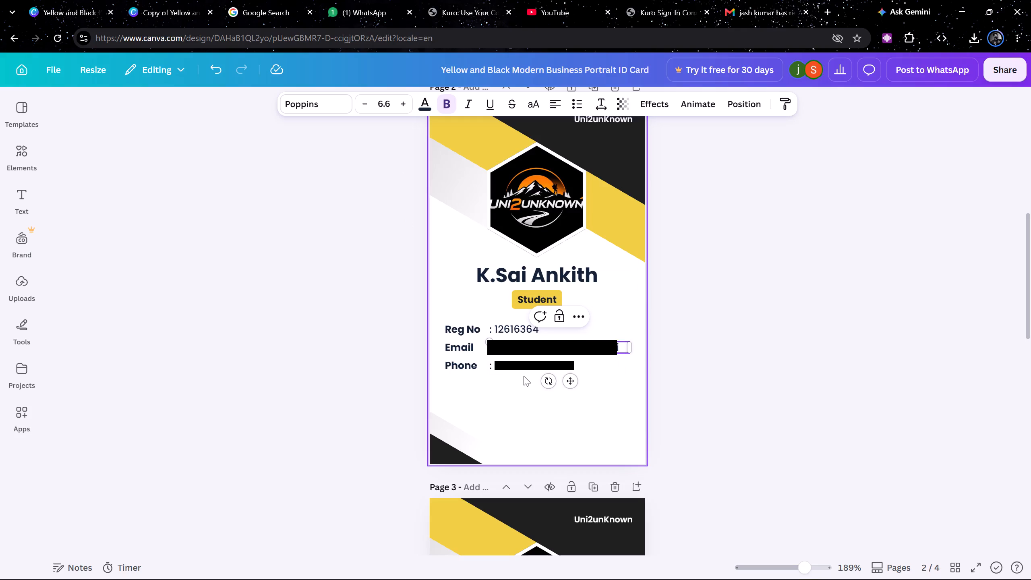
key(l)
text(.com)
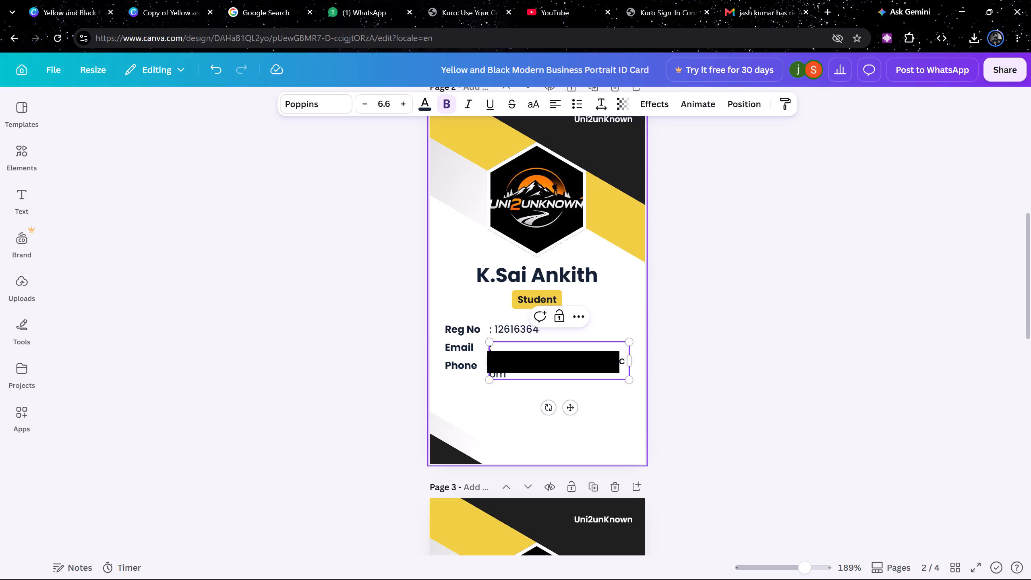
Widen the email text box on the page 2 card at both sides to fit the address on one line.
drag(631, 362, 658, 360)
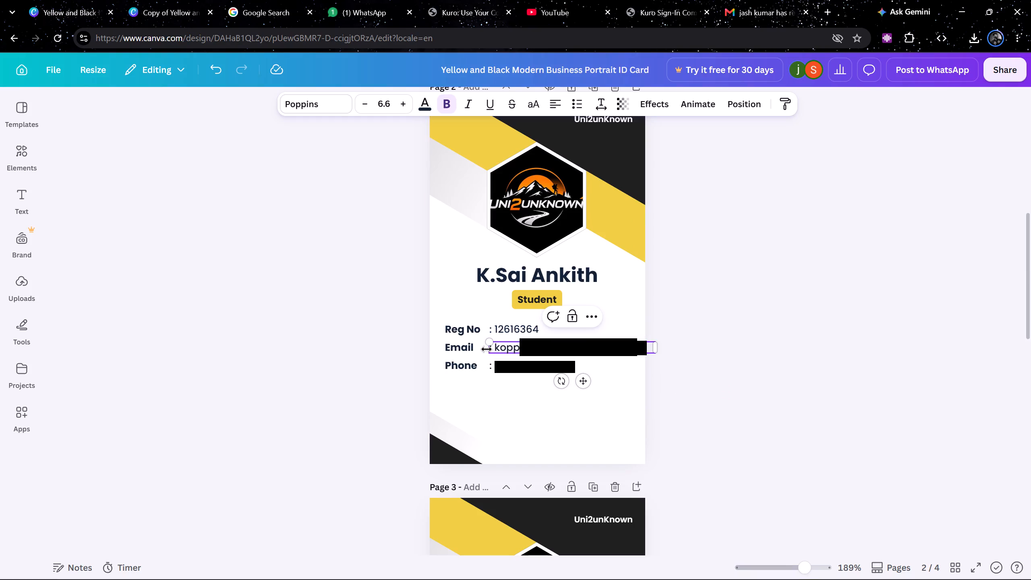
click(486, 349)
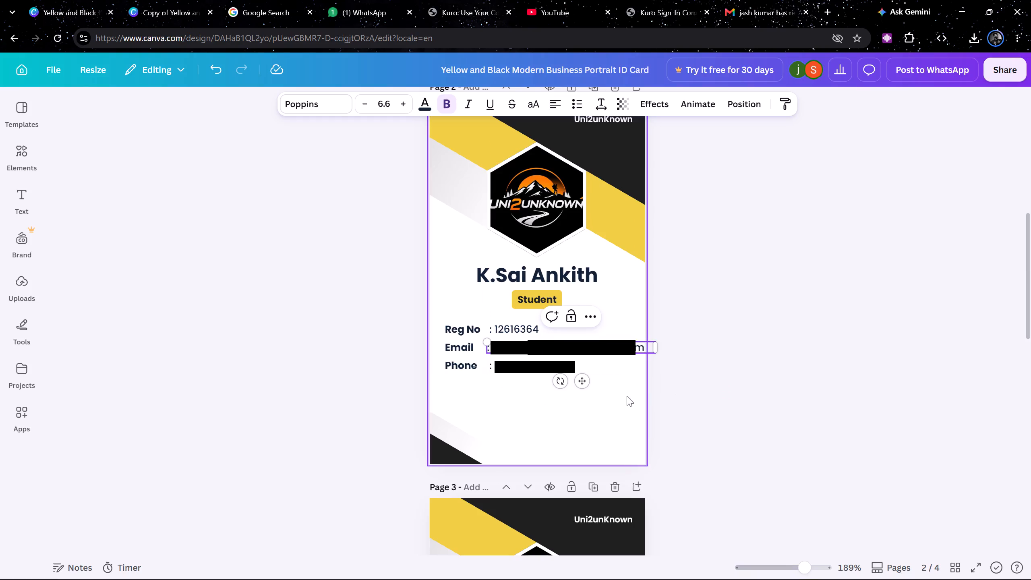
click(619, 412)
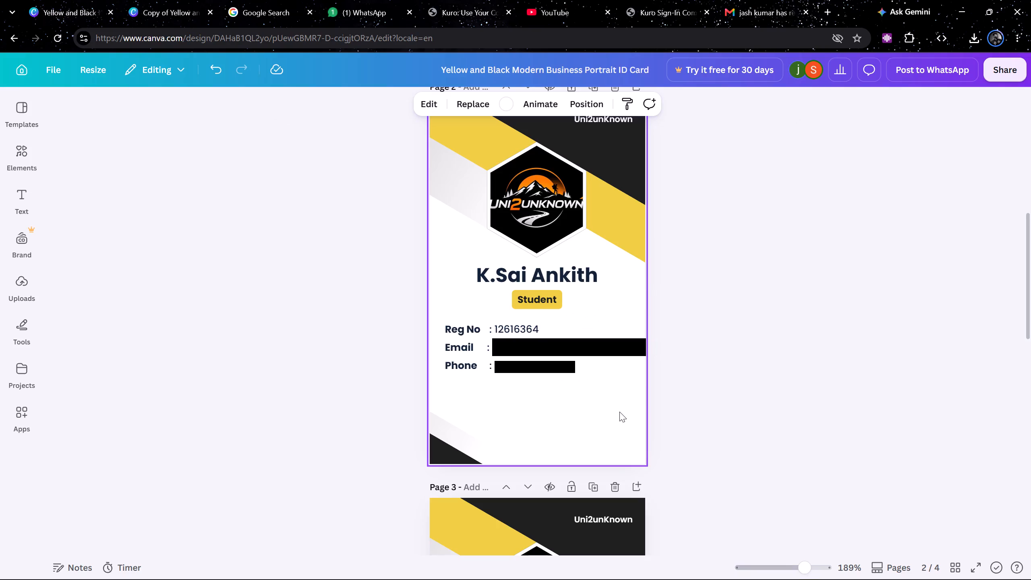
Replace the phone number on the page 2 card with the one from the 03/11/2026 18:58:39 row, keeping the +91 prefix.
click(548, 358)
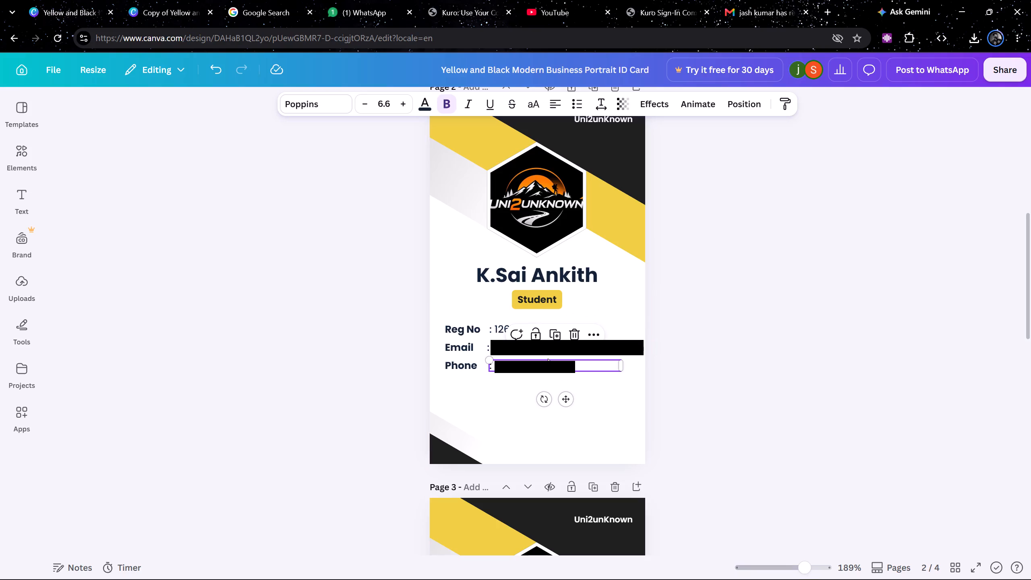
click(553, 364)
double_click(553, 364)
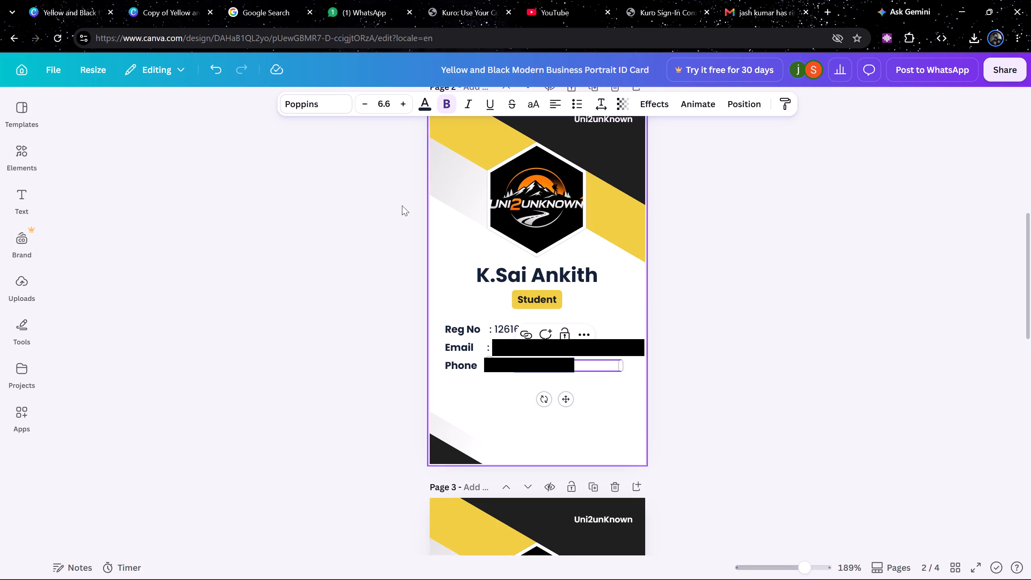
click(267, 10)
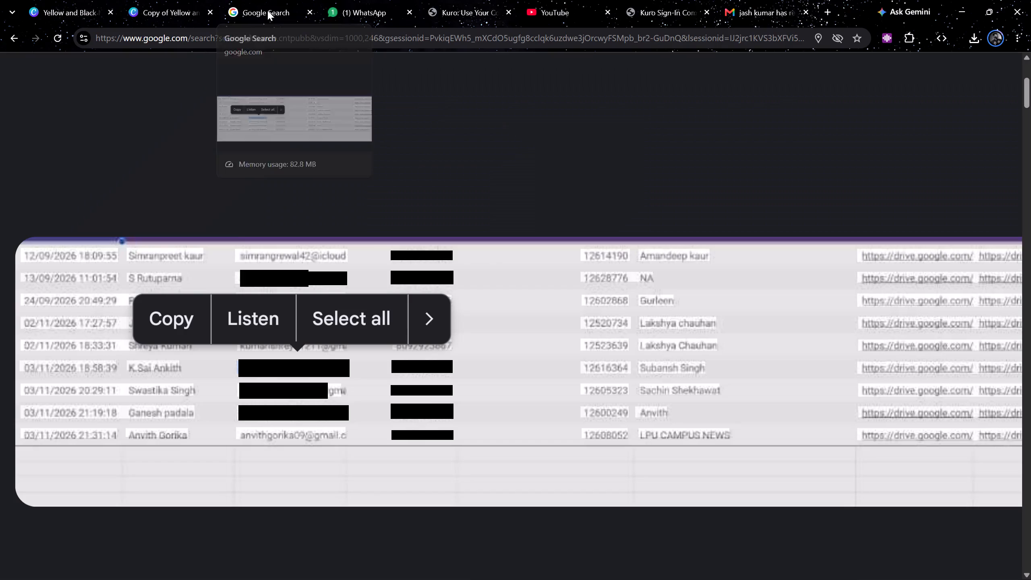
double_click(436, 369)
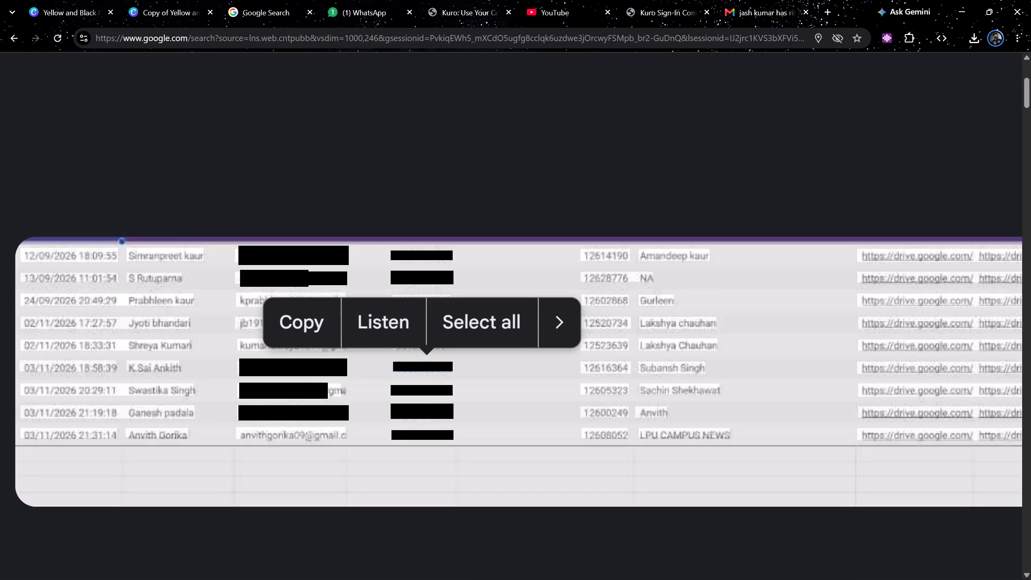
key(ctrl+c)
click(66, 6)
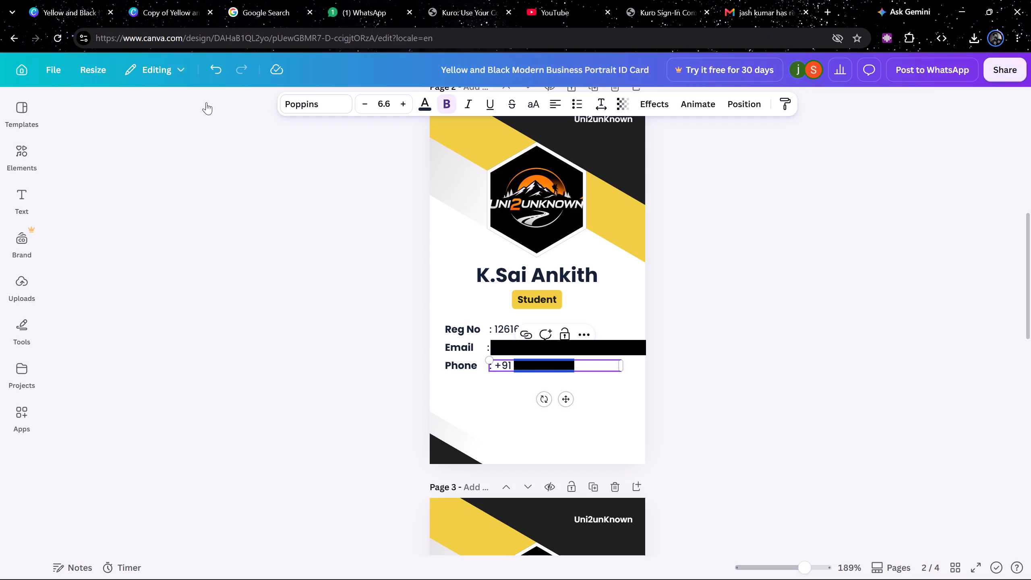
key(ctrl+v)
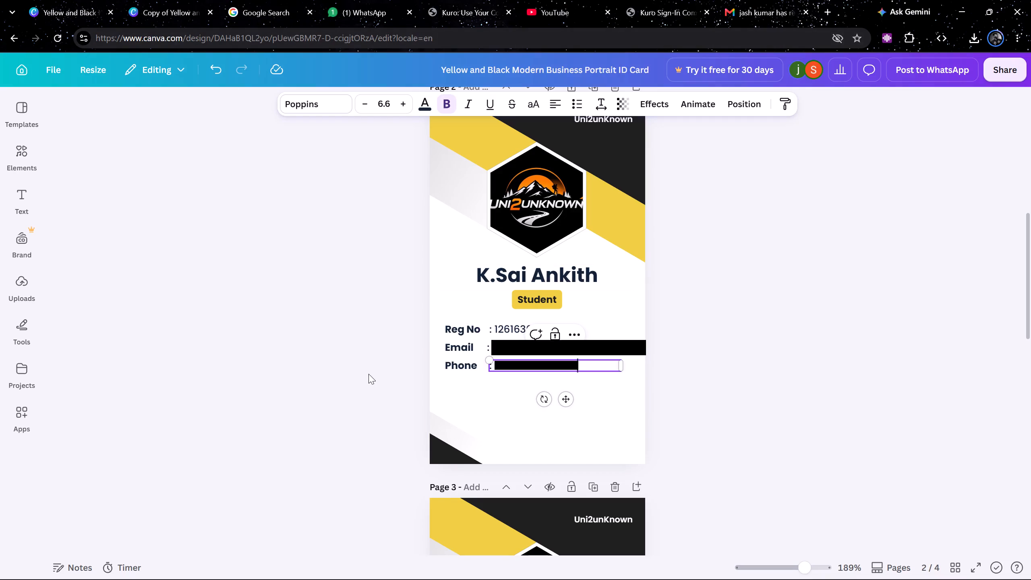
scroll(369, 374, up, 5)
scroll(369, 374, down, 6)
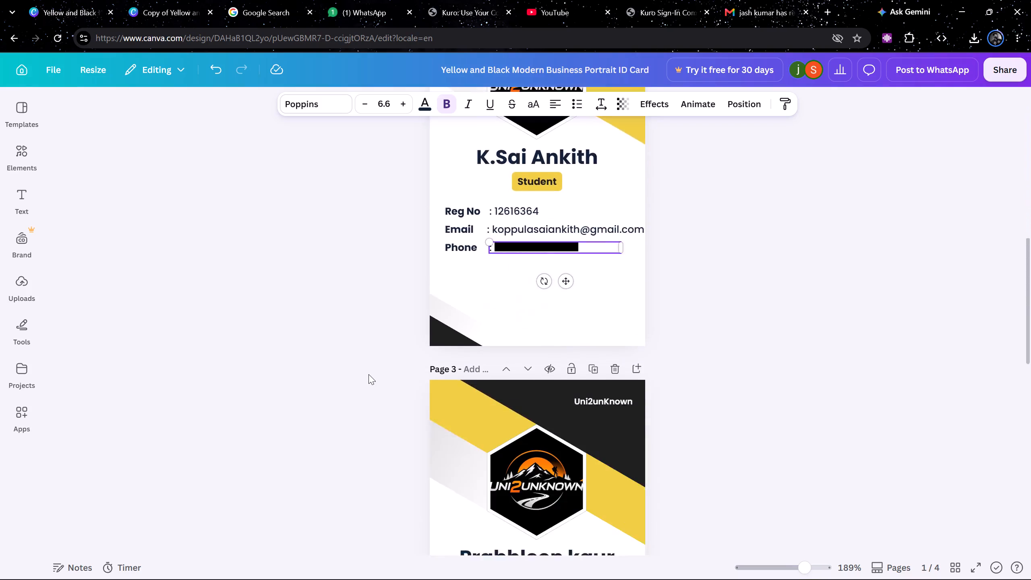
Replace the student name on the page 3 card with the name from the 03/11/2026 20:29:11 row of the student list image.
scroll(369, 374, down, 2)
double_click(544, 307)
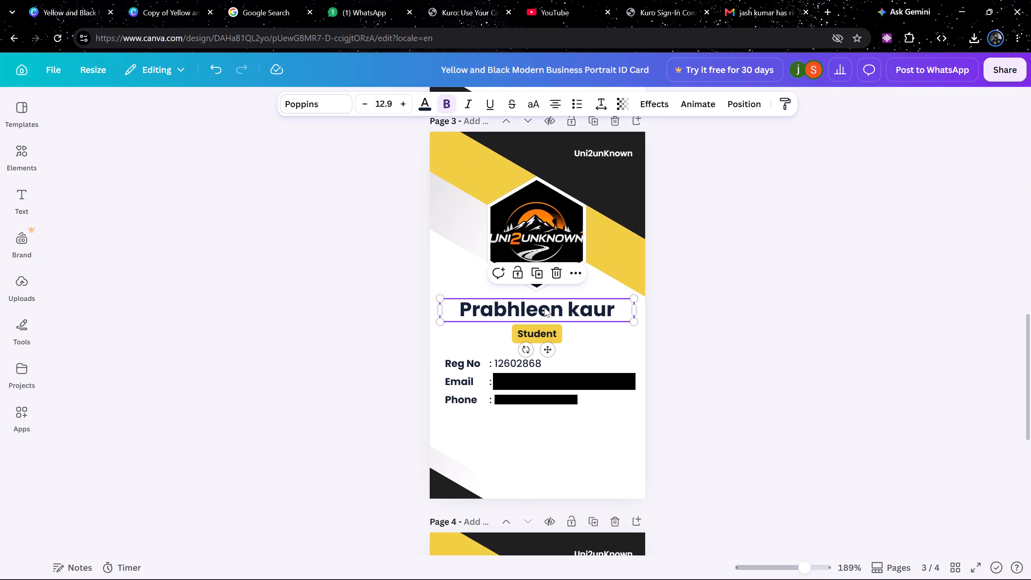
double_click(520, 309)
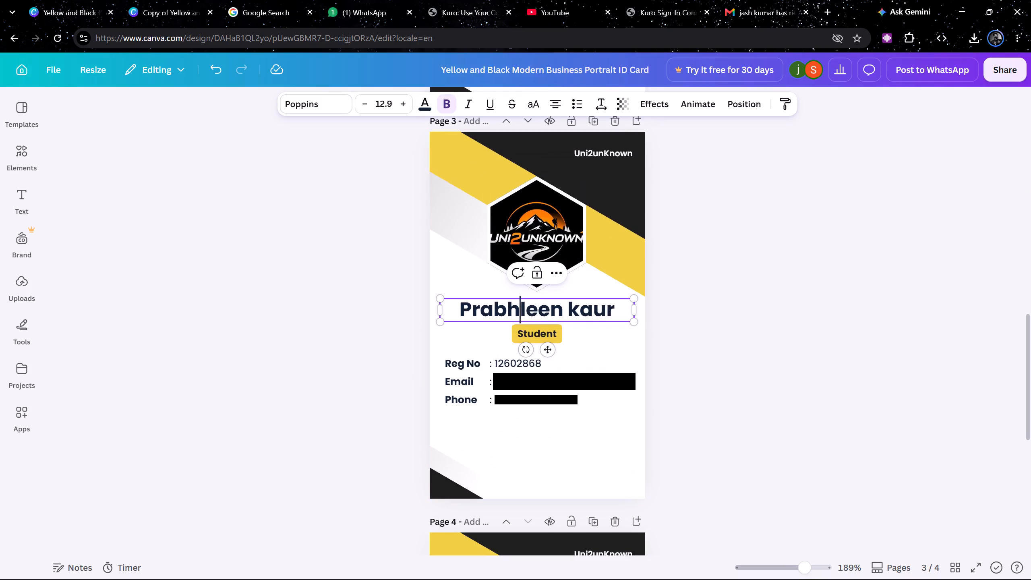
triple_click(528, 313)
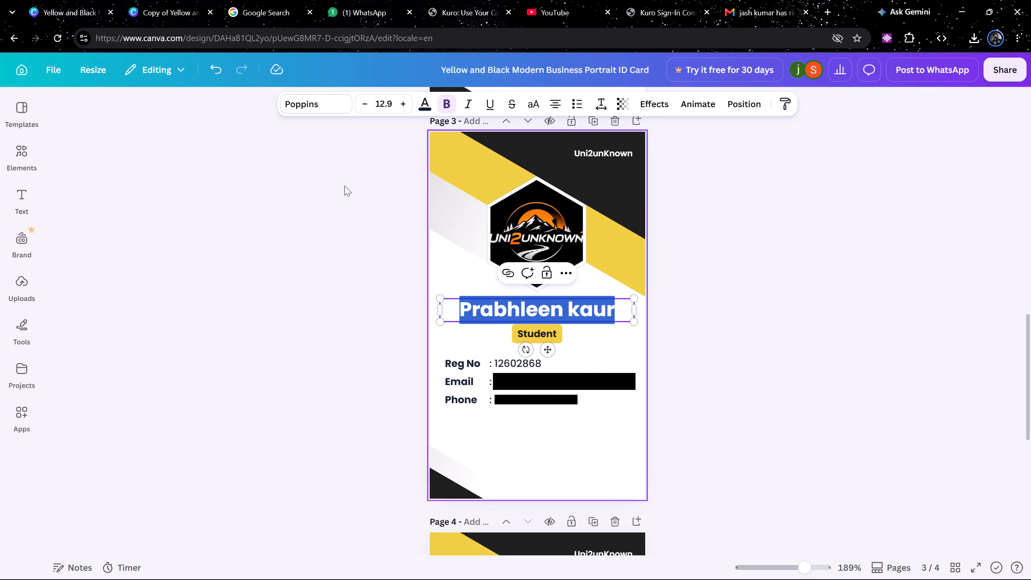
click(88, 4)
click(268, 9)
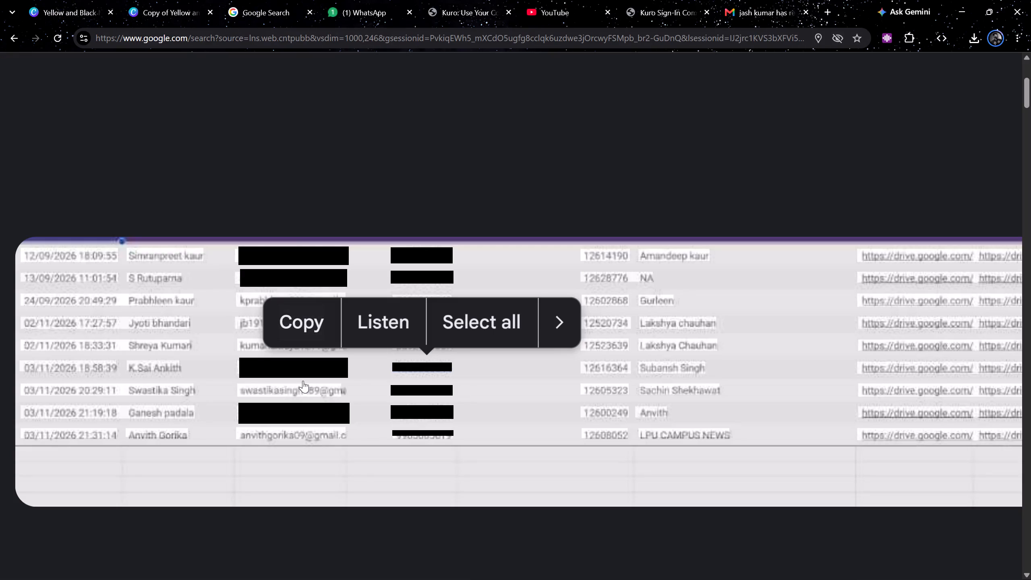
double_click(164, 388)
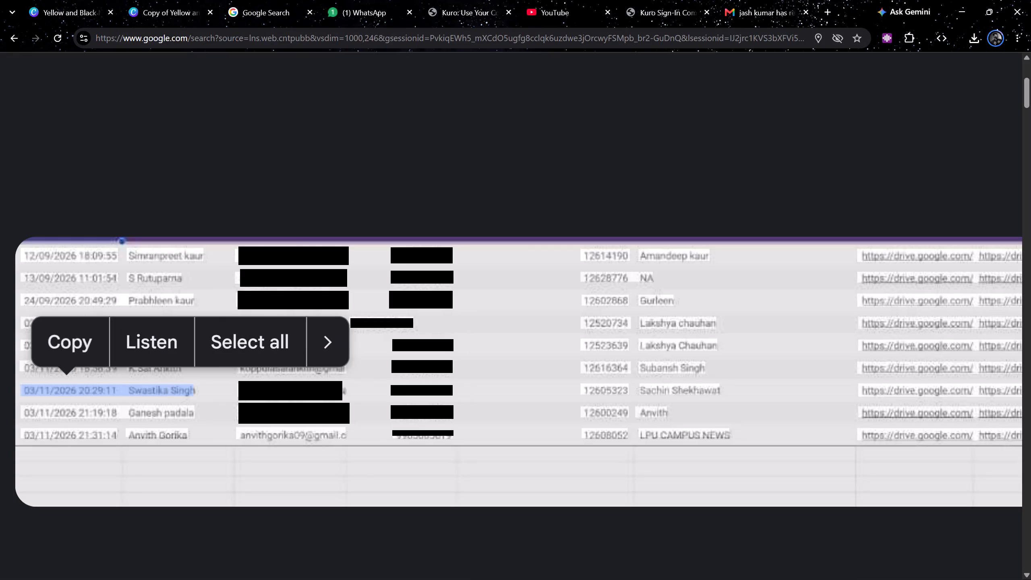
click(178, 389)
click(126, 387)
drag(126, 387, 192, 390)
key(ctrl+c)
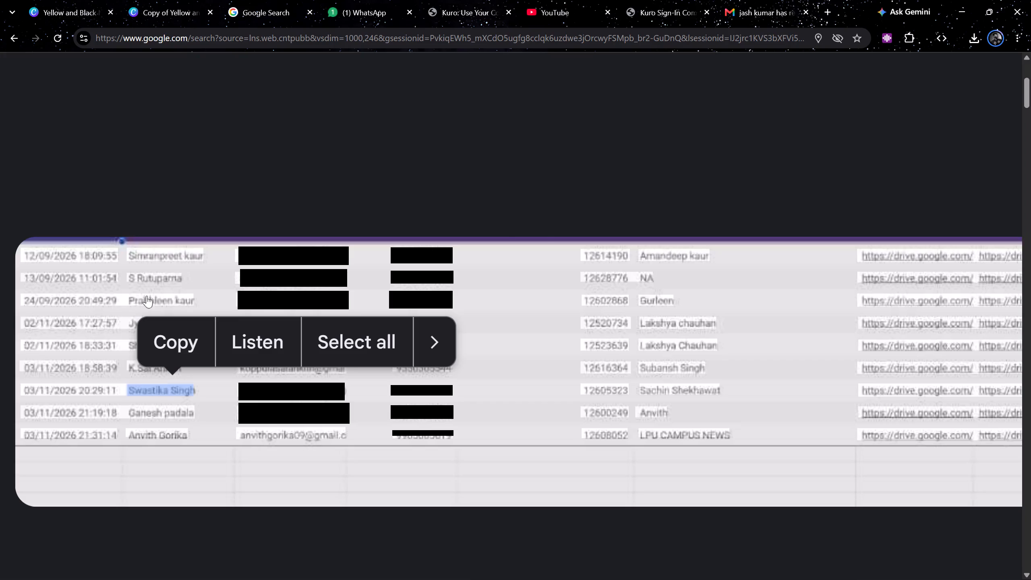
click(64, 11)
key(ctrl+v)
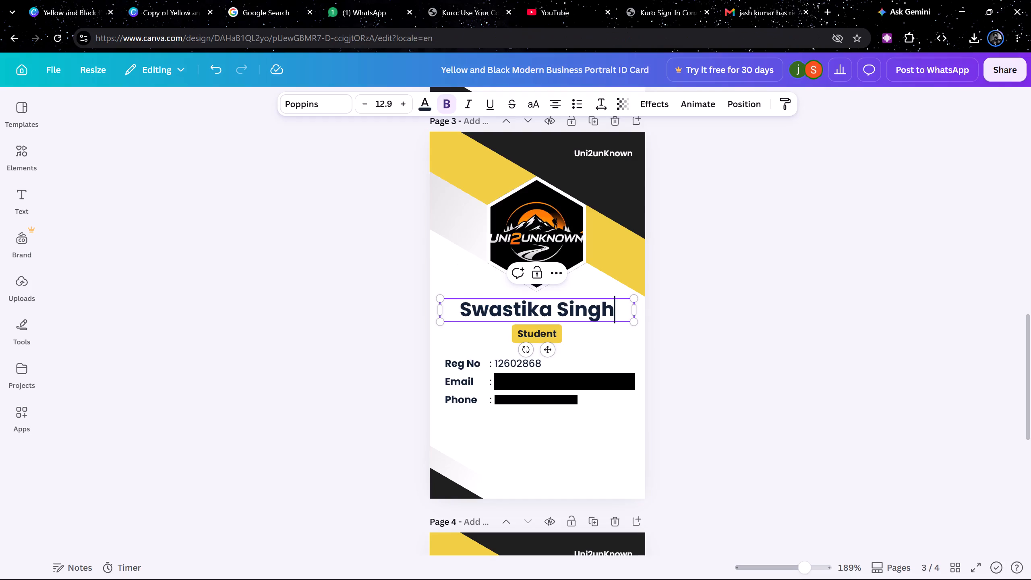
Replace the page 3 card's registration number with the one in the 03/11/2026 20:29:11 row, keeping the leading colon.
click(527, 365)
click(532, 363)
double_click(532, 363)
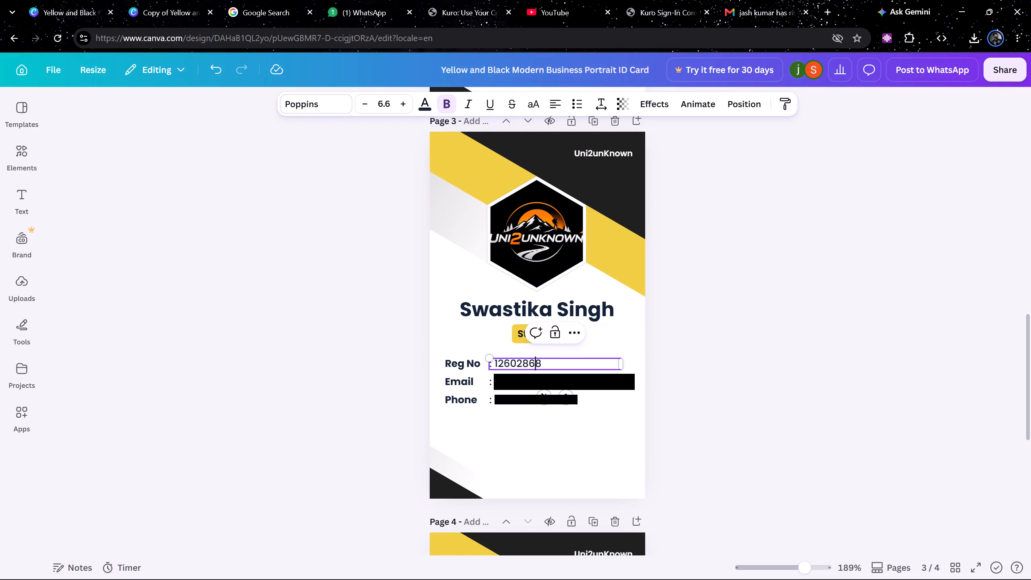
click(250, 3)
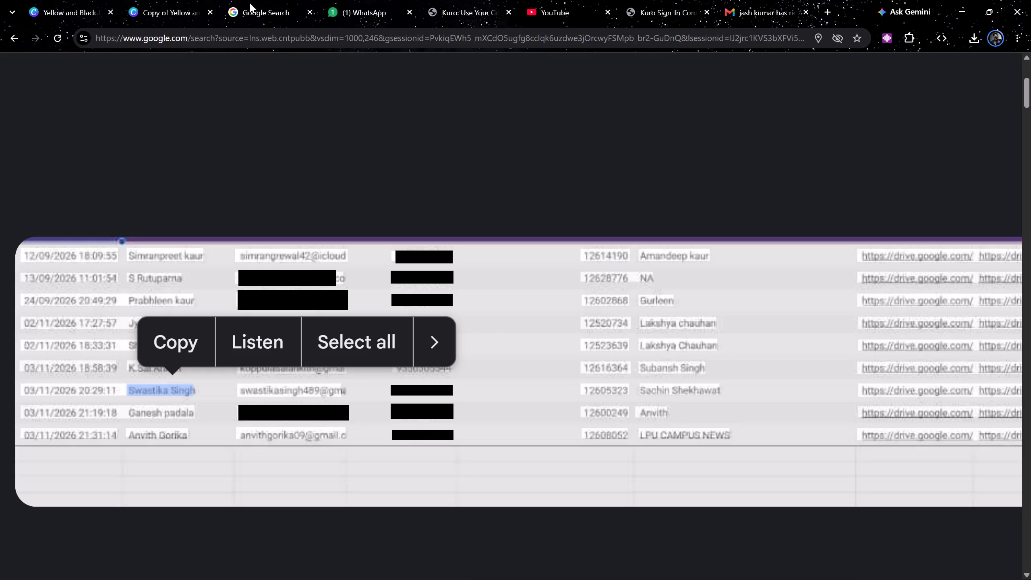
double_click(613, 391)
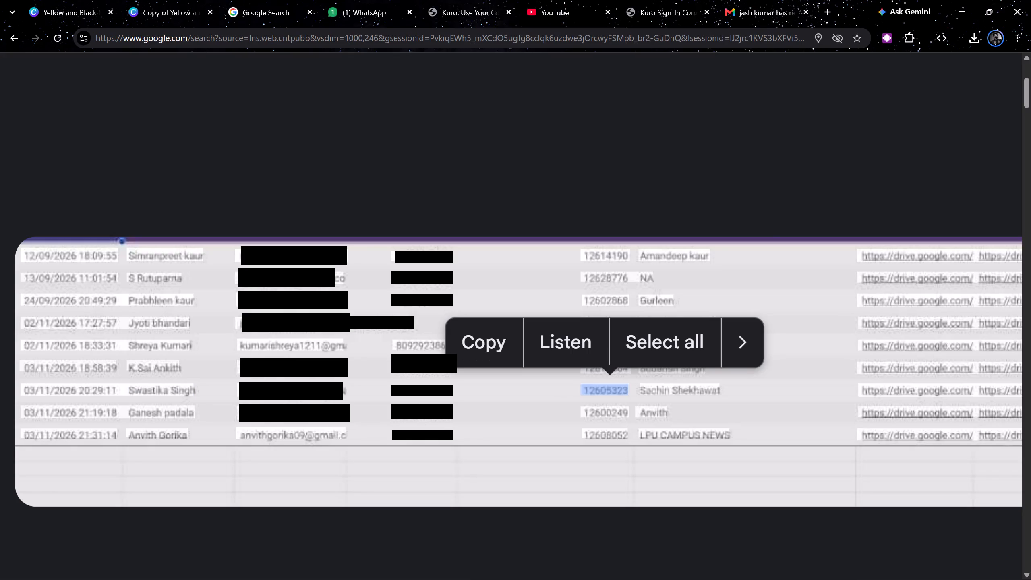
key(ctrl+c)
click(64, 6)
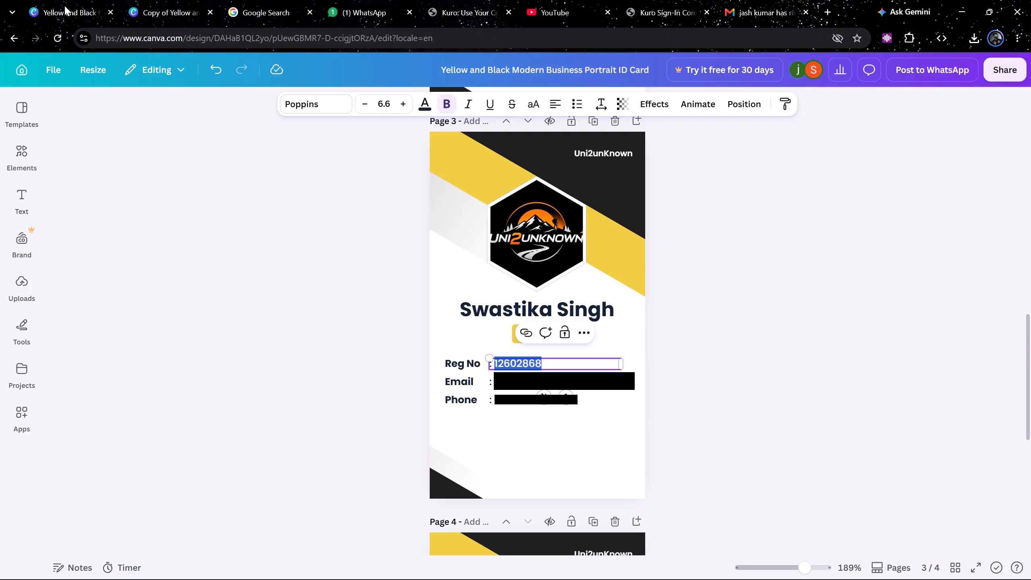
key(ctrl+v)
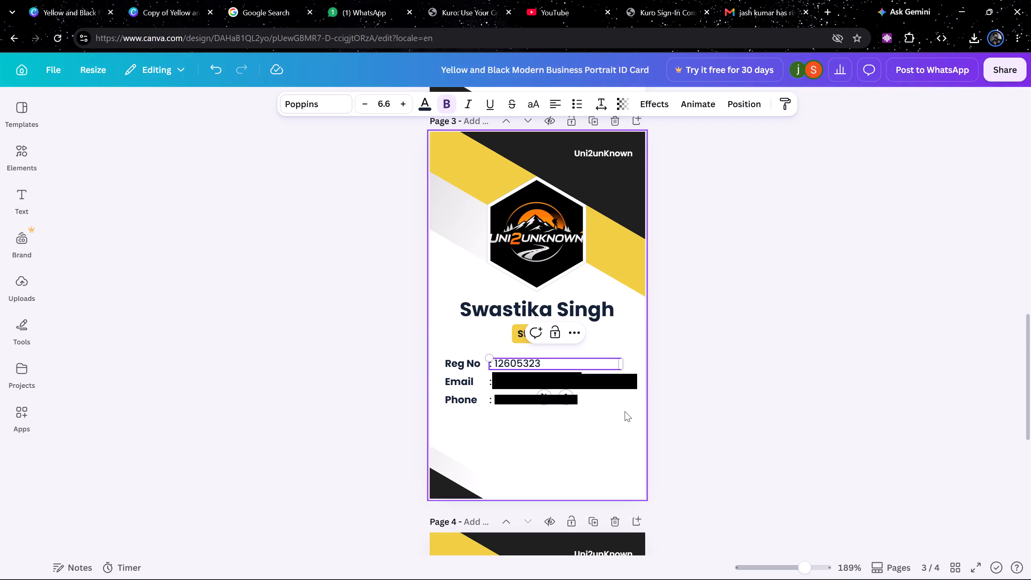
Replace the page 3 card's email with the address from the same student's row, keeping the colon and completing its cut-off domain as gmail.com.
double_click(572, 379)
double_click(572, 379)
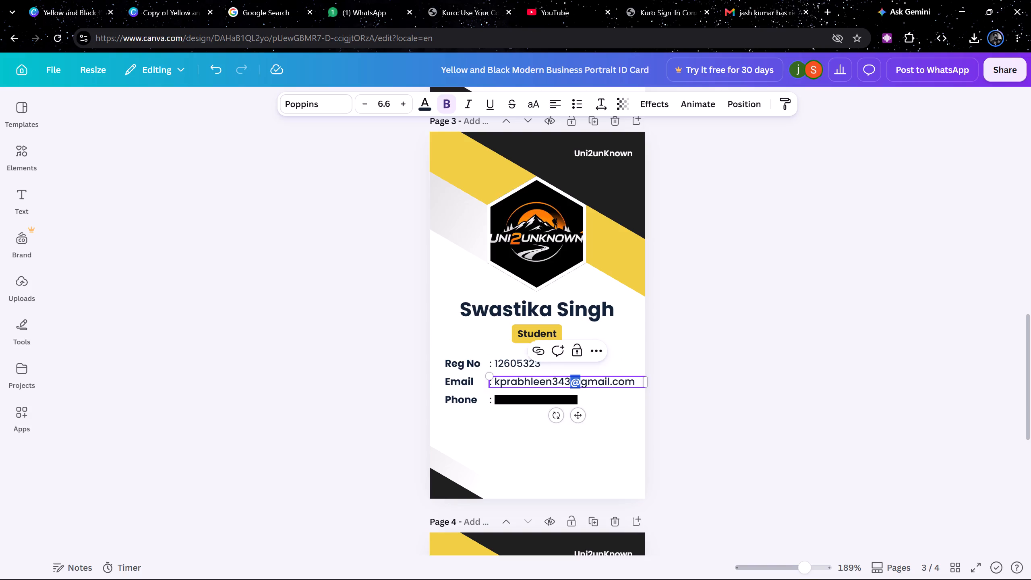
double_click(572, 379)
triple_click(533, 382)
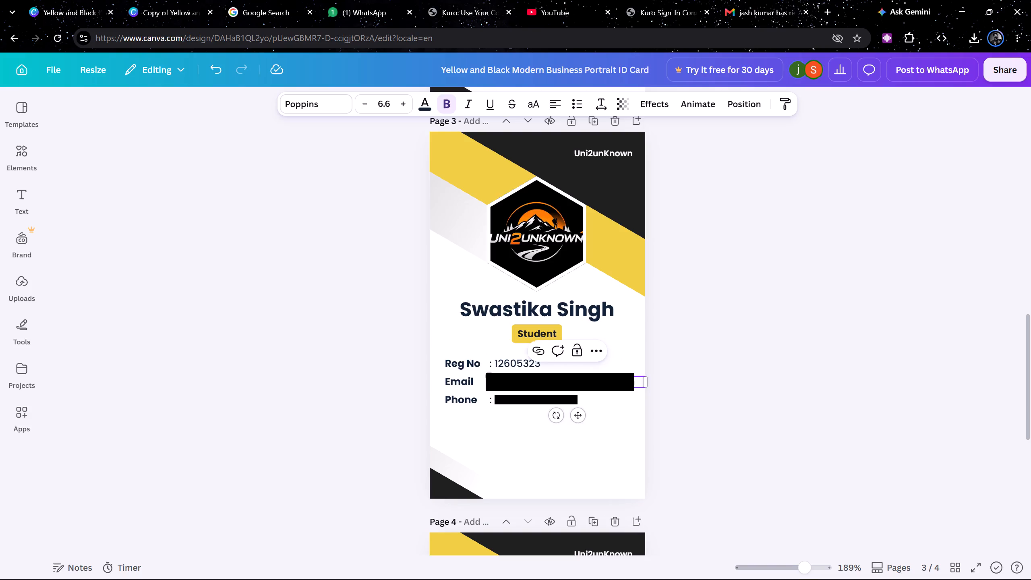
key(shift+Left)
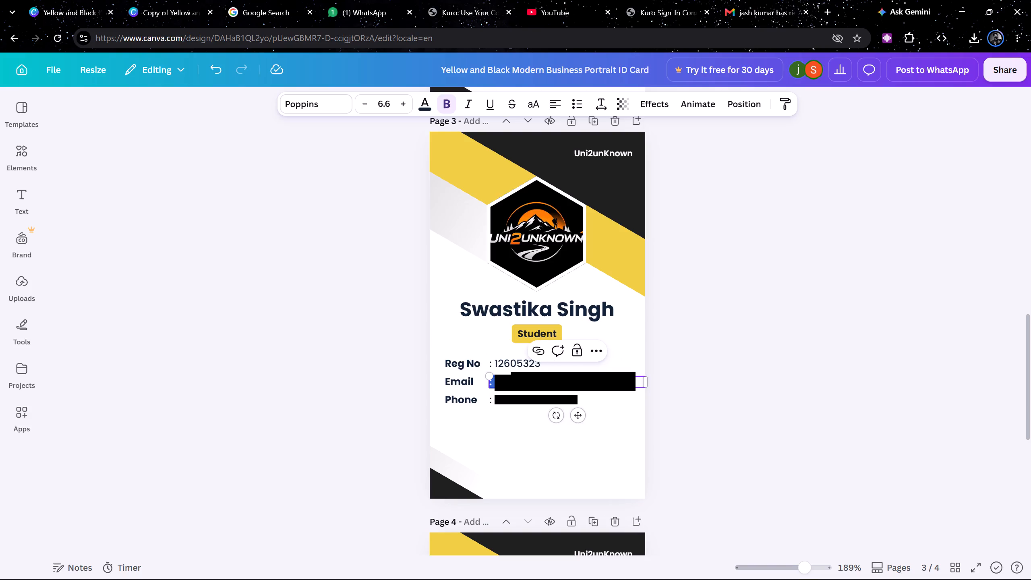
click(526, 382)
double_click(526, 382)
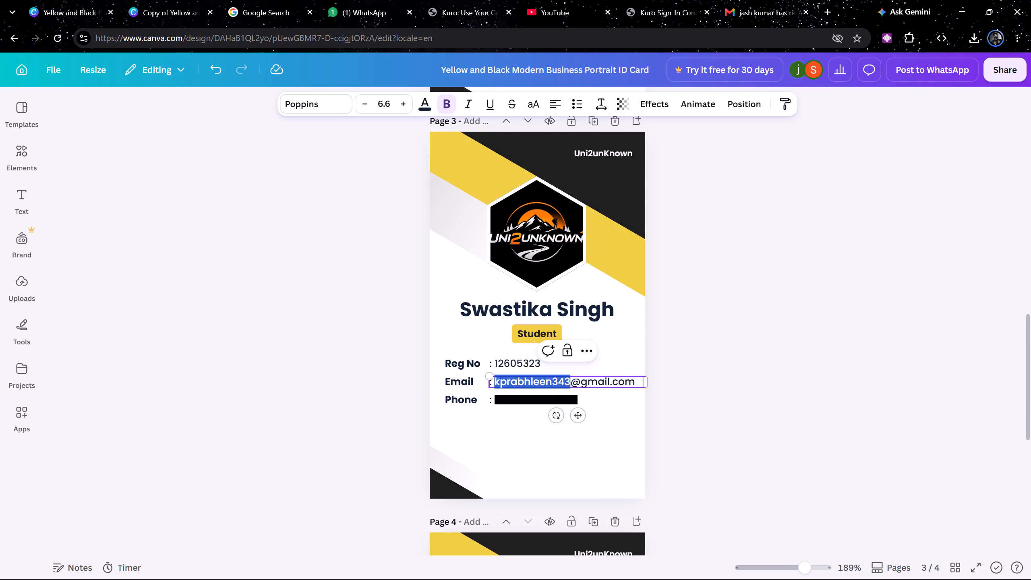
key(shift+Right)
key(shift+Right)
key(shift+Right)
key(shift+Right)
key(shift+Right)
key(shift+Right)
key(shift+Right)
key(shift+Right)
key(shift+Right)
key(shift+Right)
key(shift+Right)
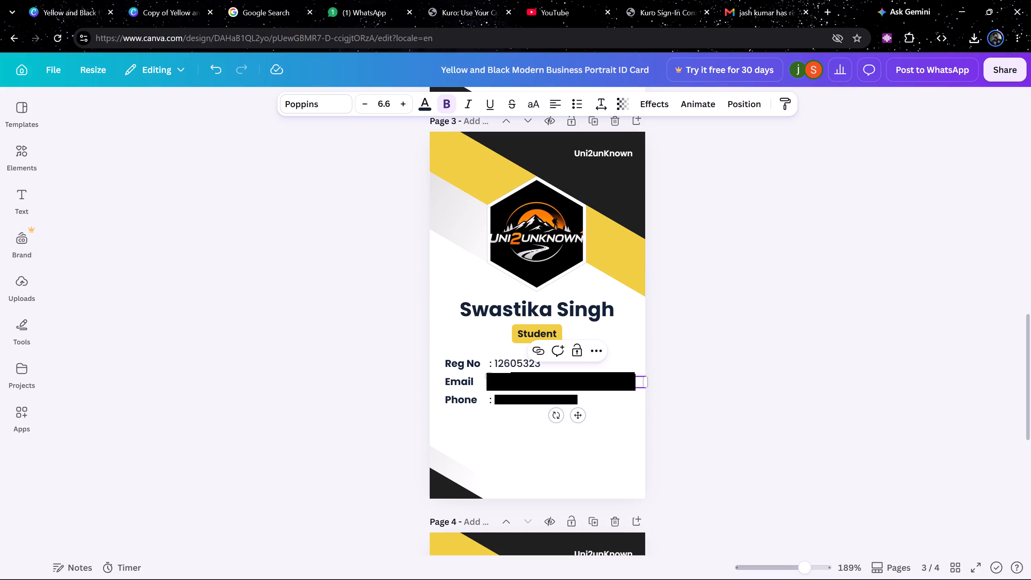
click(71, 0)
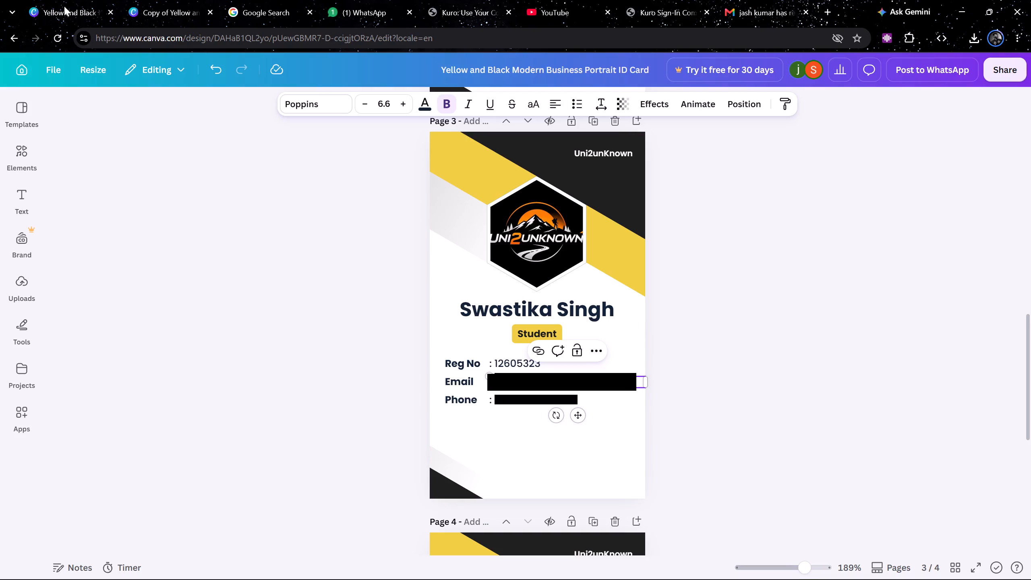
click(64, 6)
click(273, 8)
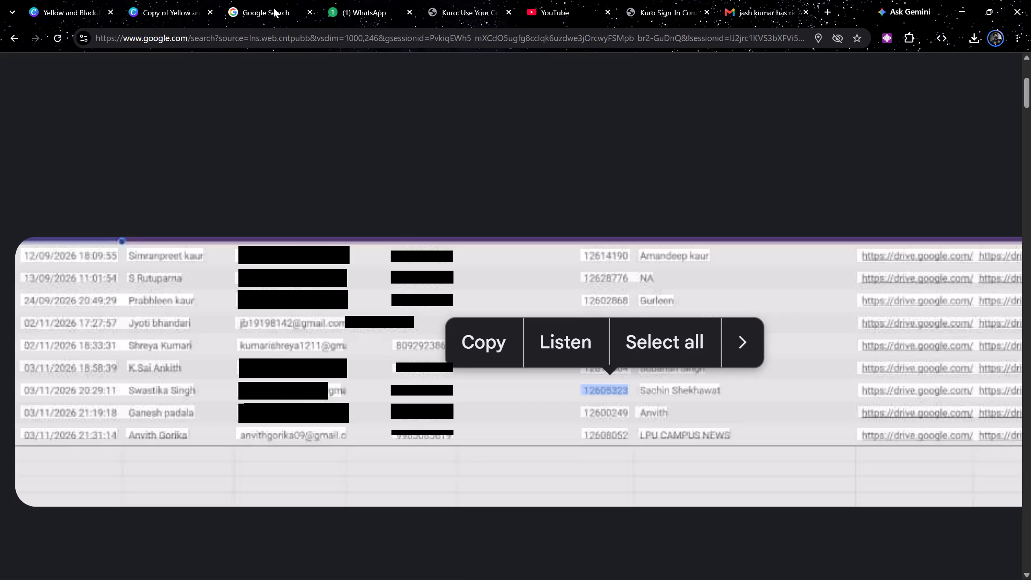
double_click(301, 389)
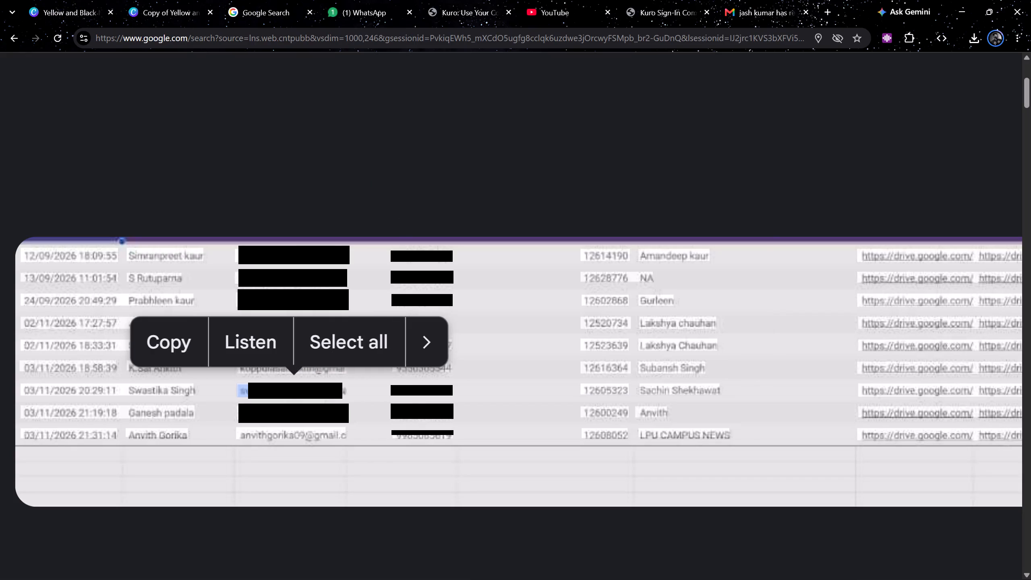
key(ctrl+c)
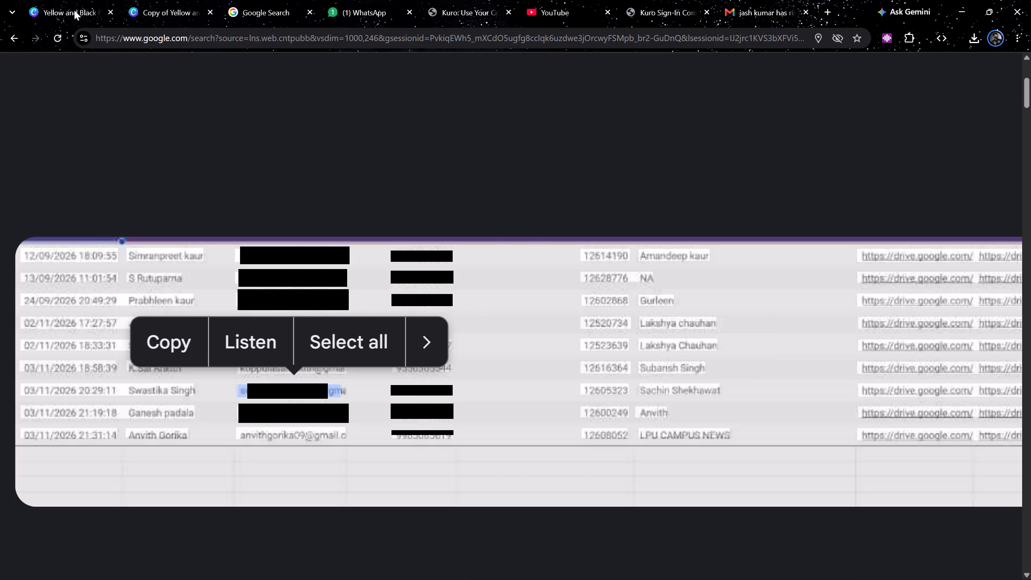
click(74, 10)
key(ctrl+v)
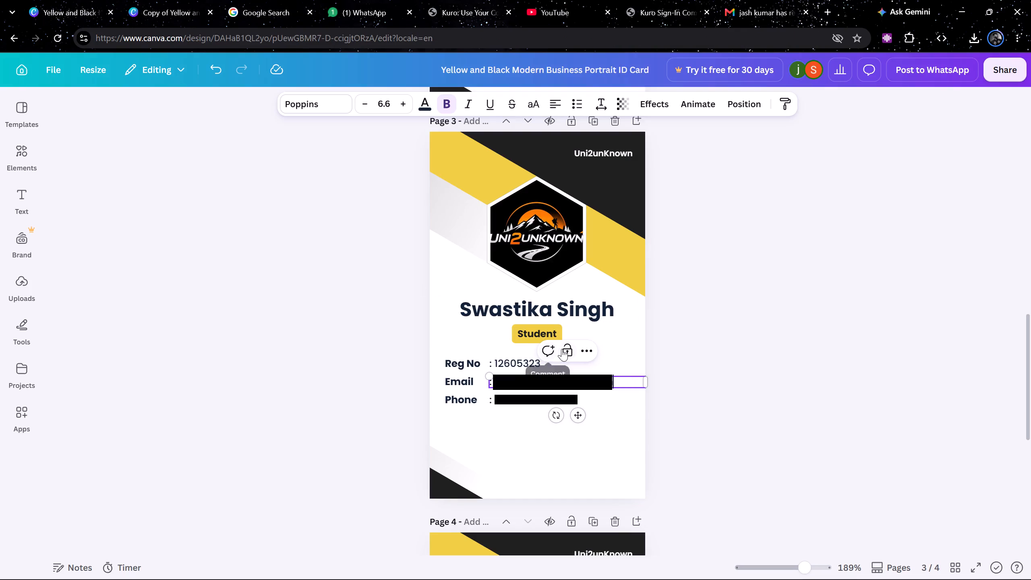
text(ail.com)
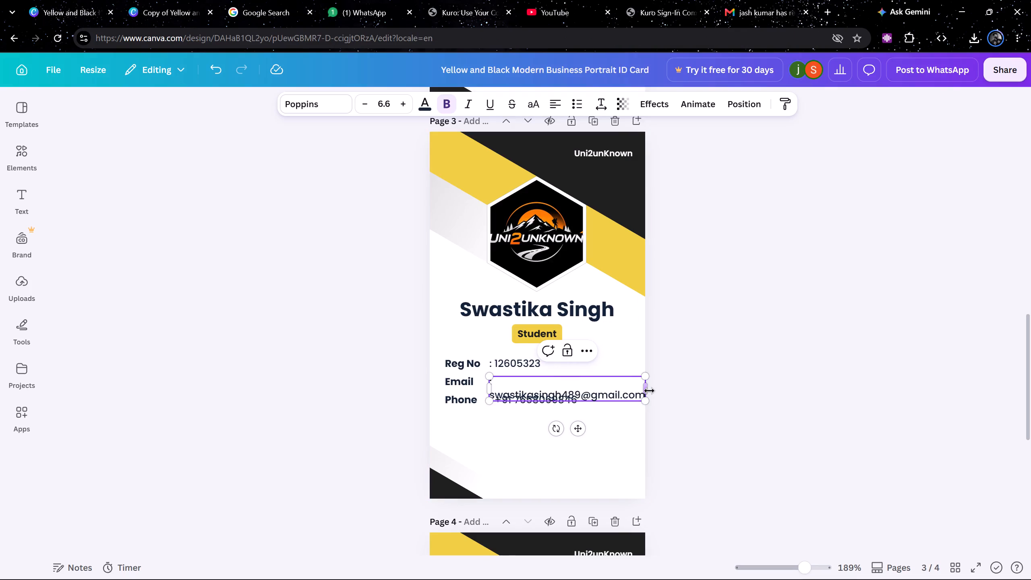
Widen the email text box on the page 3 card to hold the address on one line and shift it towards the Email label.
drag(648, 390, 665, 386)
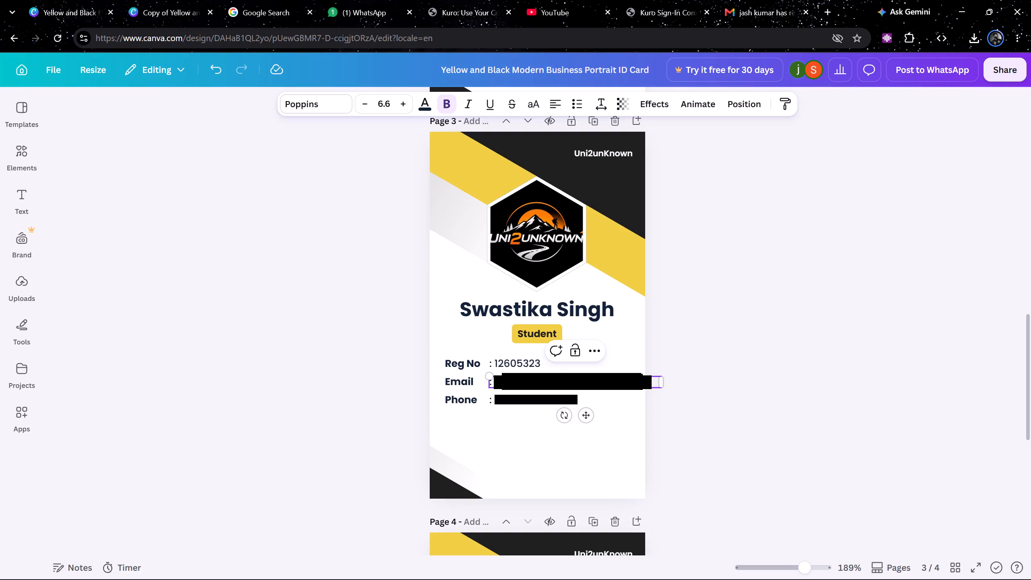
click(526, 387)
drag(619, 388, 615, 389)
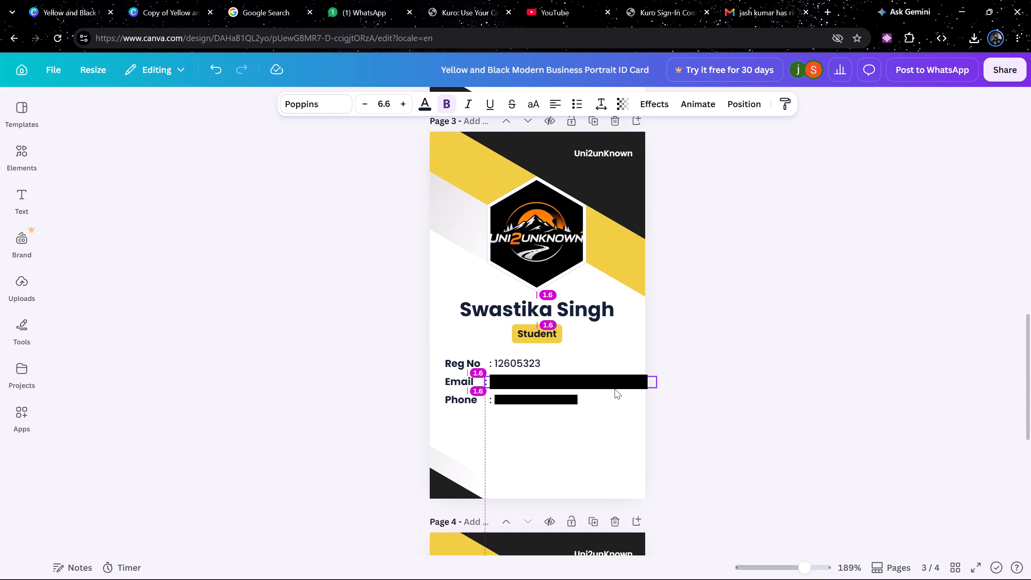
drag(615, 389, 610, 388)
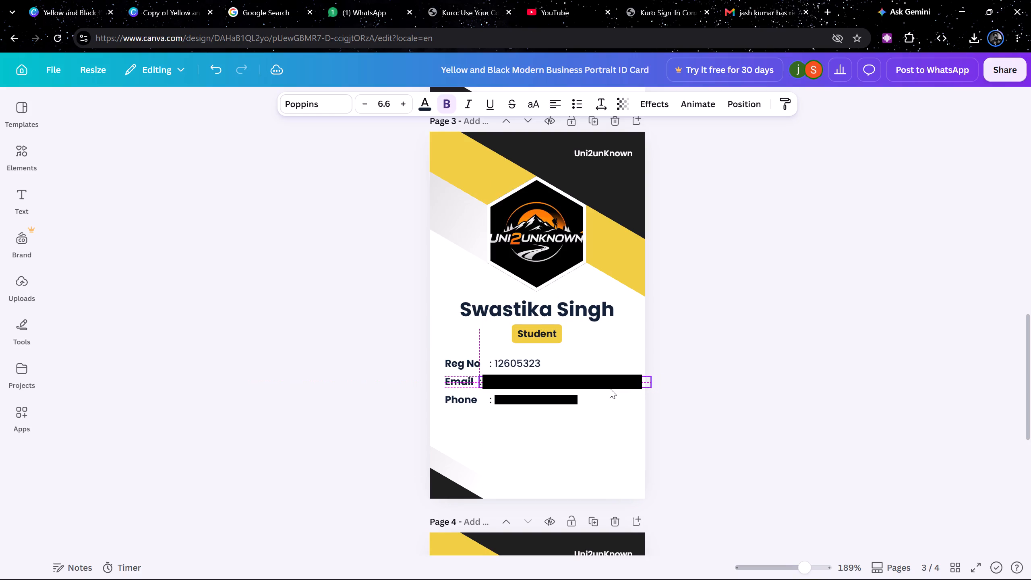
drag(610, 388, 611, 387)
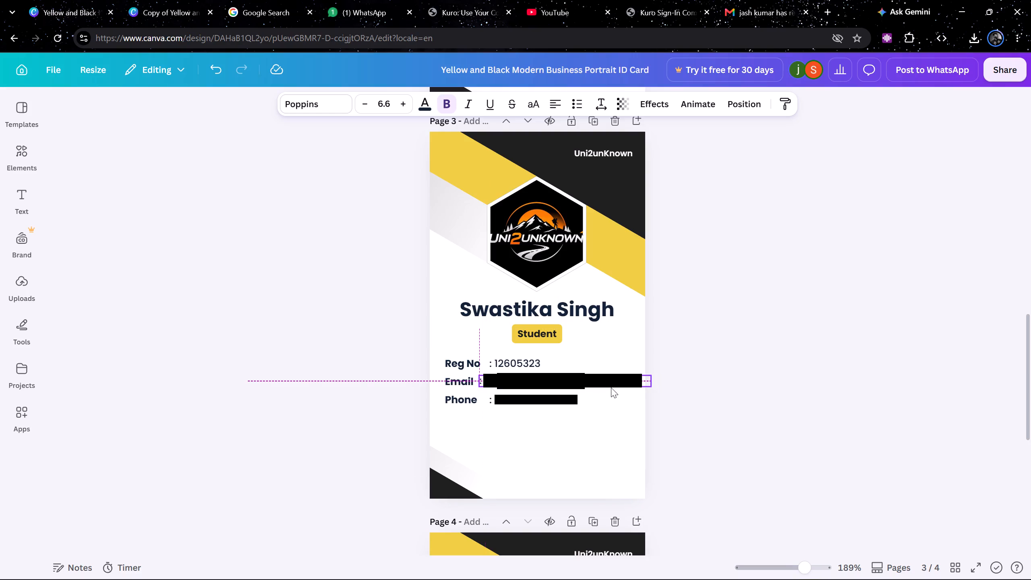
drag(611, 387, 611, 387)
click(611, 387)
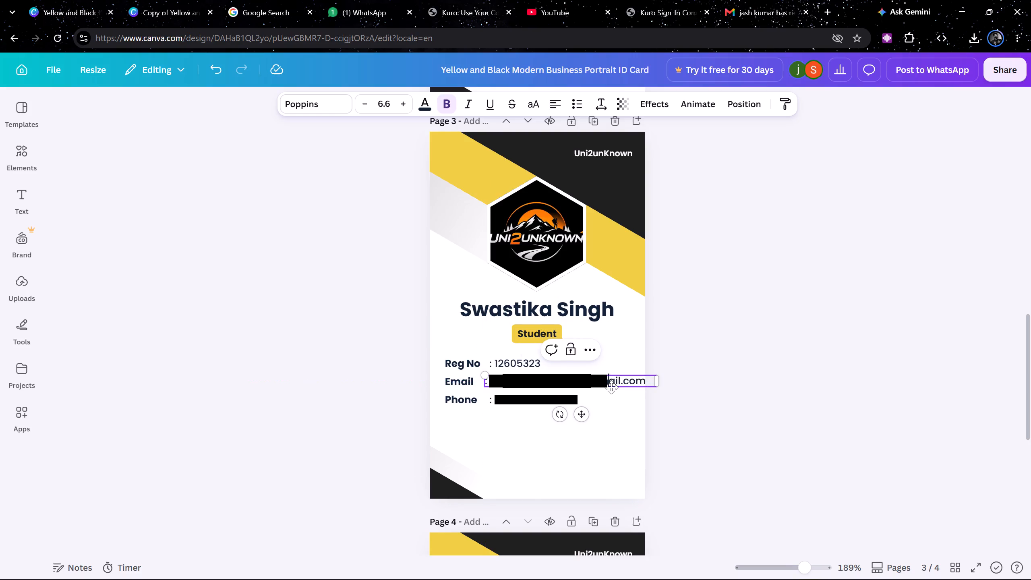
click(613, 386)
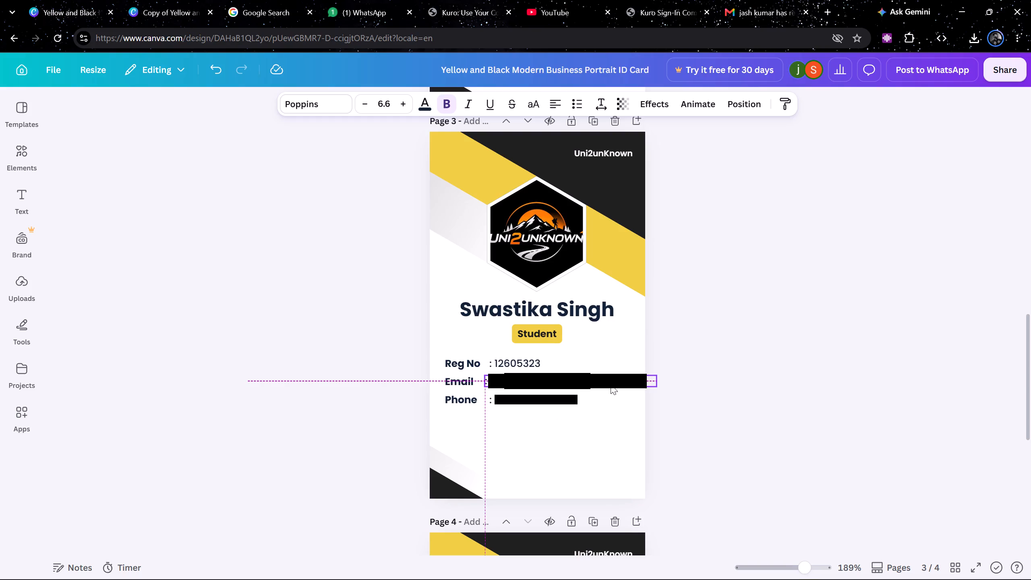
click(691, 388)
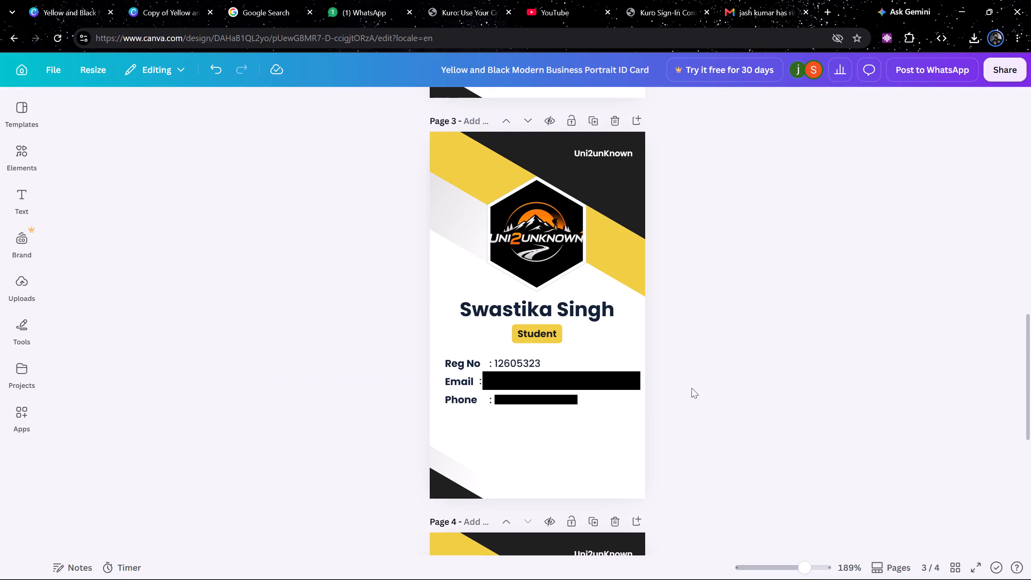
Replace the page 3 card's phone number with the one in the 03/11/2026 20:29:11 row of the student list image, keeping the colon.
click(553, 396)
click(555, 398)
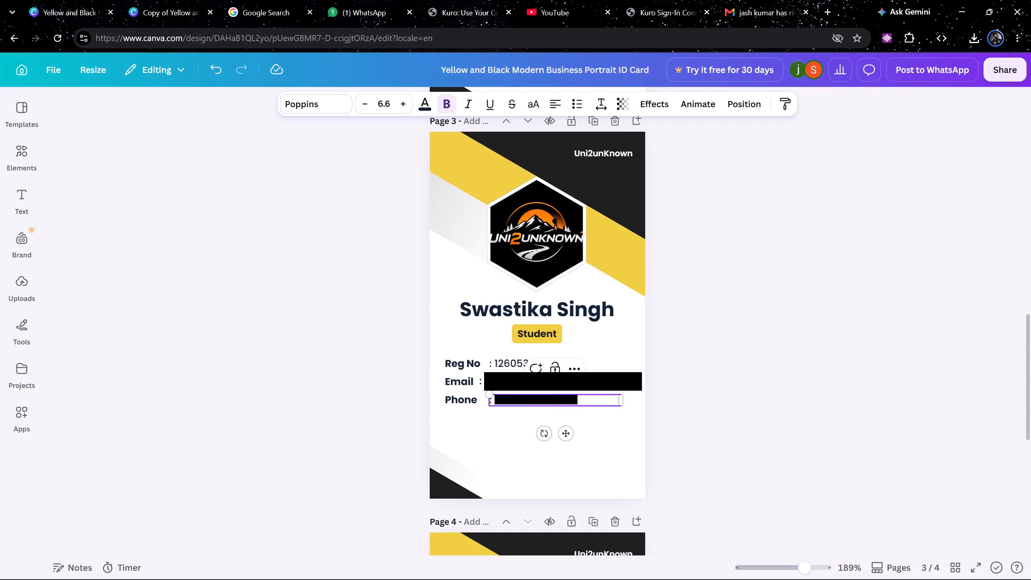
triple_click(535, 402)
click(552, 402)
double_click(552, 402)
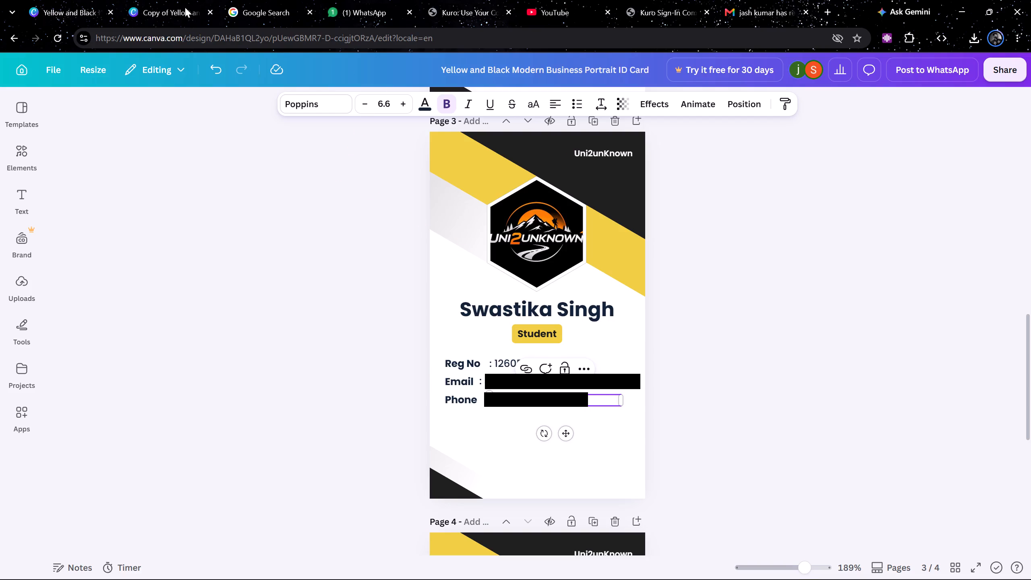
click(257, 12)
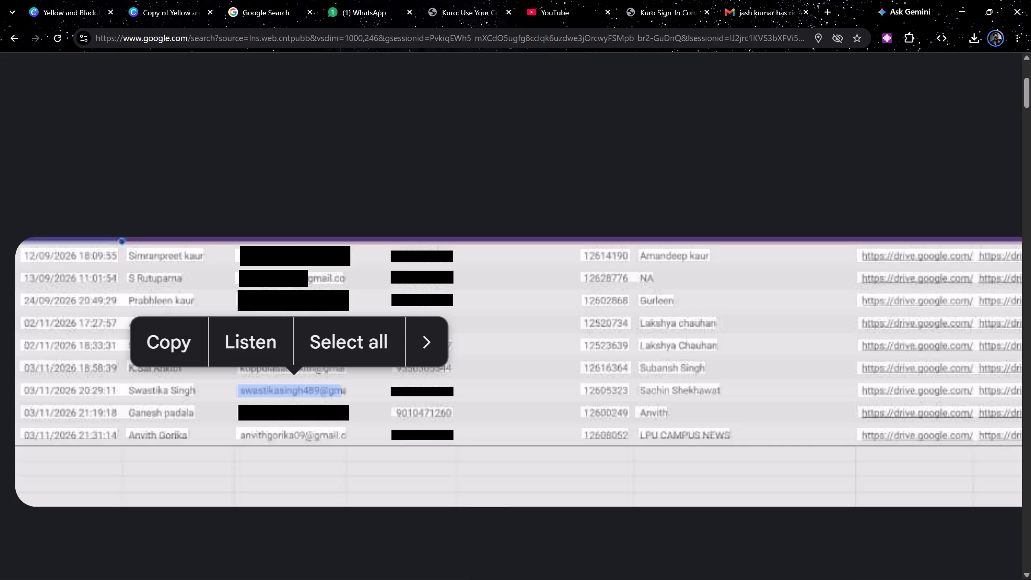
double_click(429, 392)
key(ctrl+c)
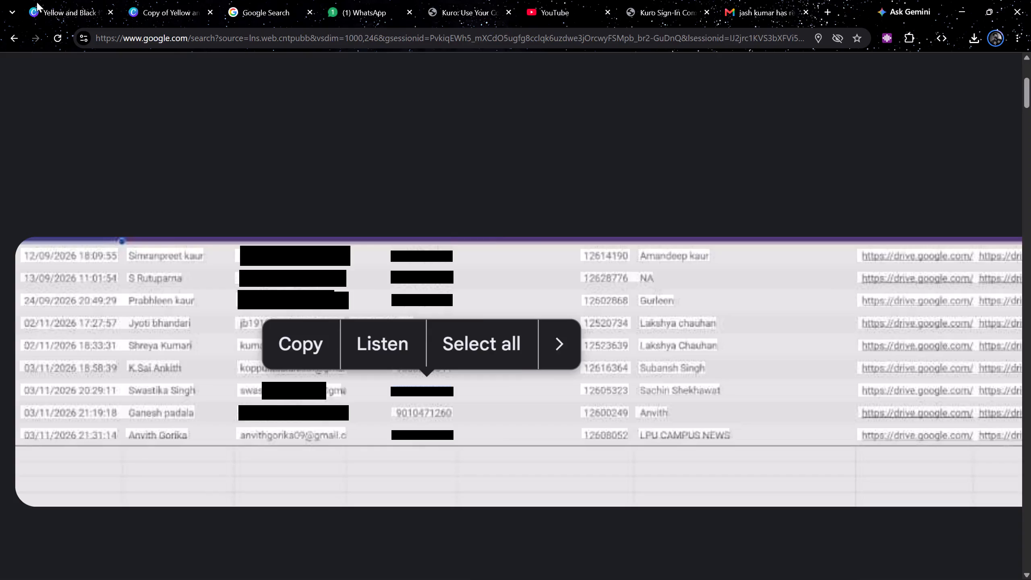
click(70, 6)
key(ctrl+v)
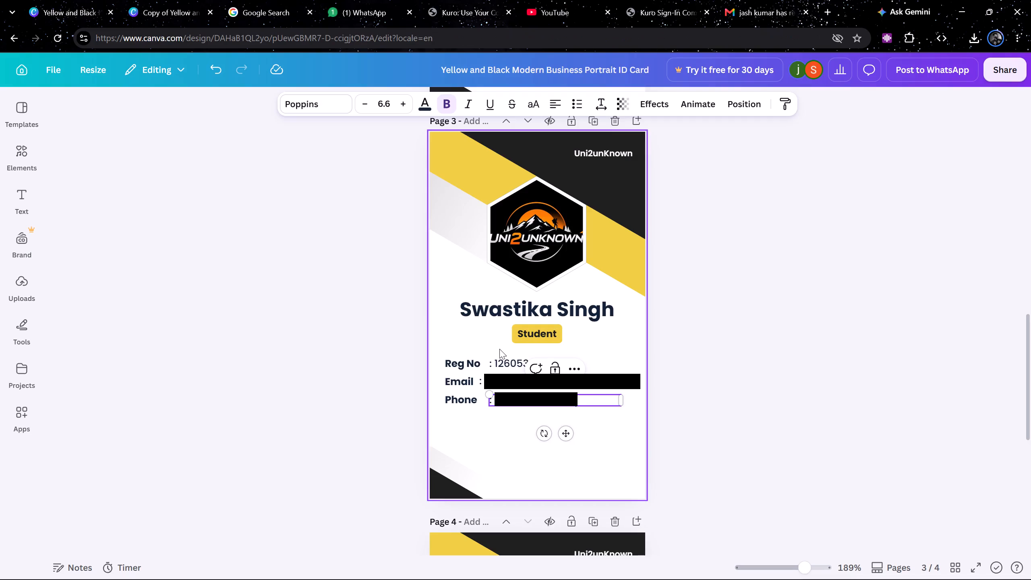
Replace the student name on the page 4 card with the name from the 03/11/2026 21:19:18 row of the student list image.
scroll(677, 414, down, 3)
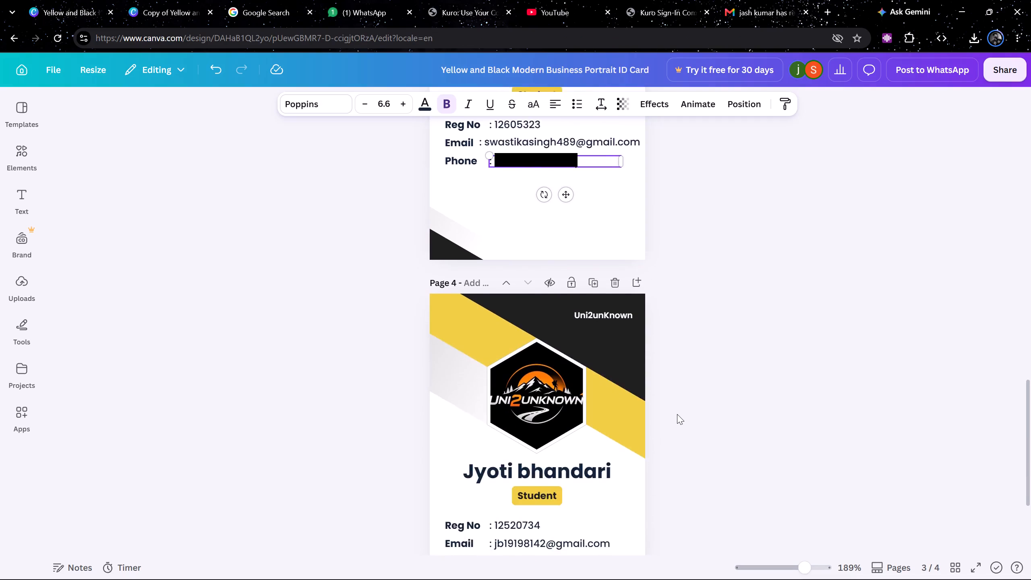
scroll(677, 414, down, 3)
scroll(677, 414, up, 1)
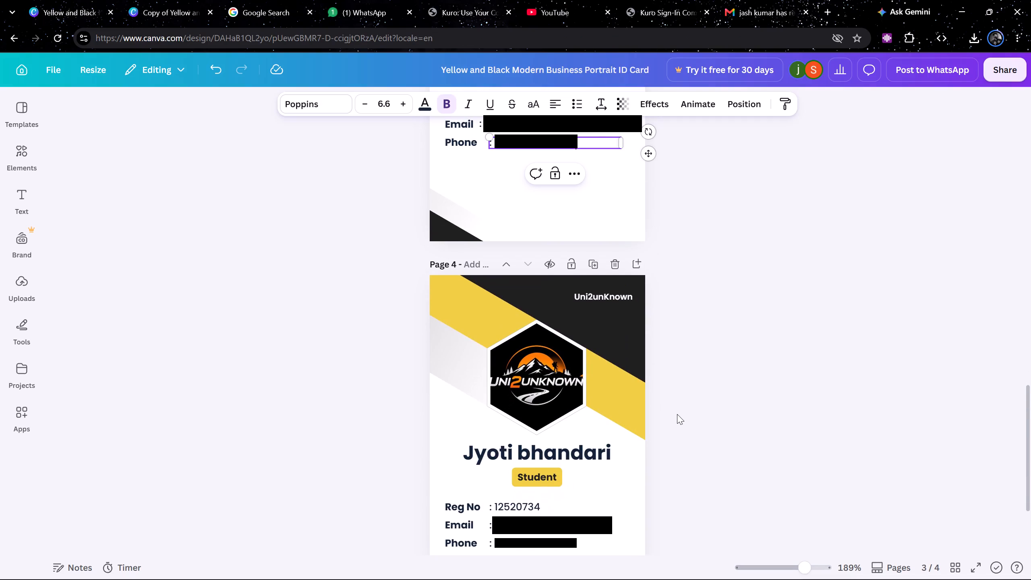
click(563, 450)
double_click(563, 450)
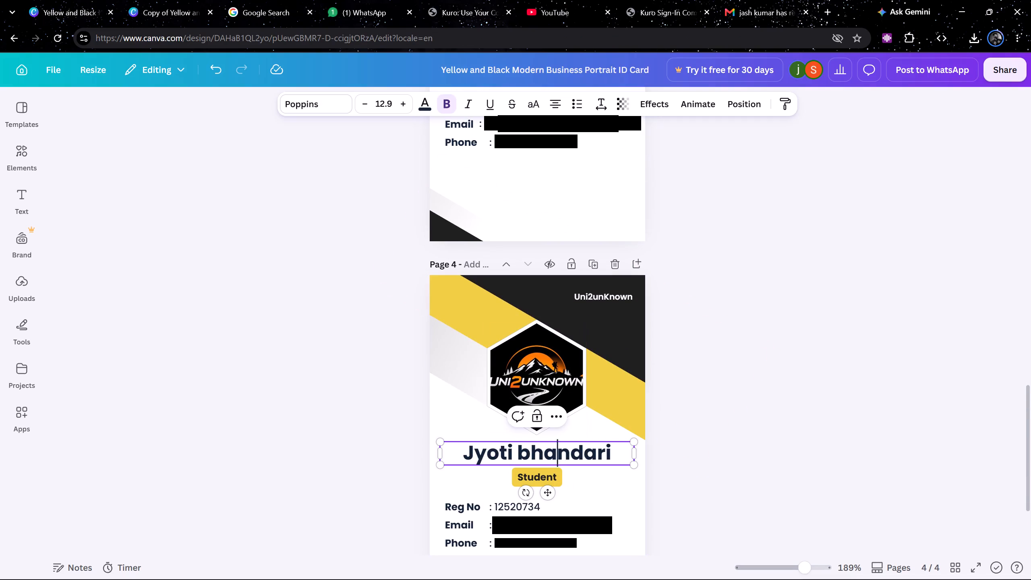
double_click(519, 449)
double_click(519, 449)
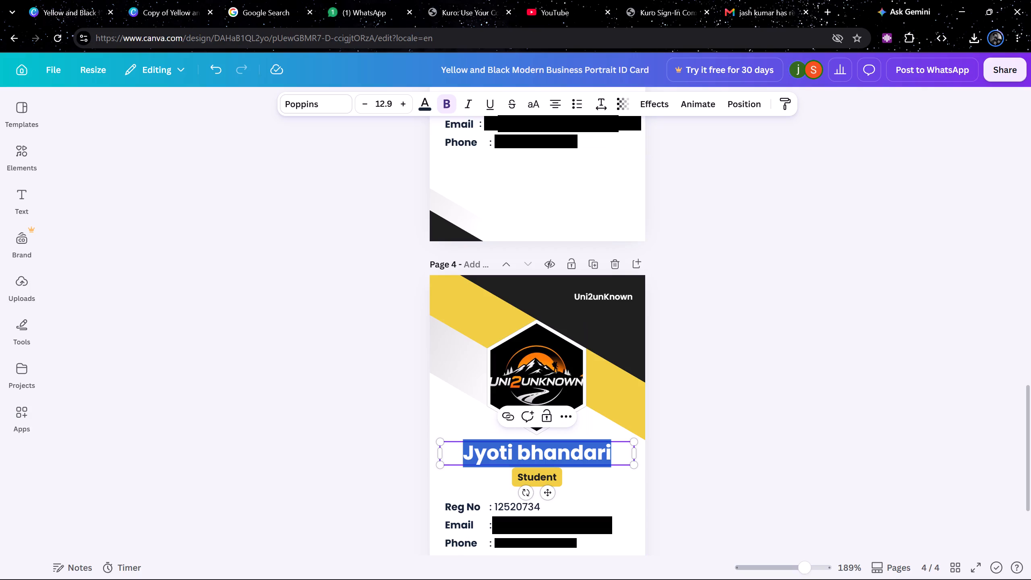
click(82, 0)
click(261, 5)
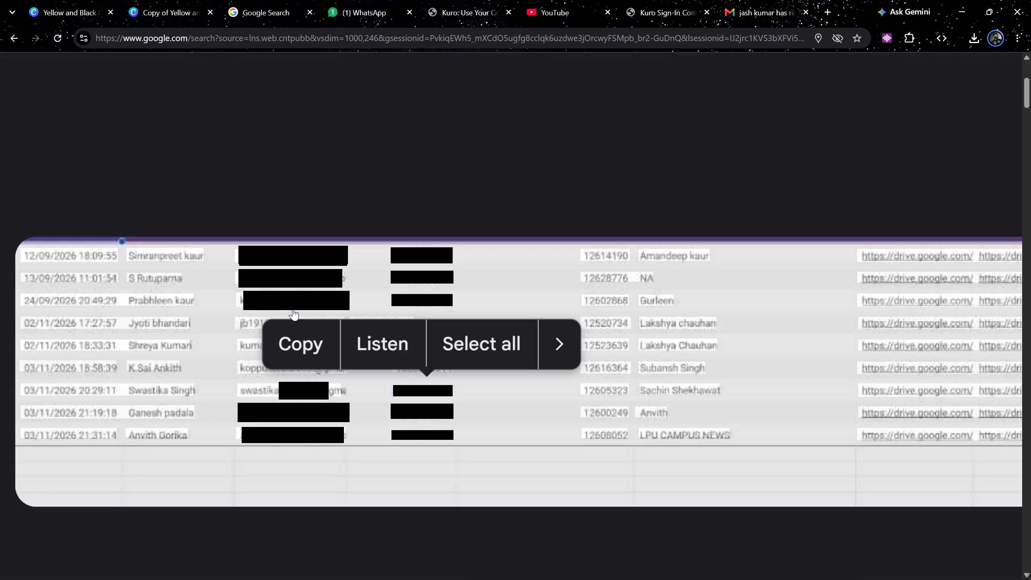
double_click(153, 410)
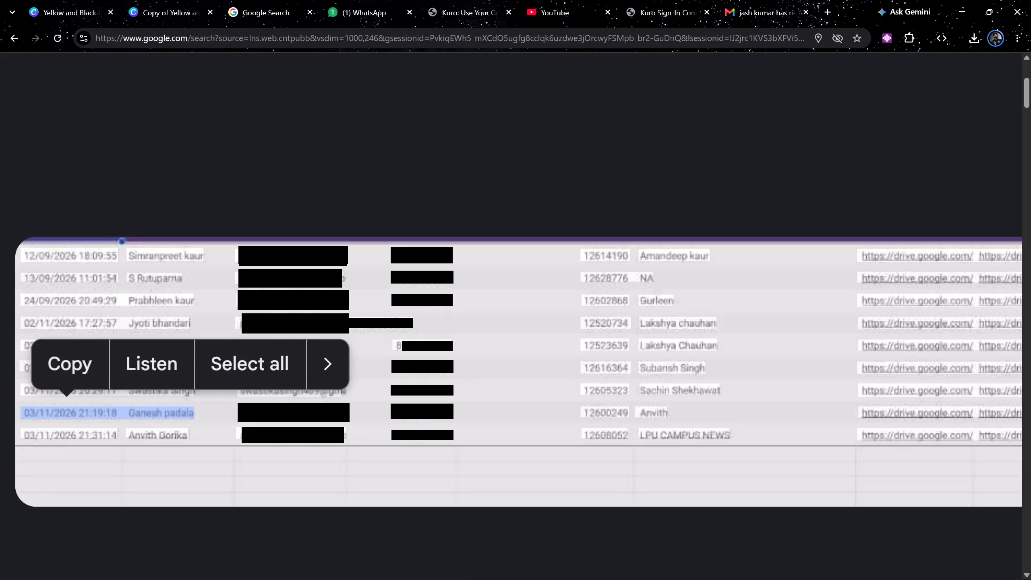
click(161, 412)
double_click(161, 412)
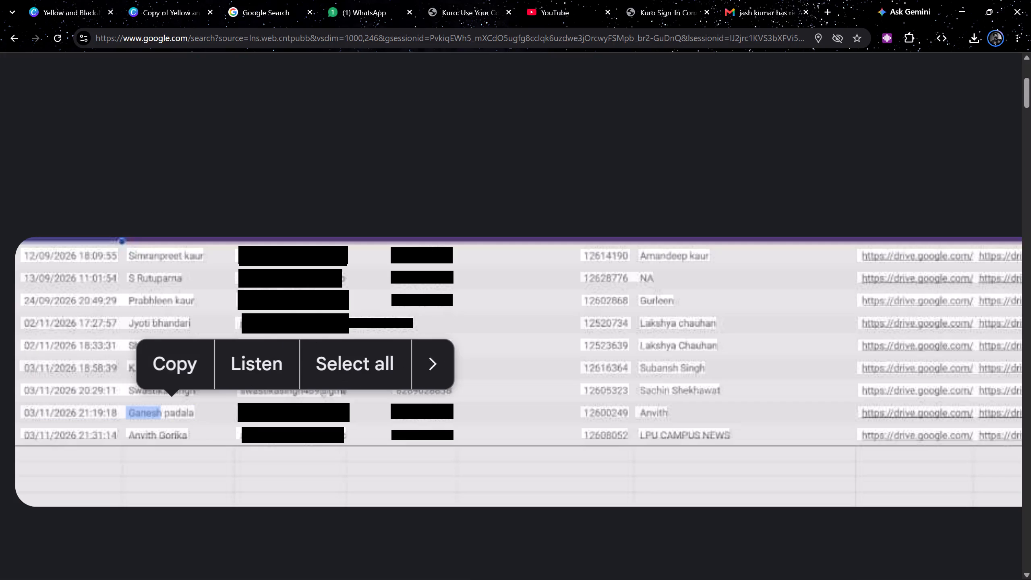
click(183, 411)
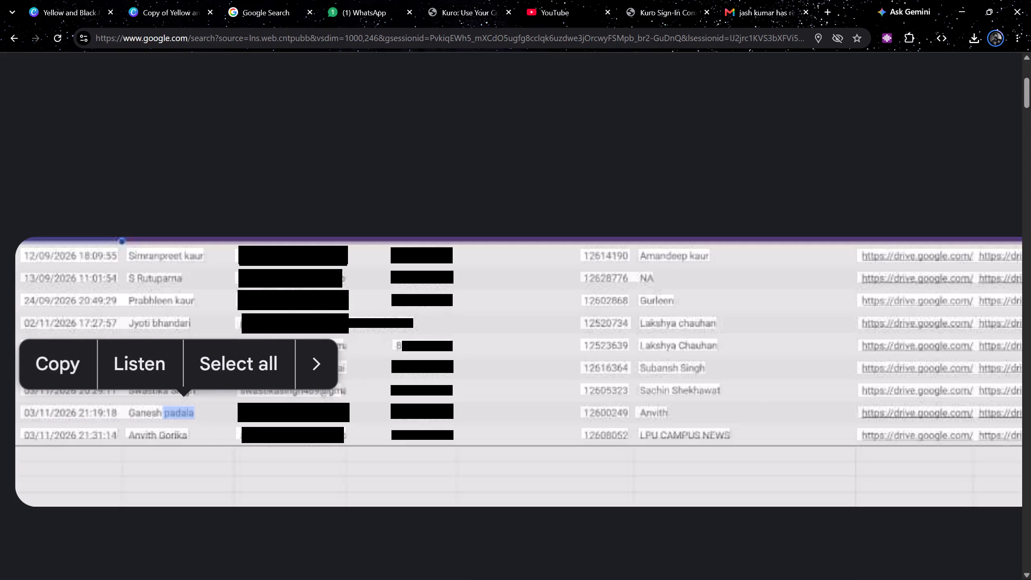
click(157, 410)
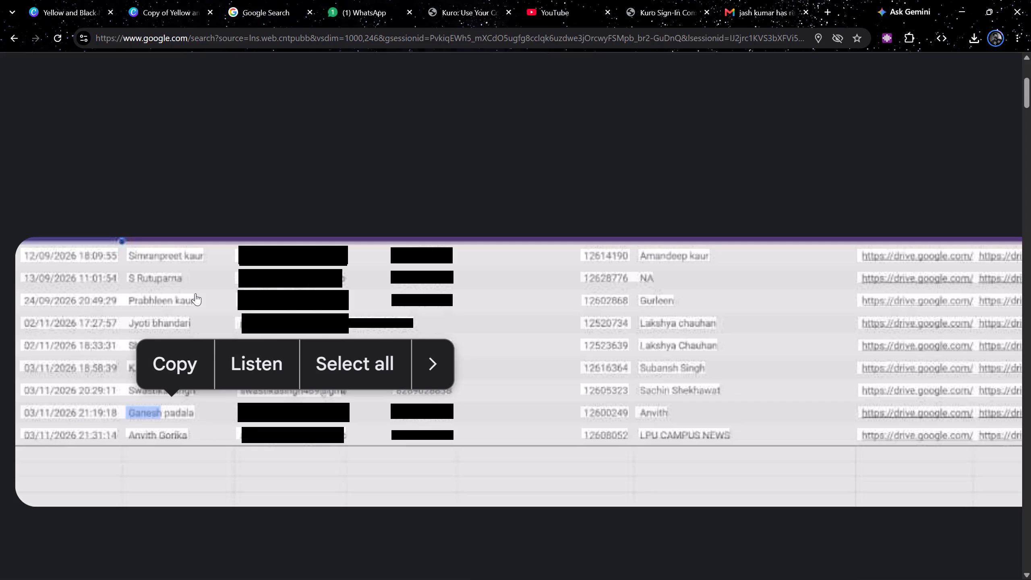
click(200, 321)
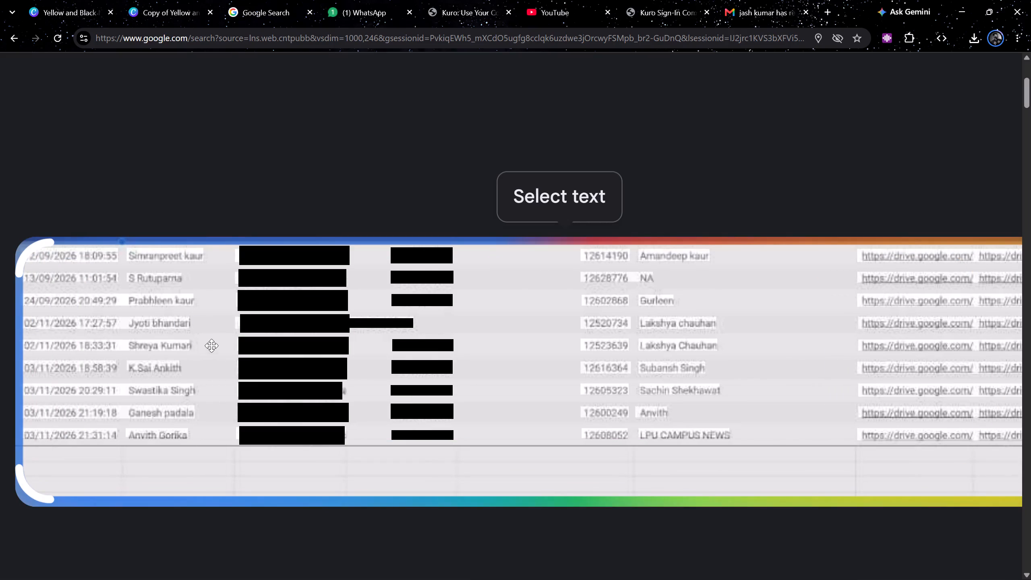
click(180, 412)
double_click(180, 412)
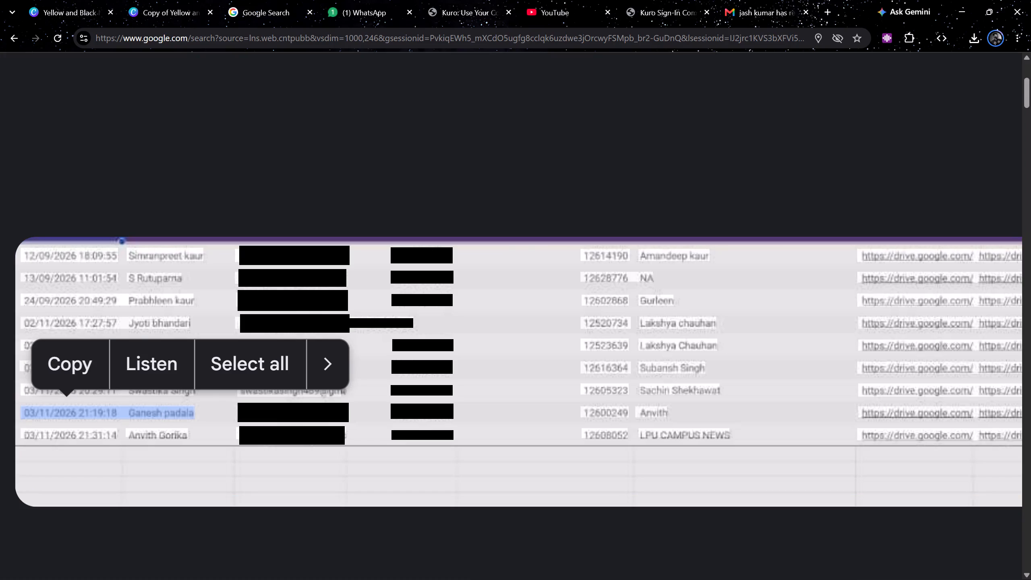
click(132, 410)
drag(132, 410, 187, 415)
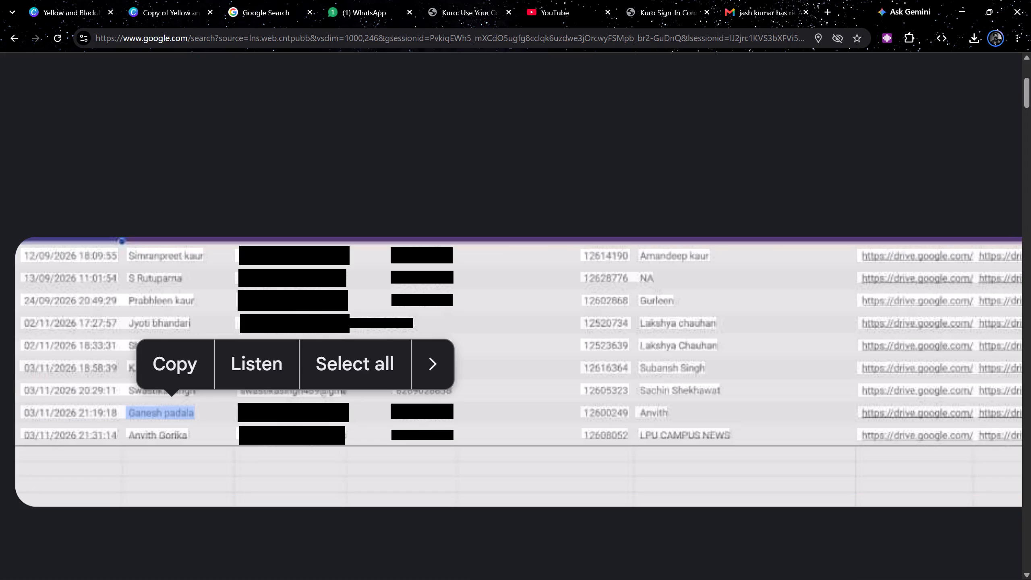
key(ctrl+c)
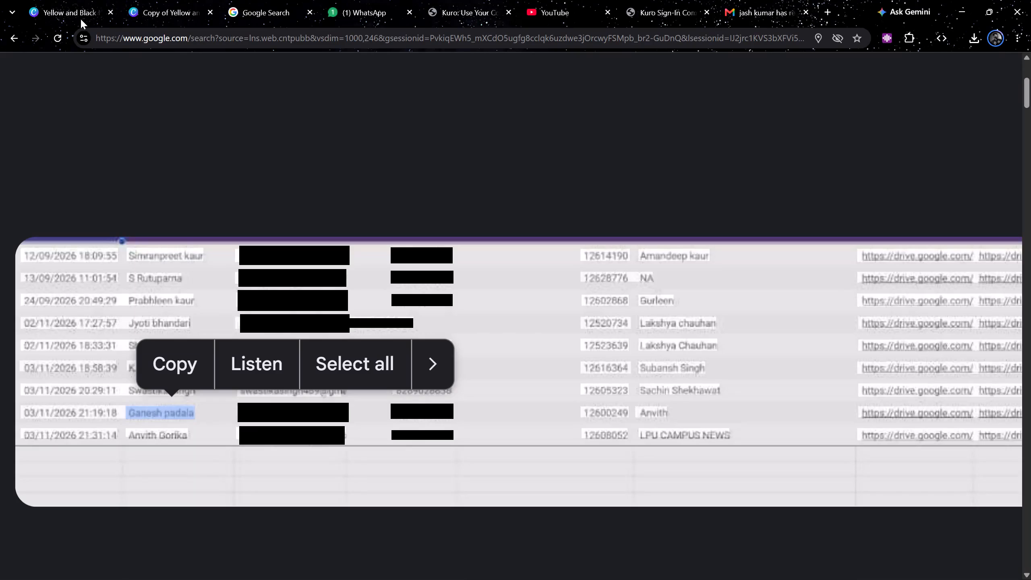
click(80, 10)
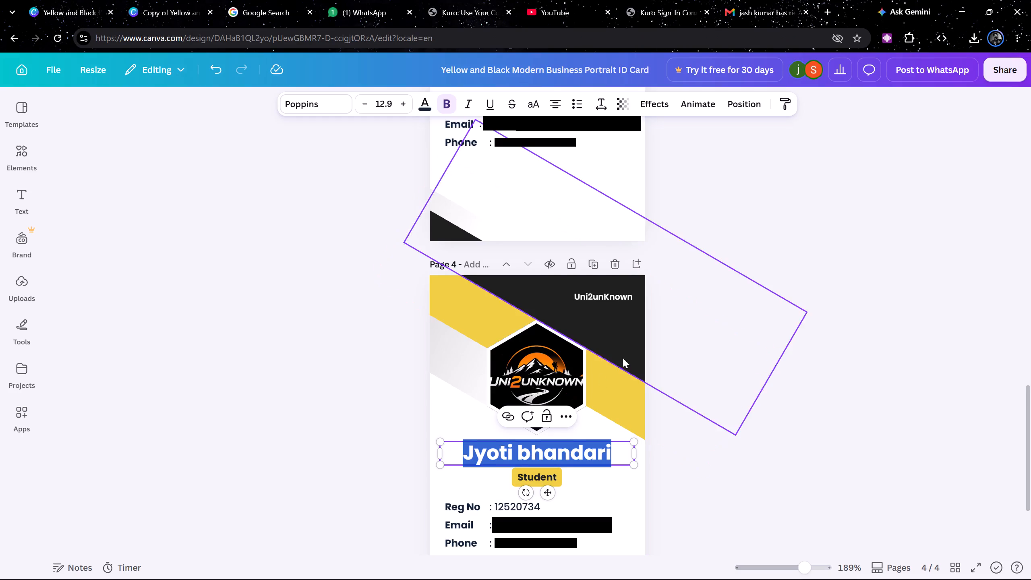
scroll(623, 358, down, 3)
key(ctrl+v)
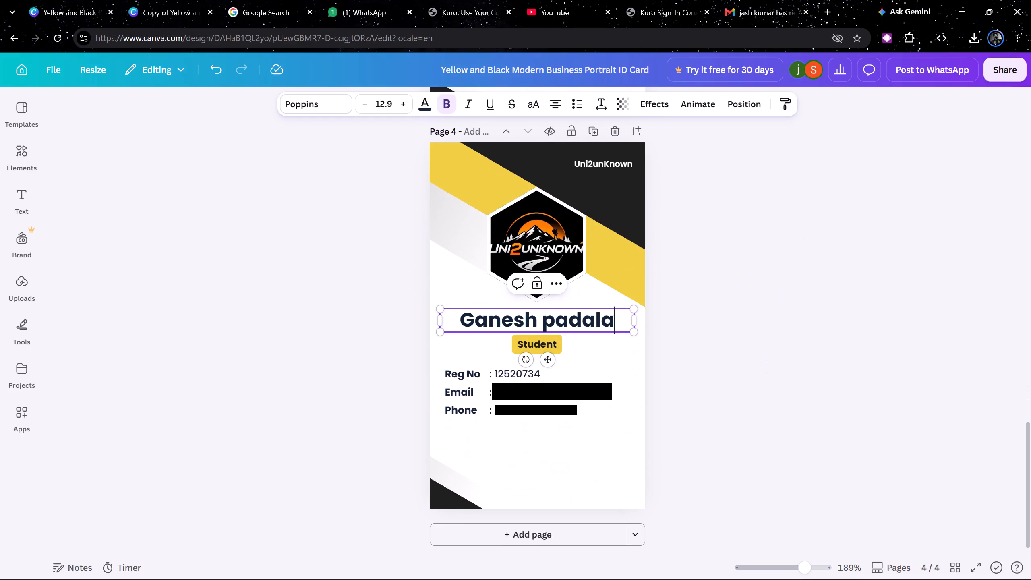
Replace the page 4 card's registration number with the one in the 03/11/2026 21:19:18 row, keeping the leading colon.
click(524, 371)
double_click(524, 371)
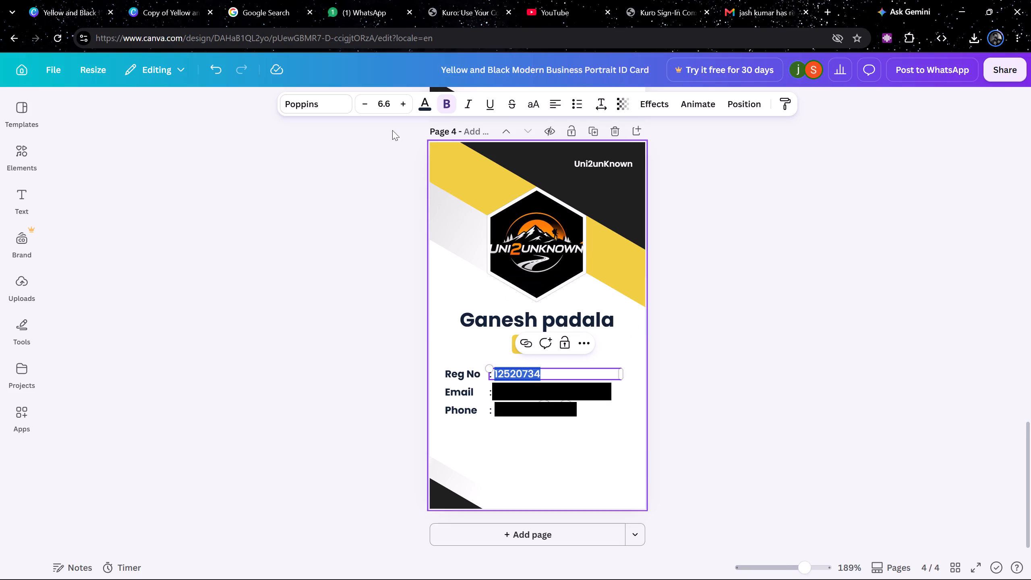
click(63, 8)
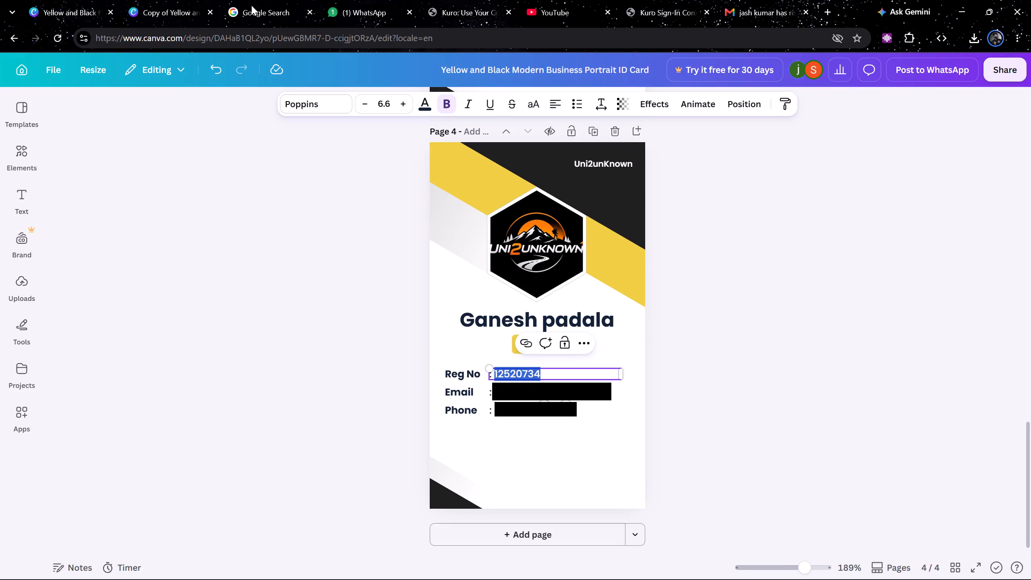
click(251, 5)
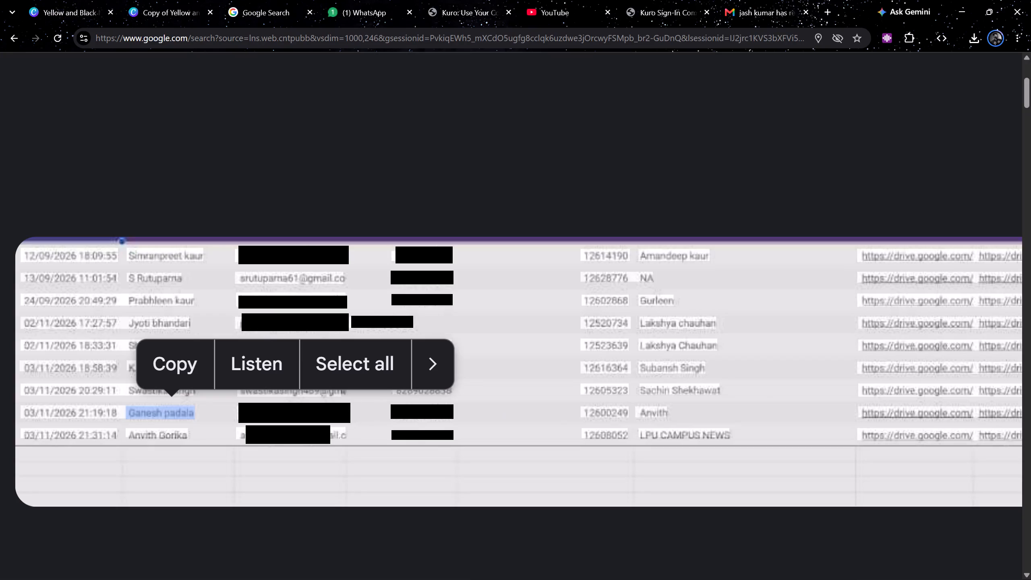
double_click(611, 410)
key(ctrl+c)
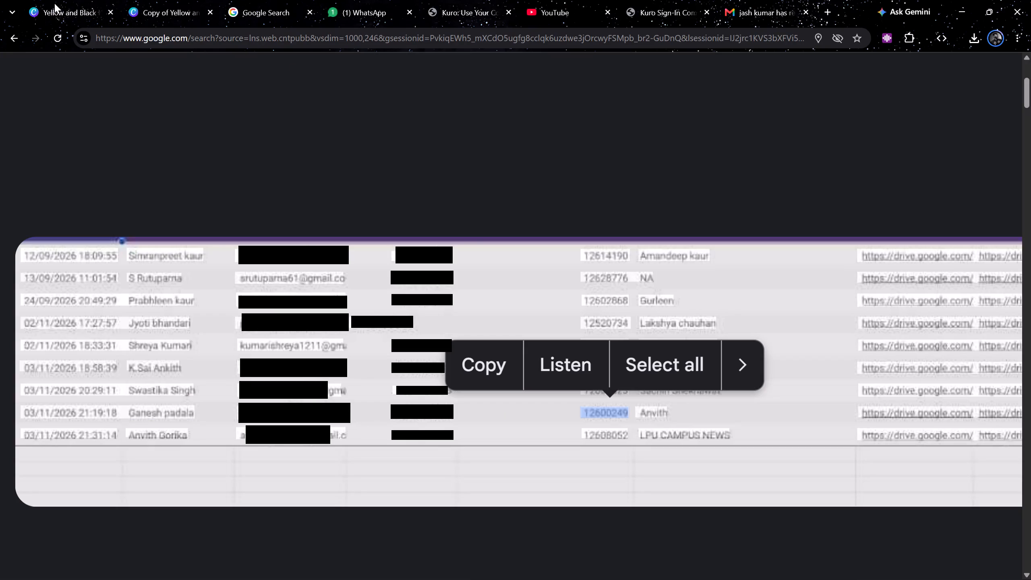
click(54, 3)
key(ctrl+v)
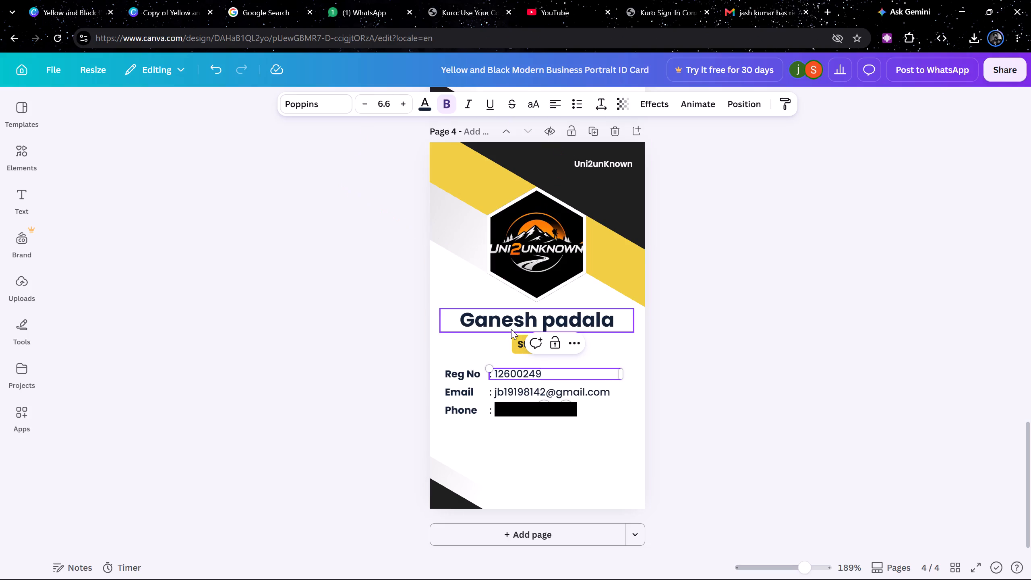
Replace the page 4 card's email with the address copied from the 03/11/2026 21:19:18 row, keeping the leading colon.
double_click(579, 389)
double_click(539, 391)
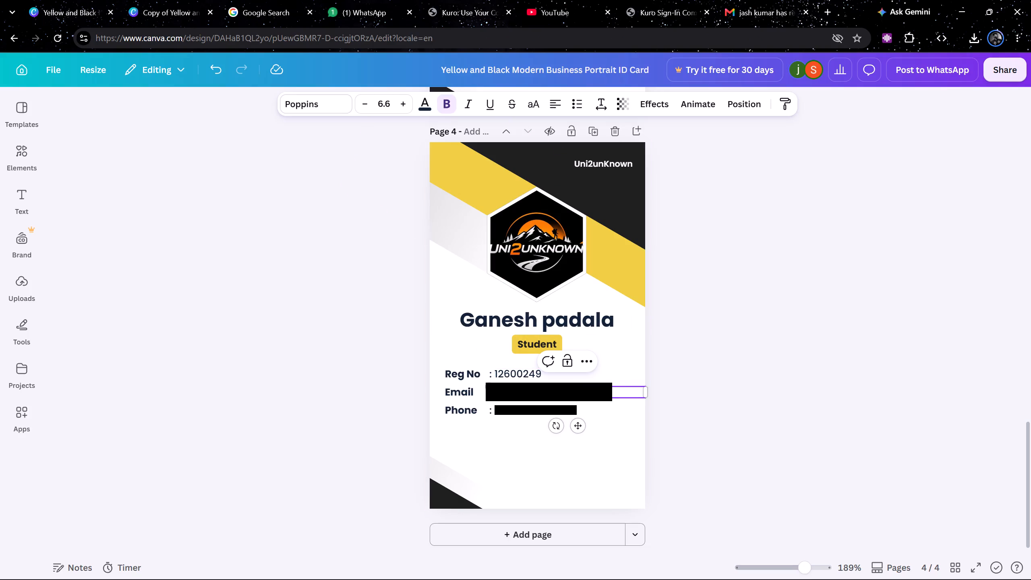
key(shift+Right)
key(shift+Right)
key(shift+Right)
key(shift+Right)
key(shift+Right)
key(shift+Right)
key(shift+Right)
key(shift+Right)
key(shift+Right)
key(shift+Right)
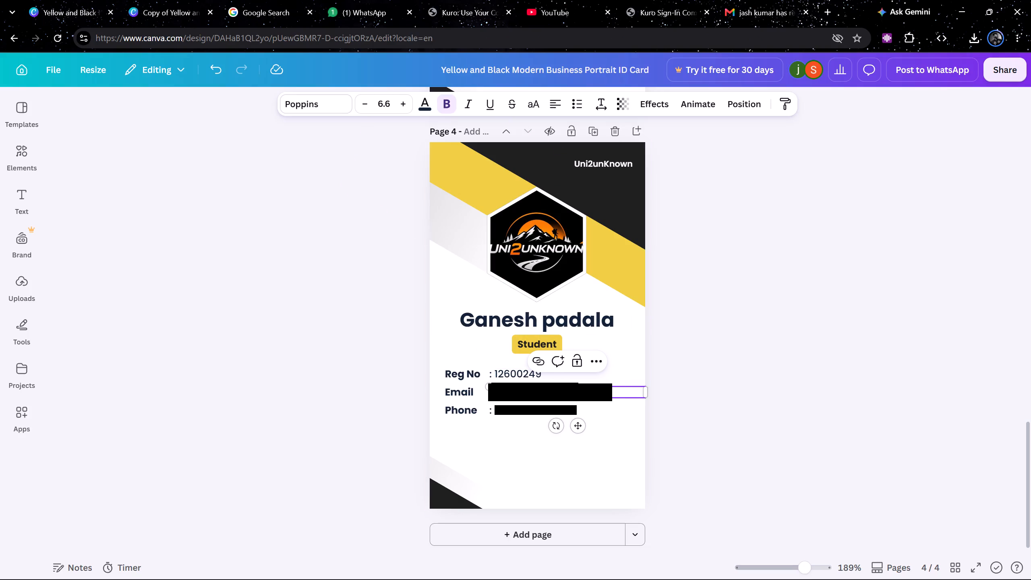
click(66, 6)
click(261, 6)
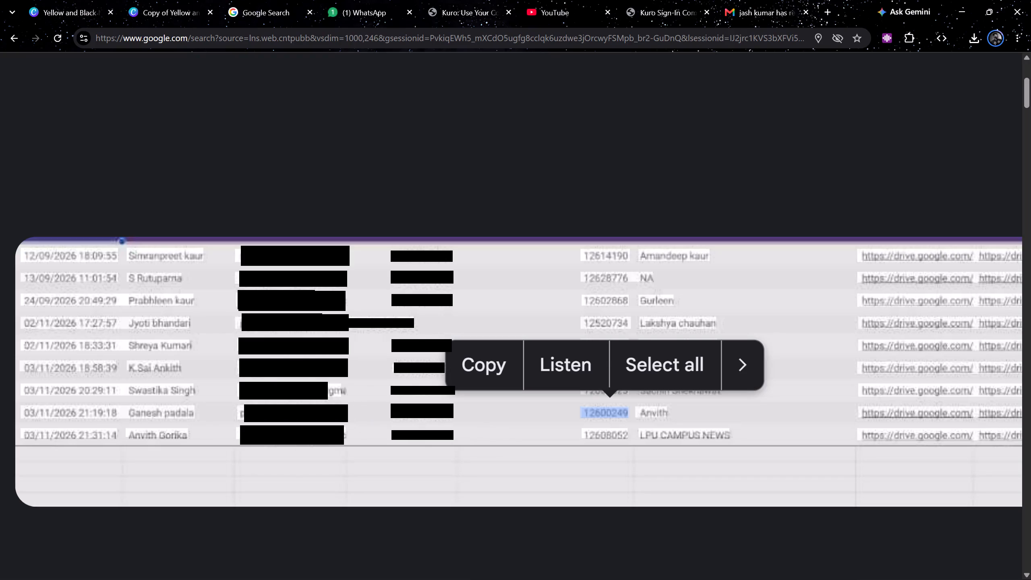
click(295, 414)
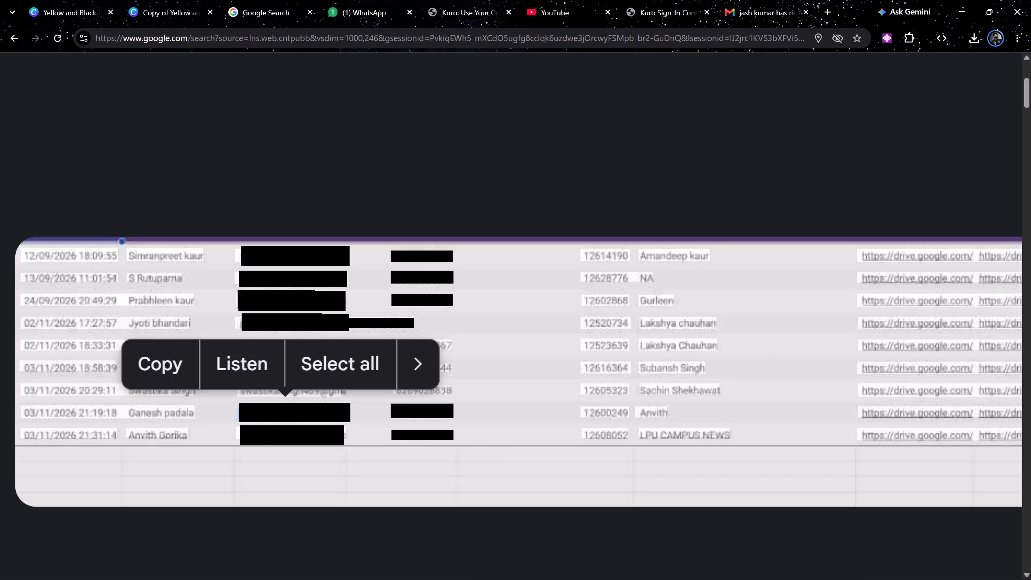
click(295, 414)
key(shift+Right)
key(shift+Right)
key(shift+Right)
double_click(318, 412)
key(shift+Right)
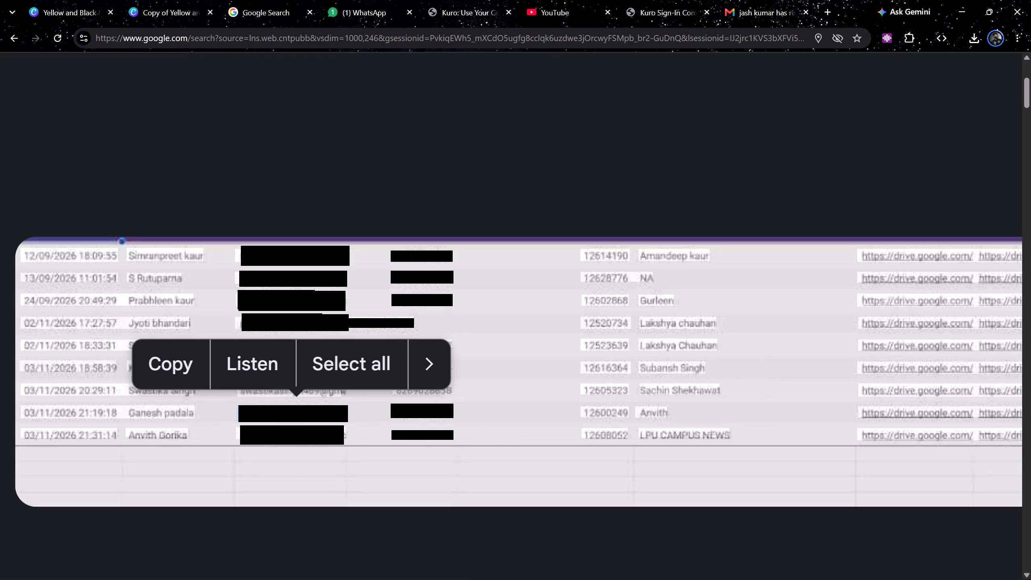
key(ctrl+c)
click(68, 10)
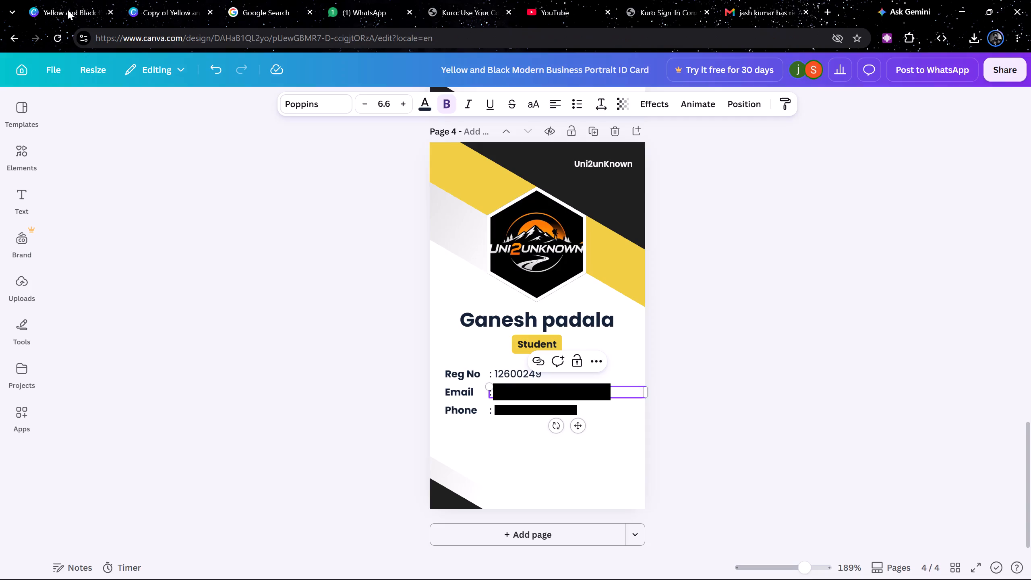
key(ctrl+v)
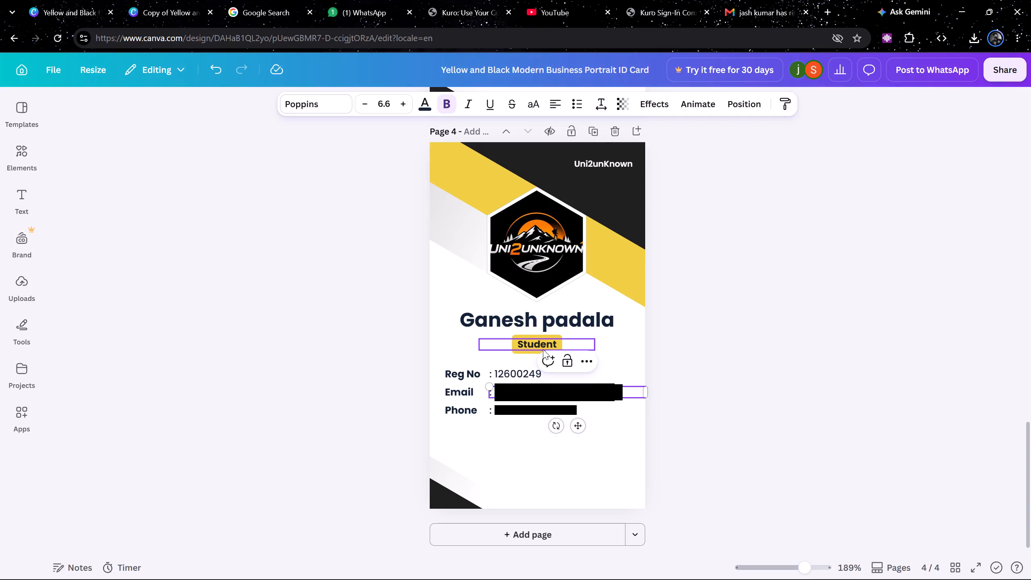
Complete the end of the page 4 card's email address with "ail.com".
text(ail.com)
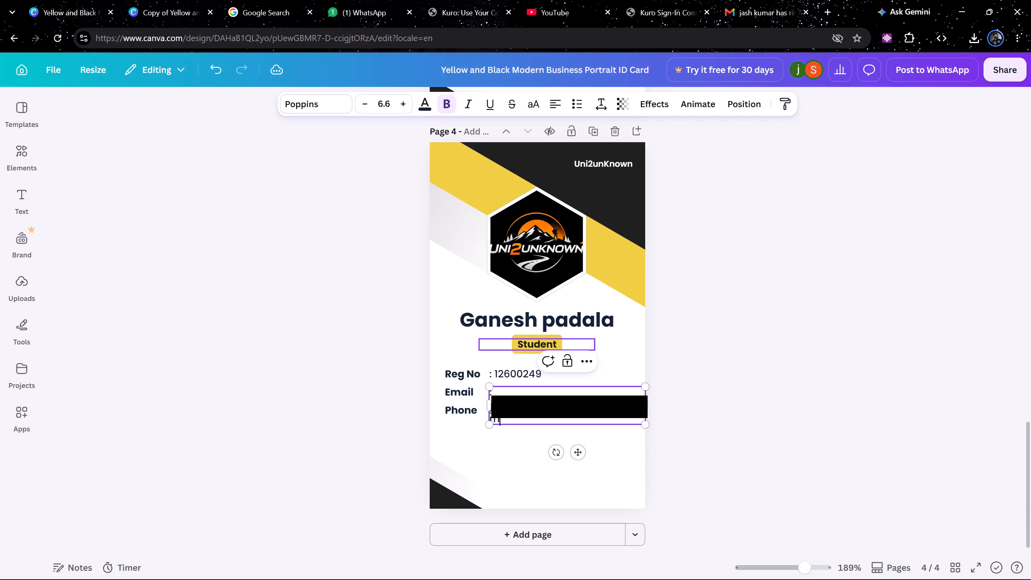
Widen the page 4 email text box to a single line and shift it beside the Email label to fit the card.
drag(650, 409, 674, 407)
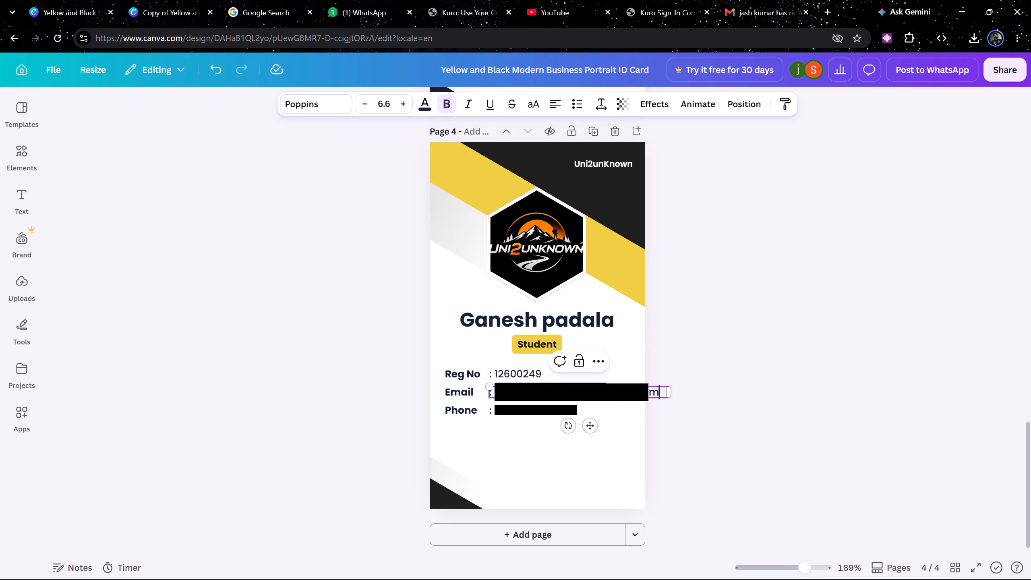
drag(615, 398, 607, 398)
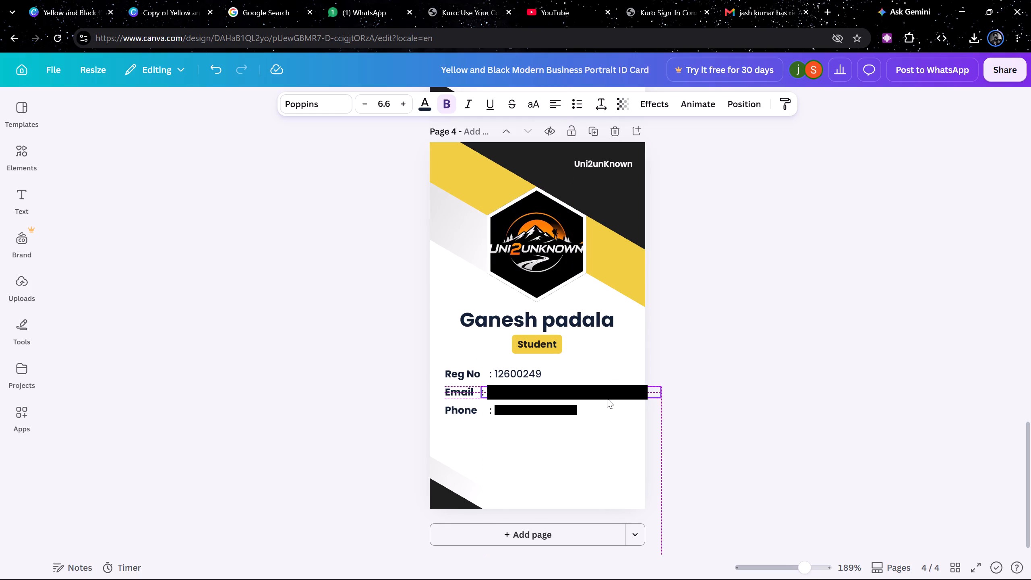
drag(607, 398, 605, 398)
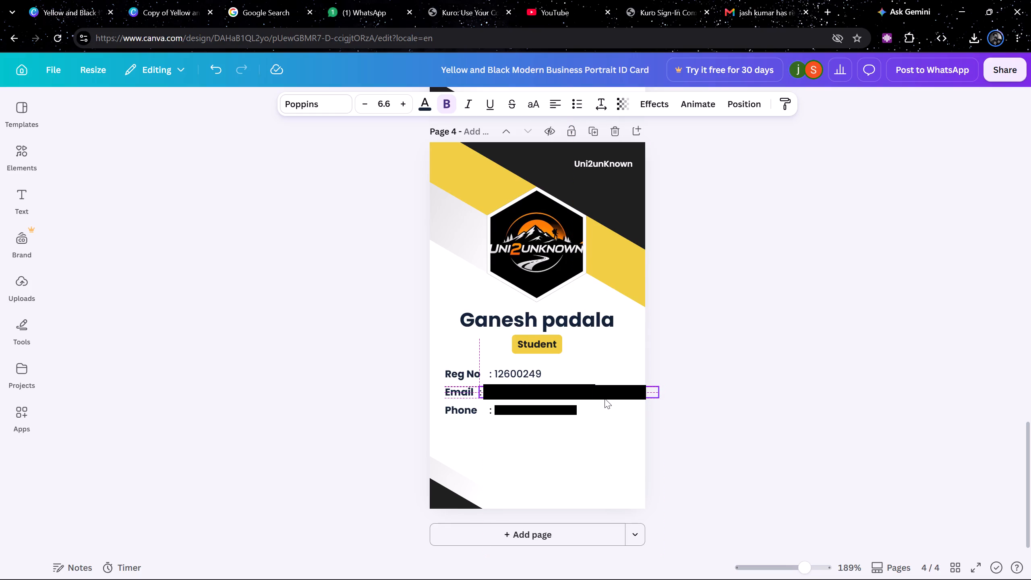
drag(605, 398, 609, 396)
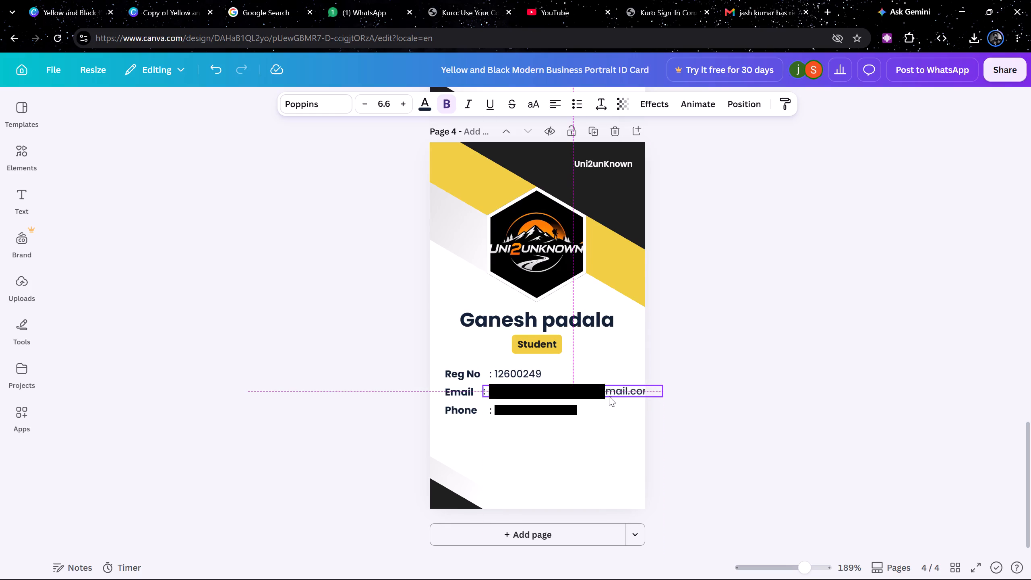
drag(609, 396, 610, 397)
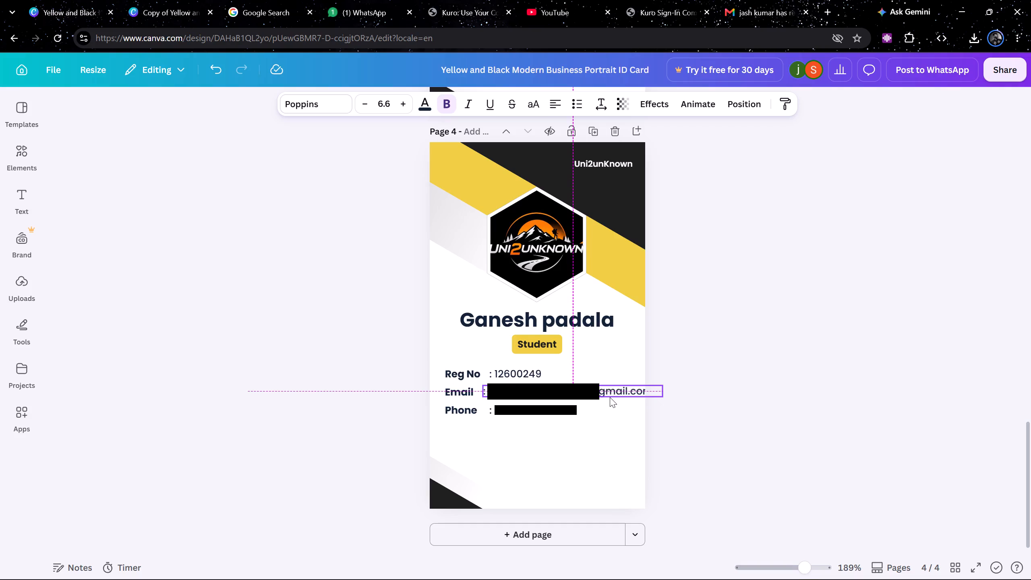
drag(610, 397, 600, 398)
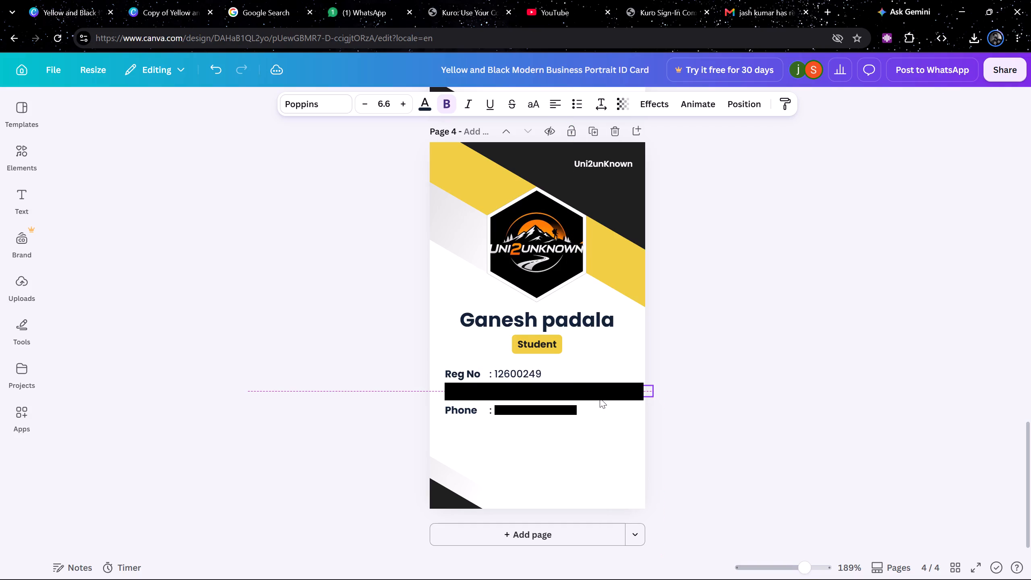
drag(600, 398, 602, 398)
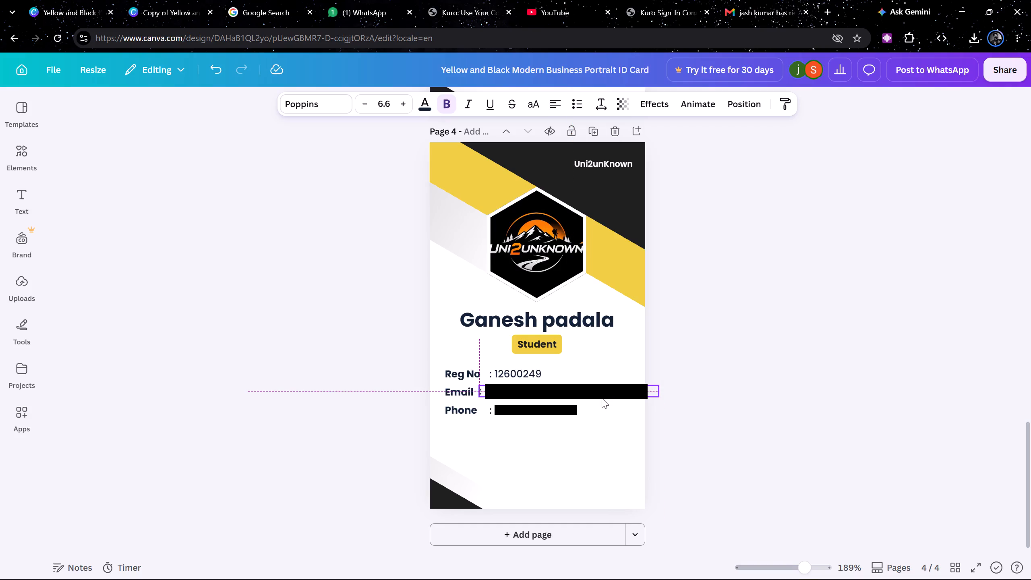
drag(602, 398, 601, 398)
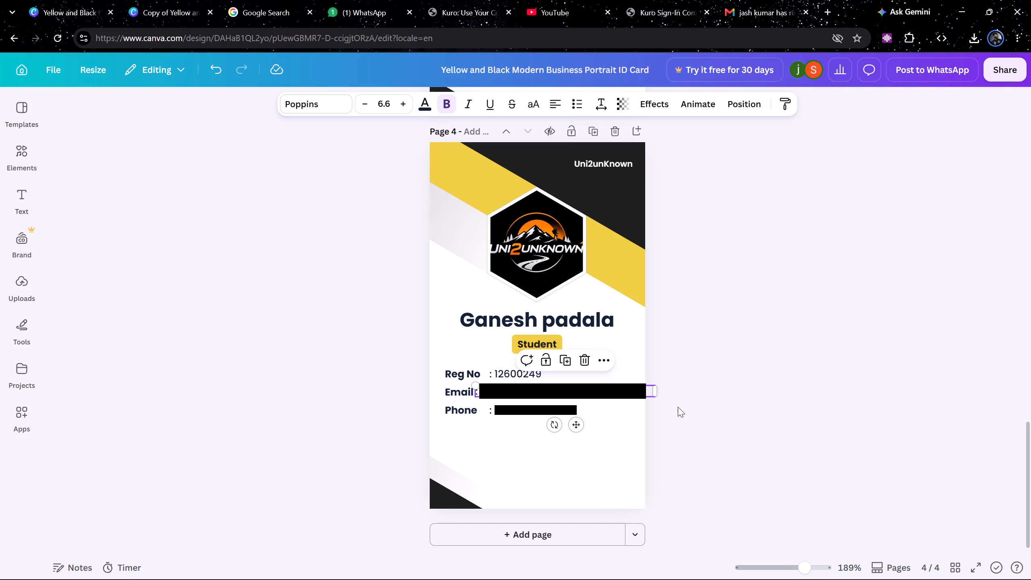
click(678, 407)
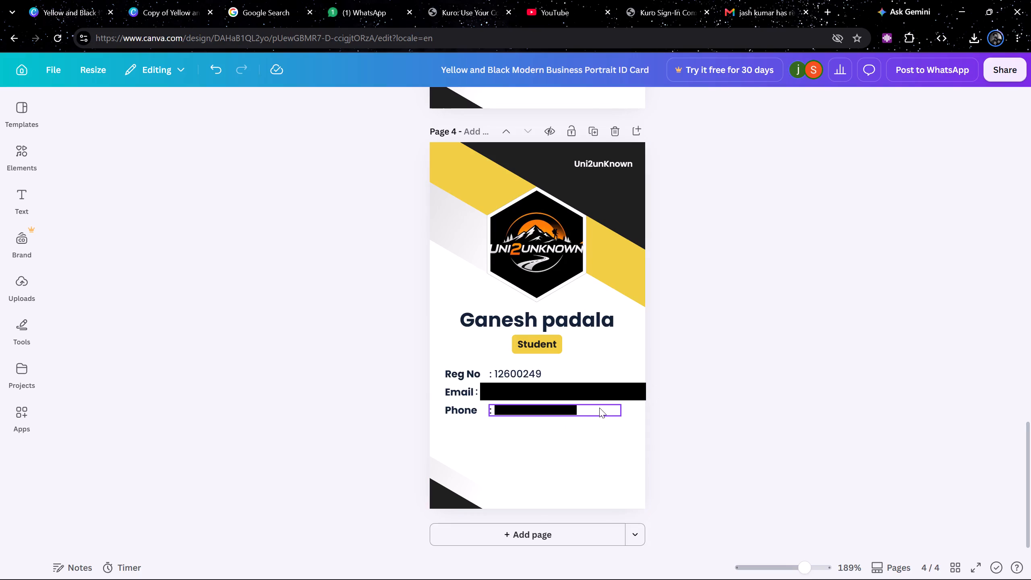
Replace the page 4 card's phone number with the one copied from the 03/11/2026 21:19:18 row, keeping the leading colon.
click(554, 408)
triple_click(546, 410)
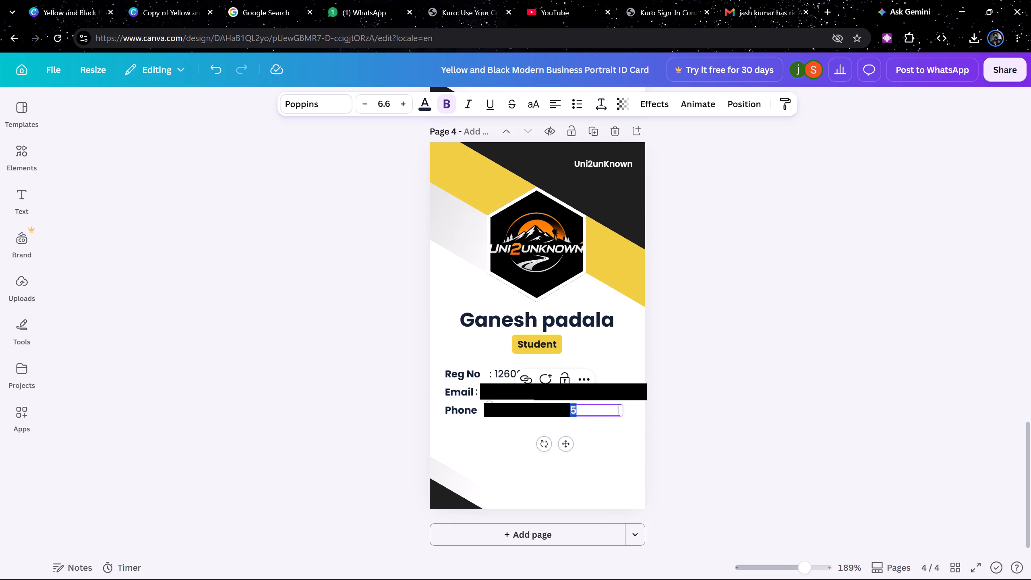
double_click(546, 410)
click(562, 409)
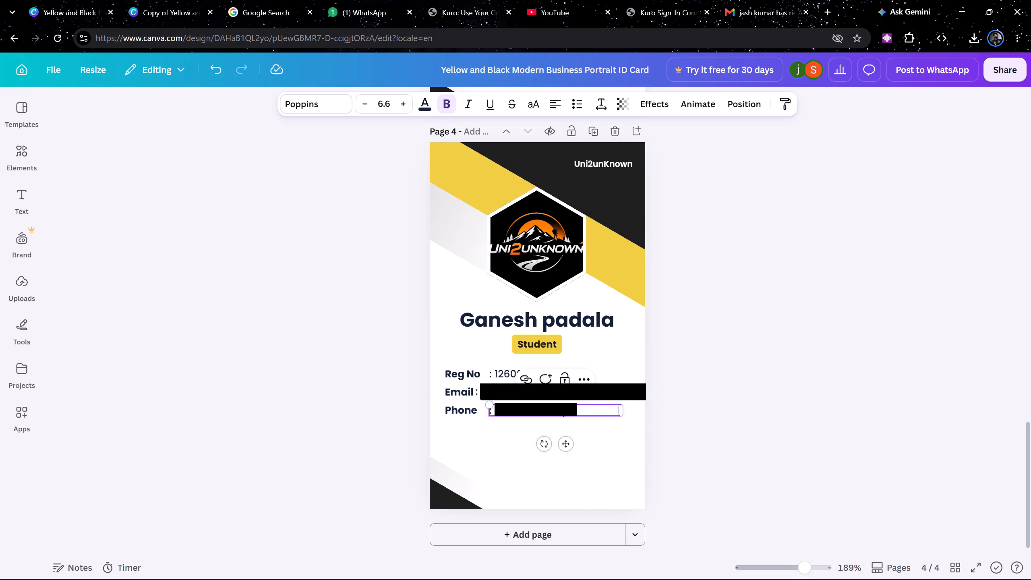
double_click(562, 409)
click(58, 10)
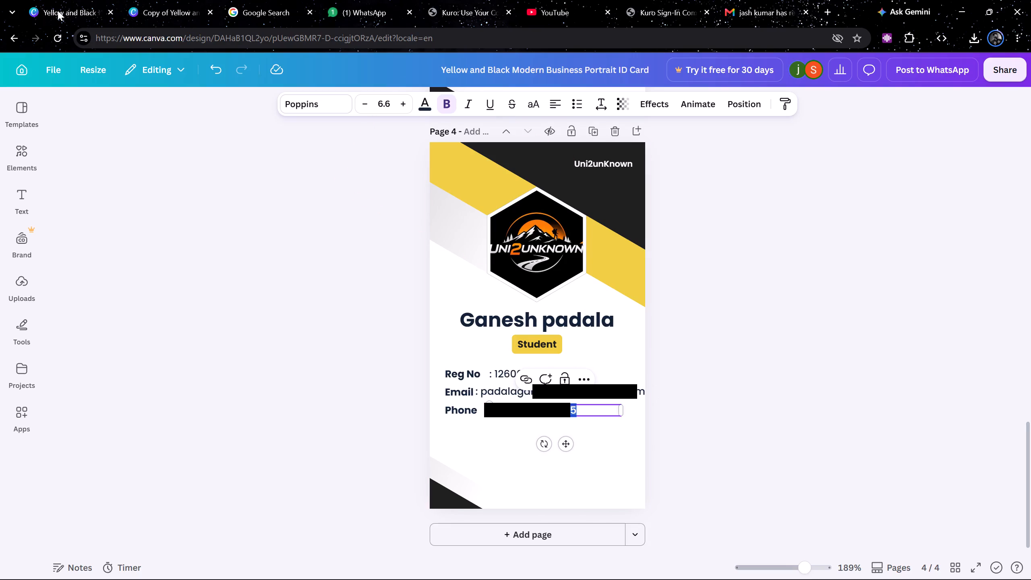
click(271, 9)
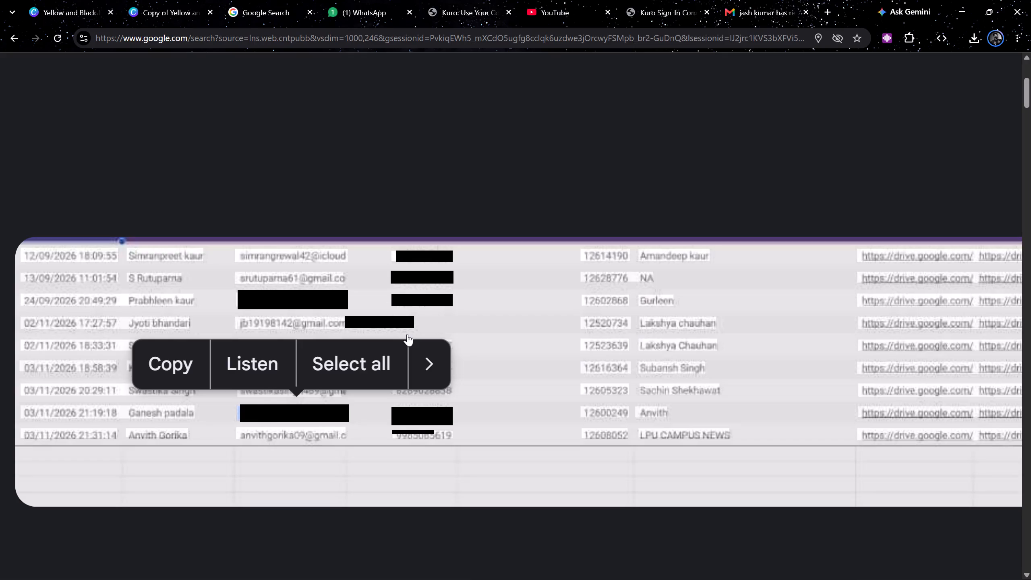
double_click(433, 412)
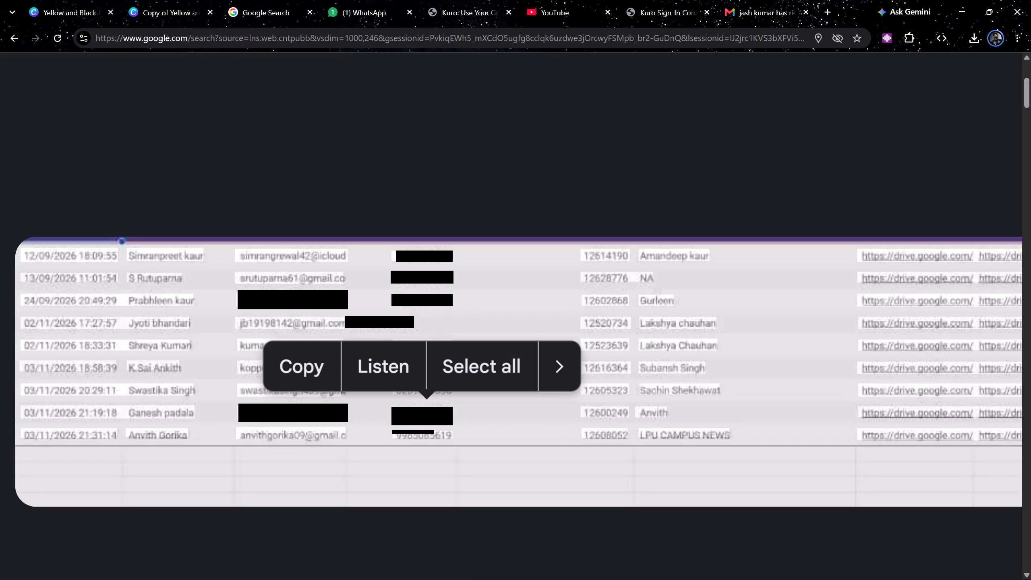
key(ctrl+c)
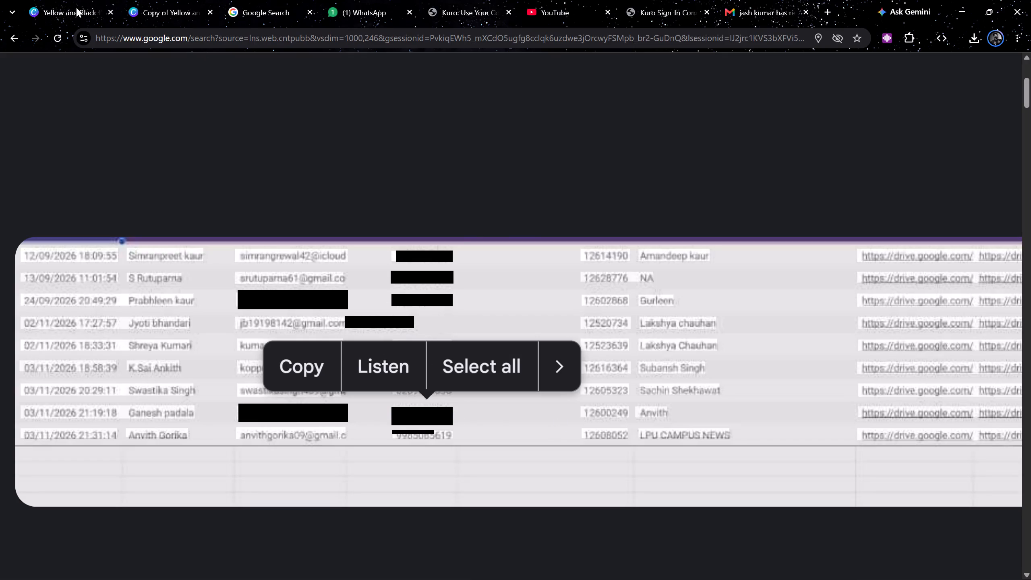
click(76, 7)
key(ctrl+v)
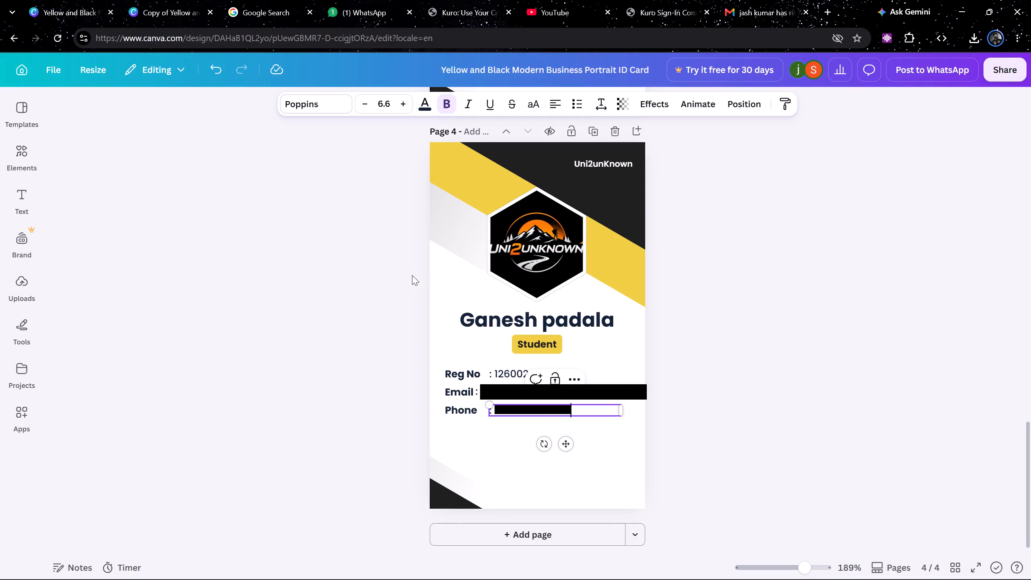
click(675, 434)
scroll(675, 434, down, 1)
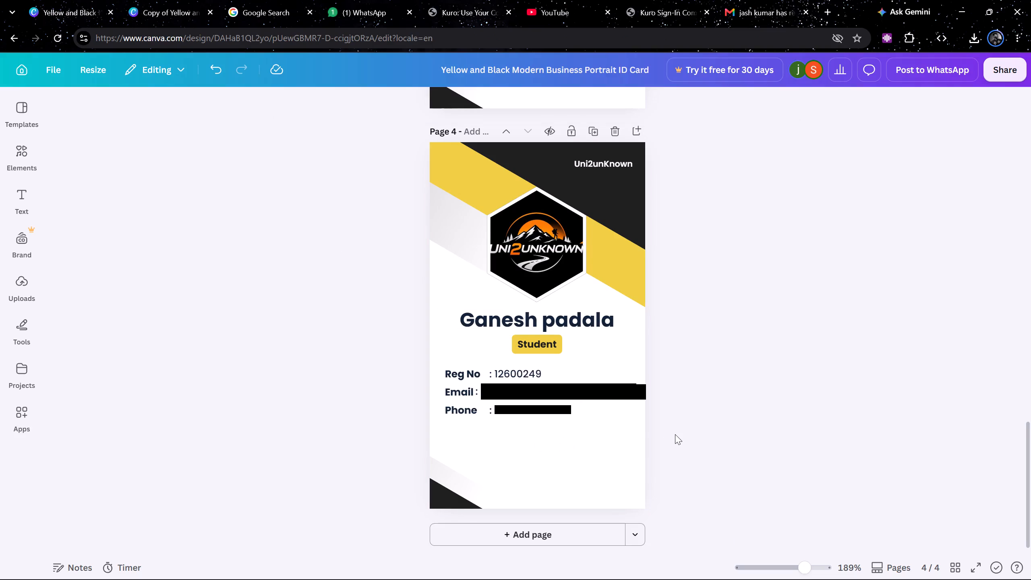
key(alt+Tab)
key(alt+Tab)
key(alt+Tab)
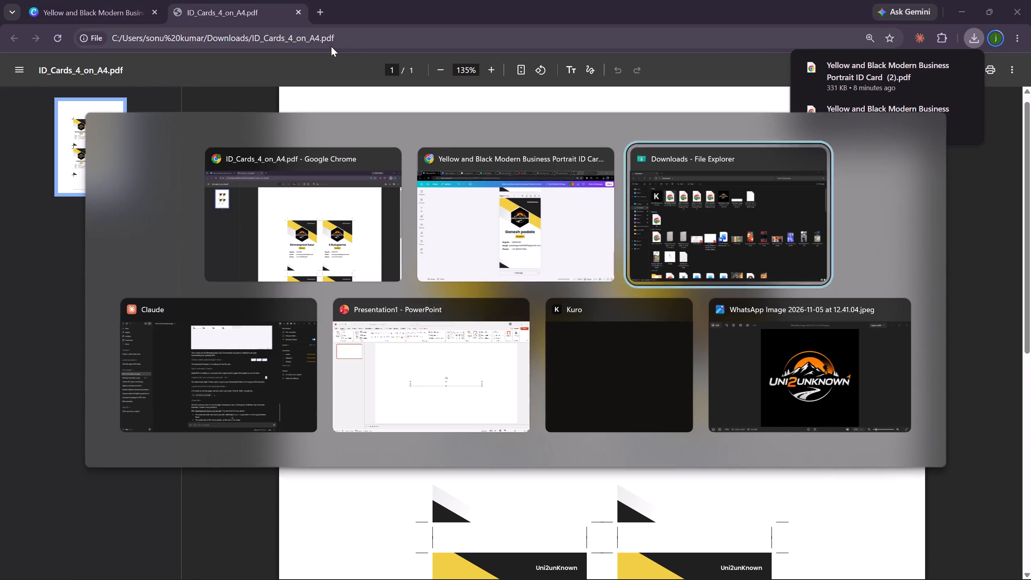
key(alt+Tab)
key(alt+Tab)
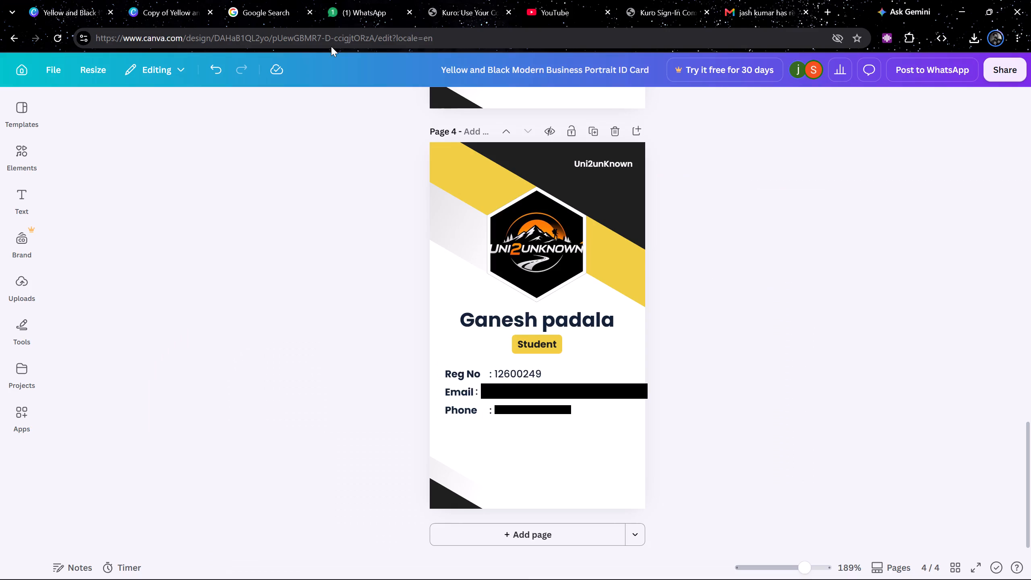
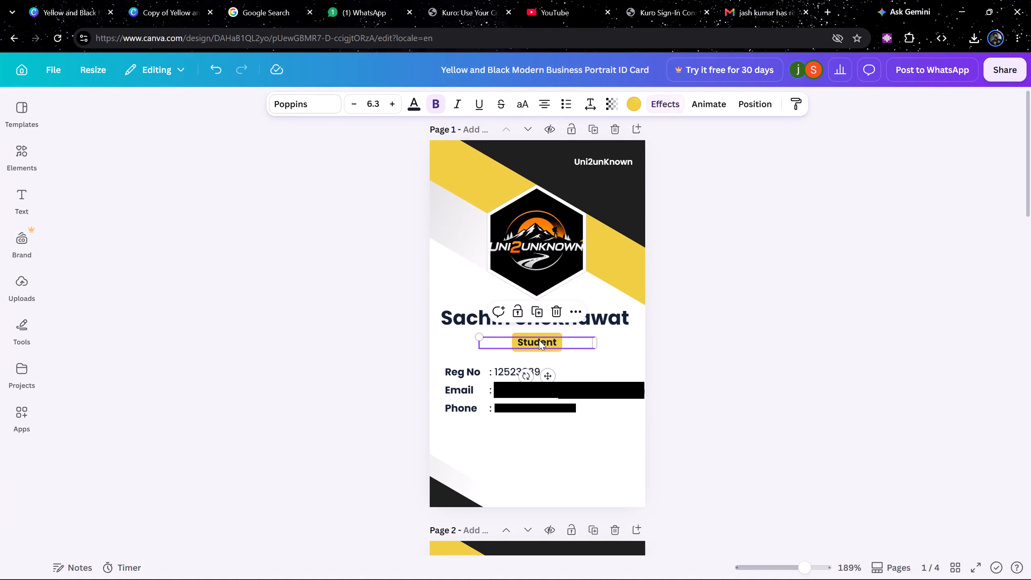
Replace the Student role label under the name on the page 1 card with "Organiser".
double_click(539, 340)
key(BackSpace)
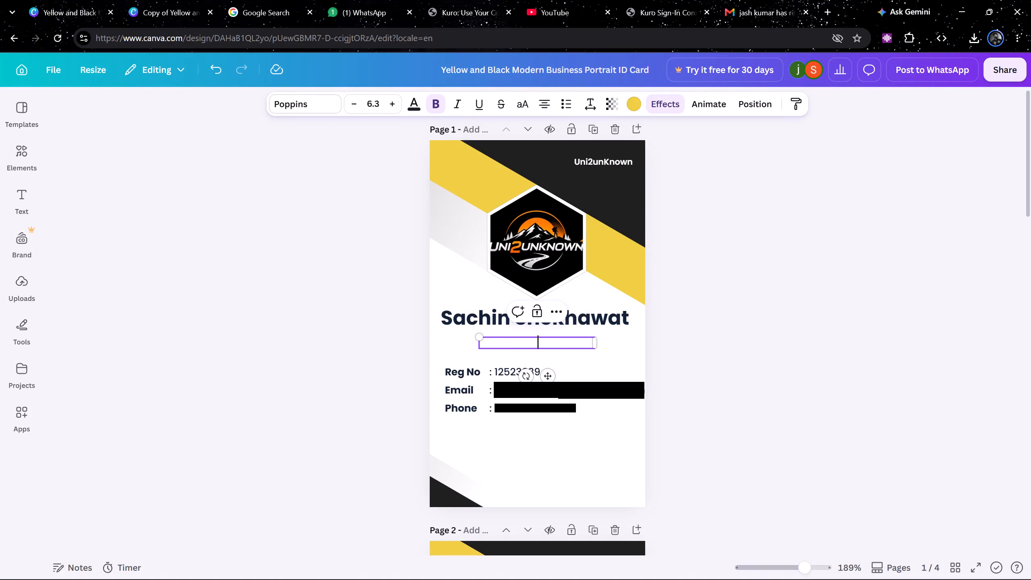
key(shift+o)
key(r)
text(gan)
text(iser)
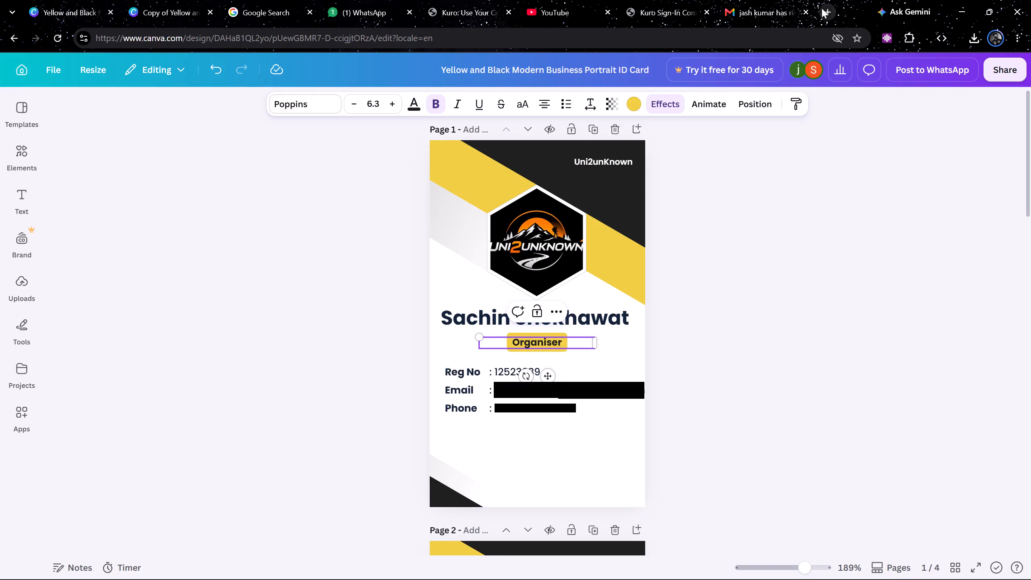
Search Google for "organizer" in a new tab to check the spelling of the card's role title.
click(830, 8)
text(or)
text(gan)
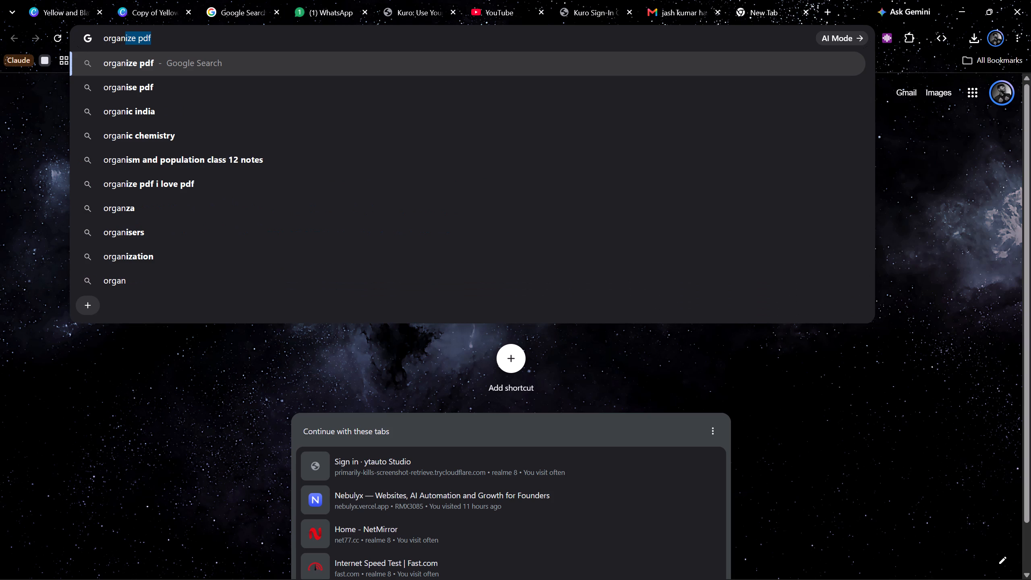
text(zer)
key(Down)
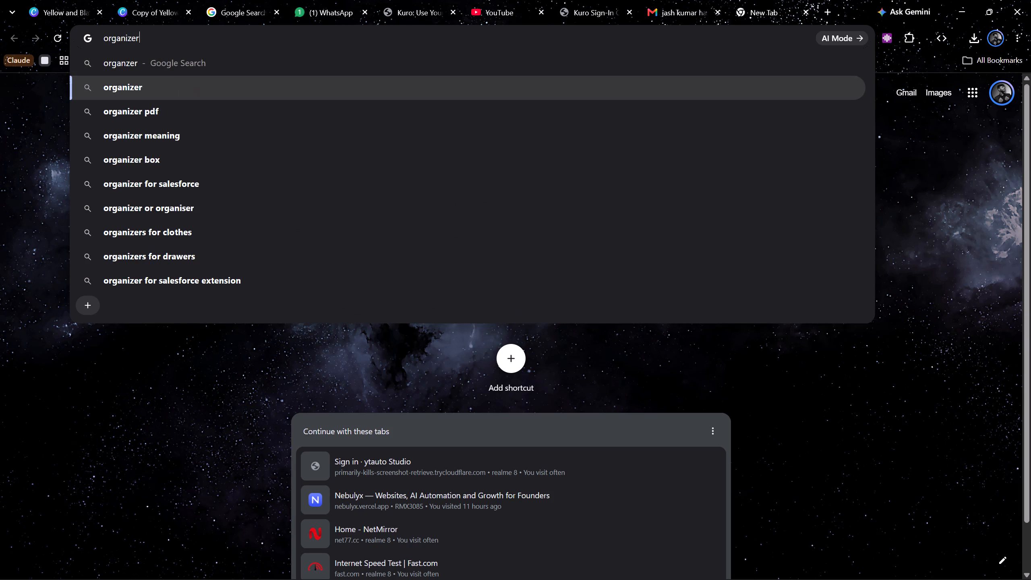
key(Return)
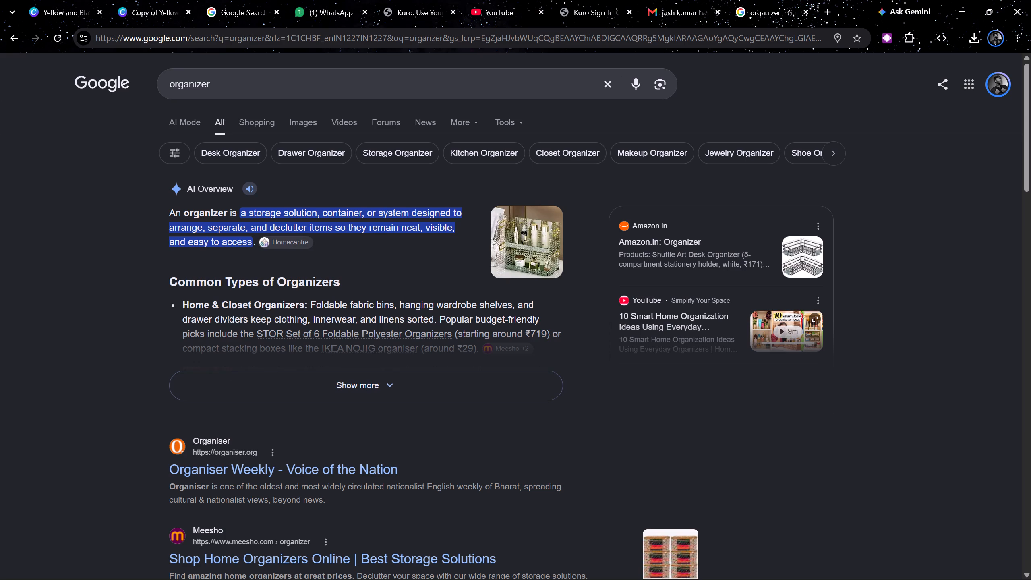
Change the Google search to "organiser" to check the alternative spelling of the card's role title.
click(234, 87)
key(BackSpace)
key(BackSpace)
key(BackSpace)
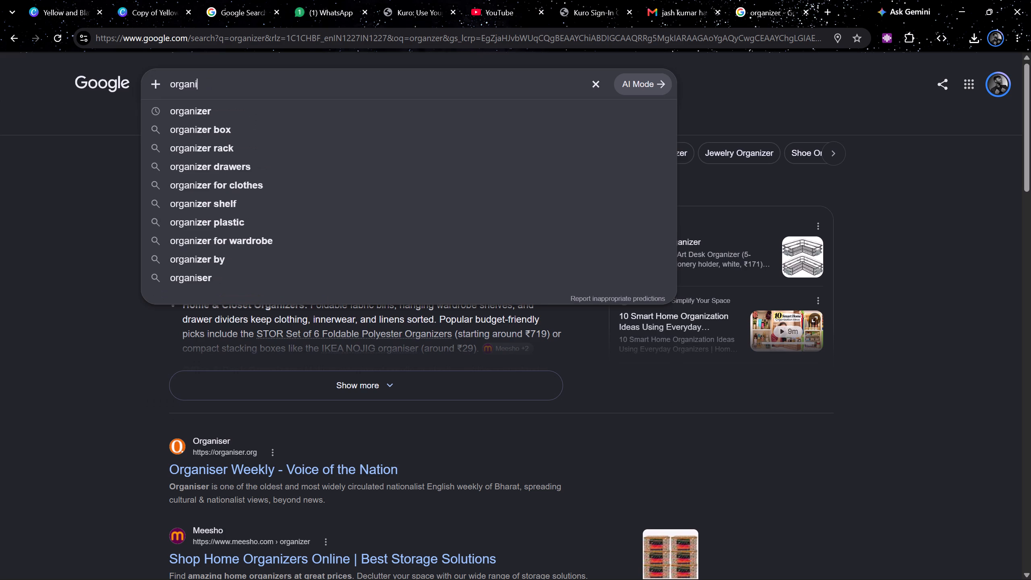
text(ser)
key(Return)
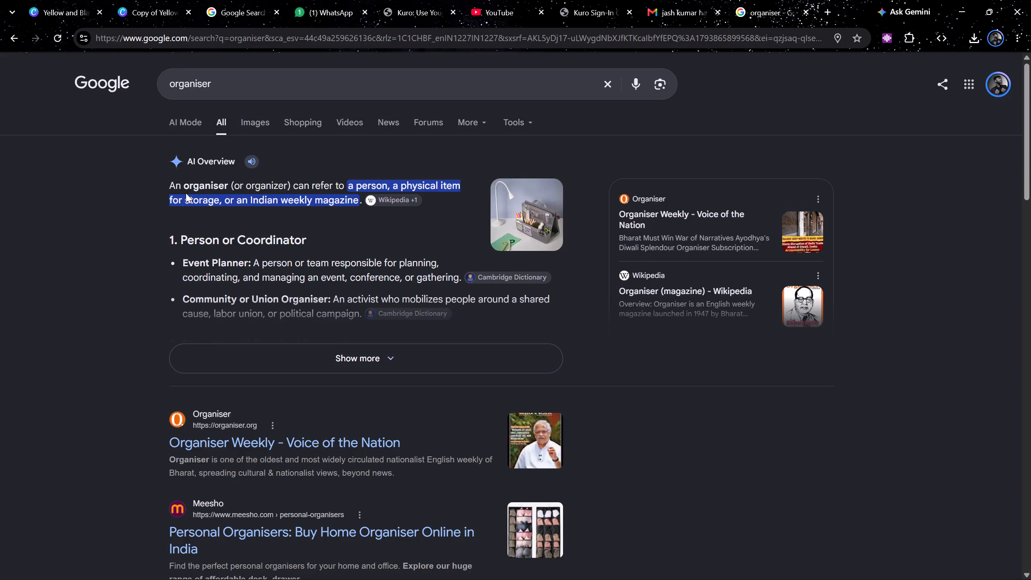
Return to the Yellow and Black Modern Business Portrait ID Card design in Canva and select the Reg No value on page 1.
click(75, 11)
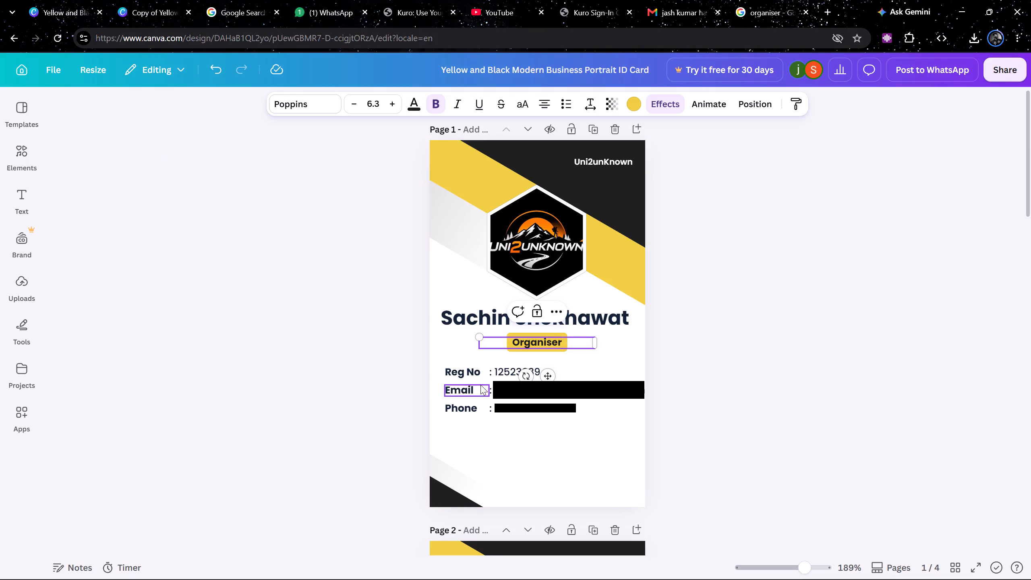
click(505, 374)
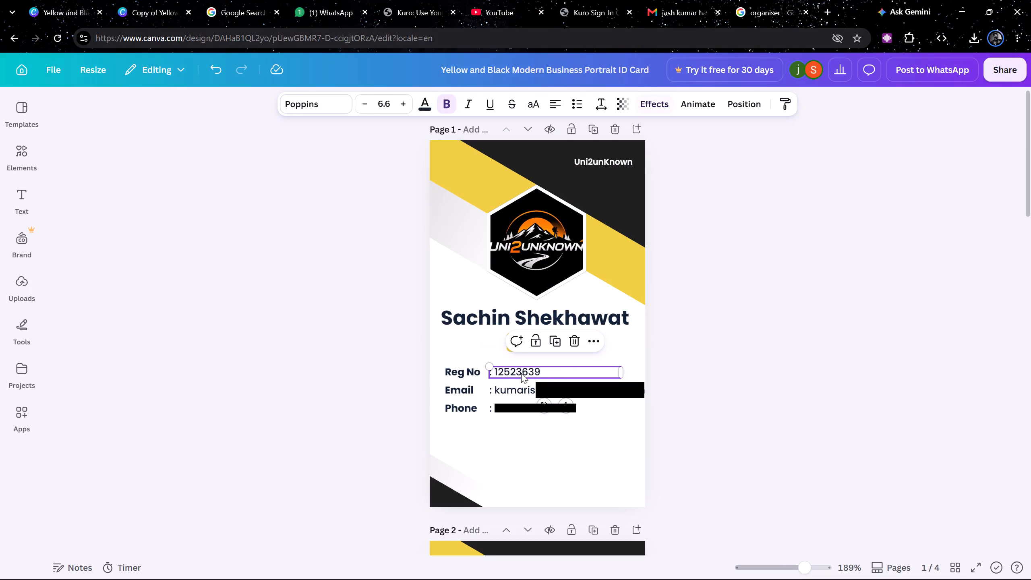
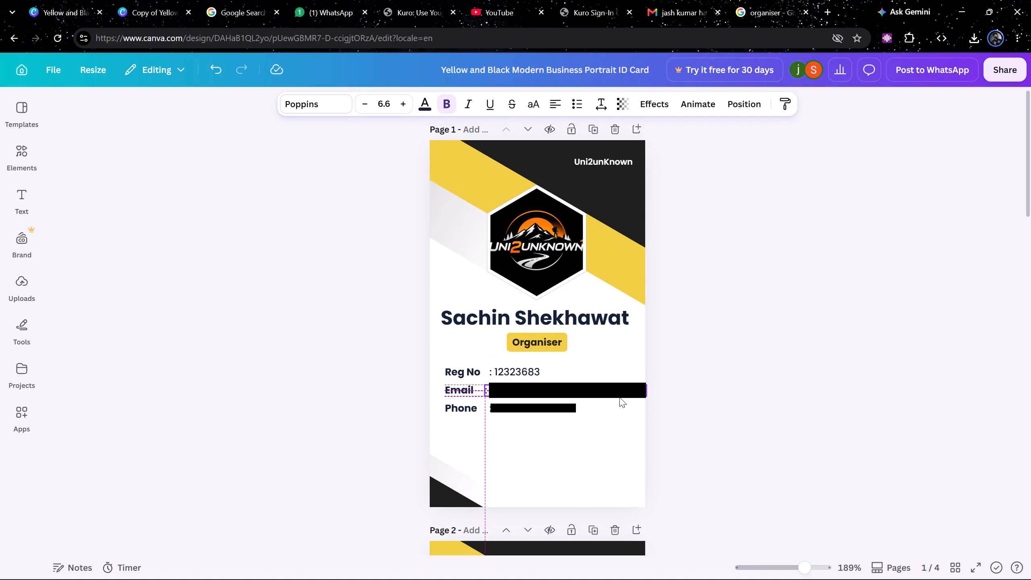
Nudge the email address text on the page 1 card slightly left so it fits inside the card's right edge.
drag(619, 397, 619, 396)
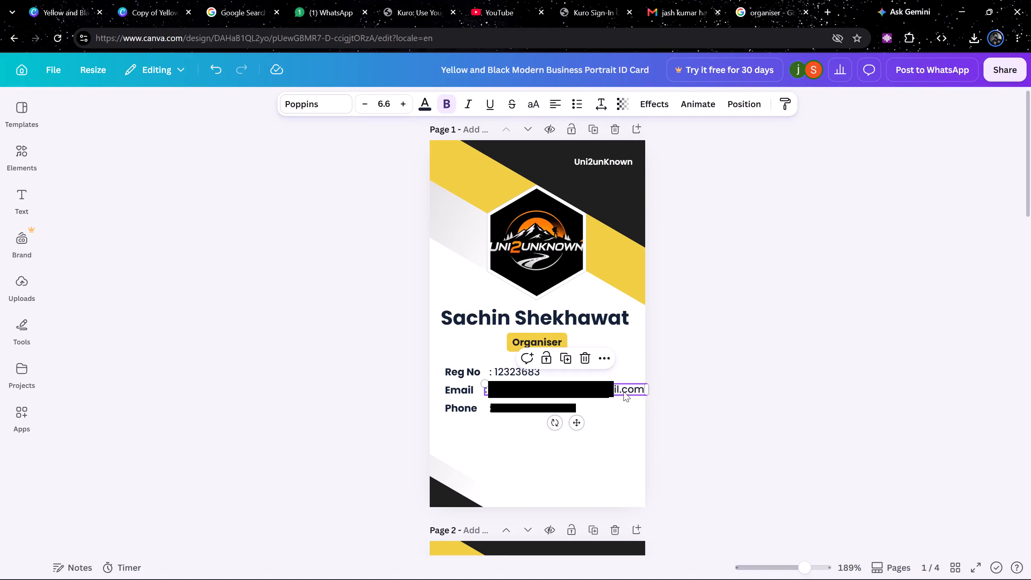
click(625, 391)
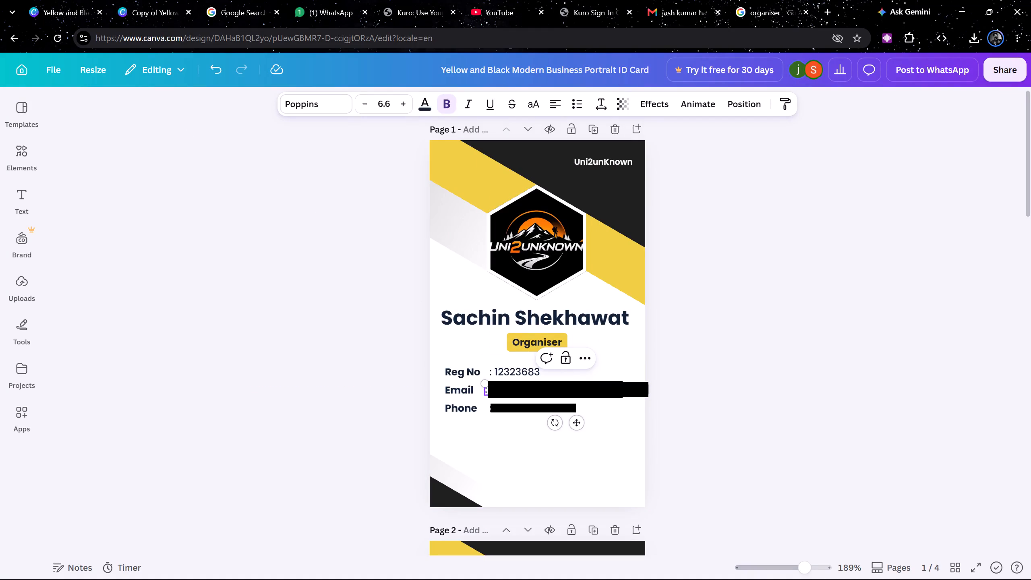
click(615, 396)
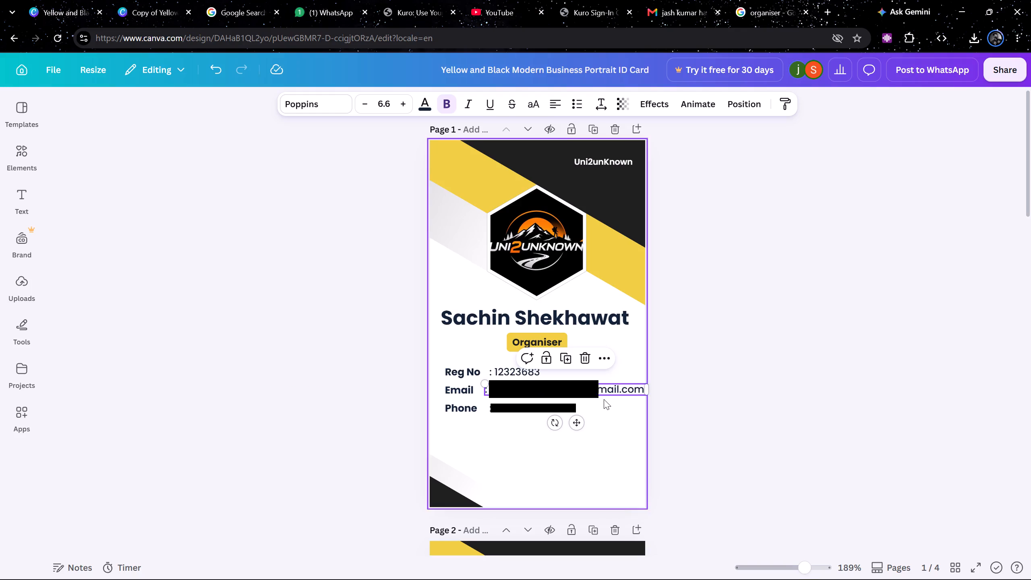
click(615, 387)
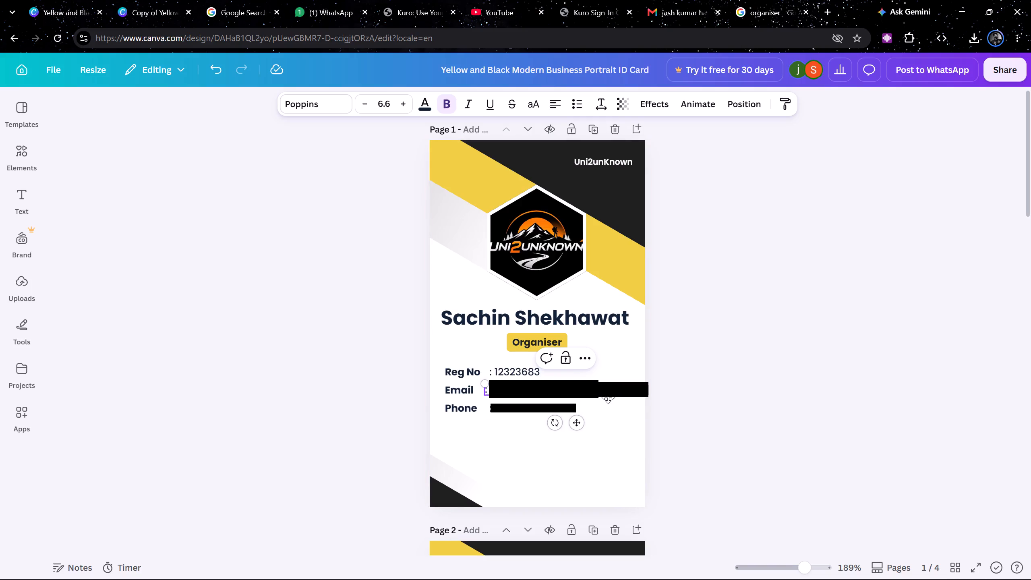
click(609, 395)
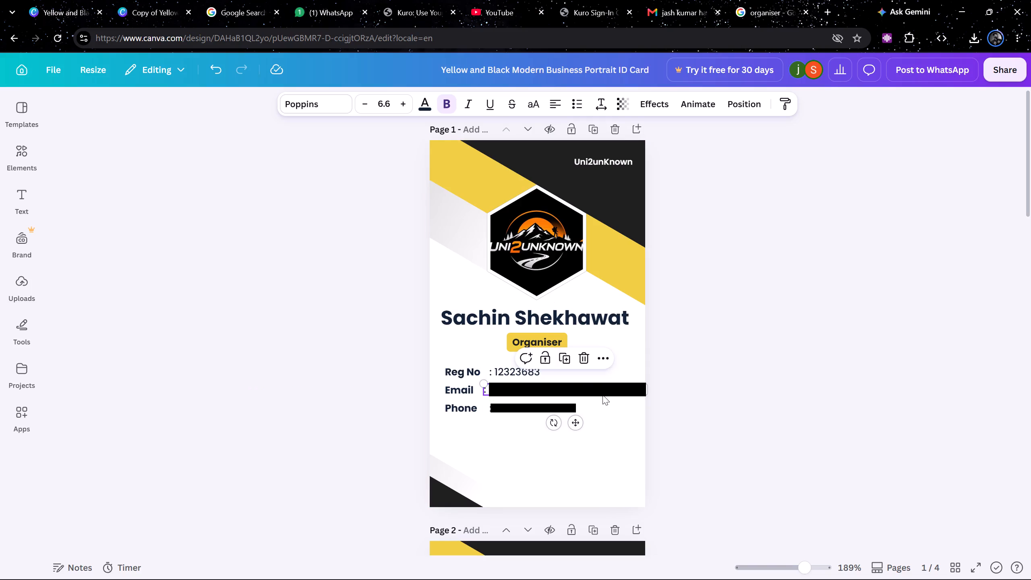
click(602, 395)
click(664, 398)
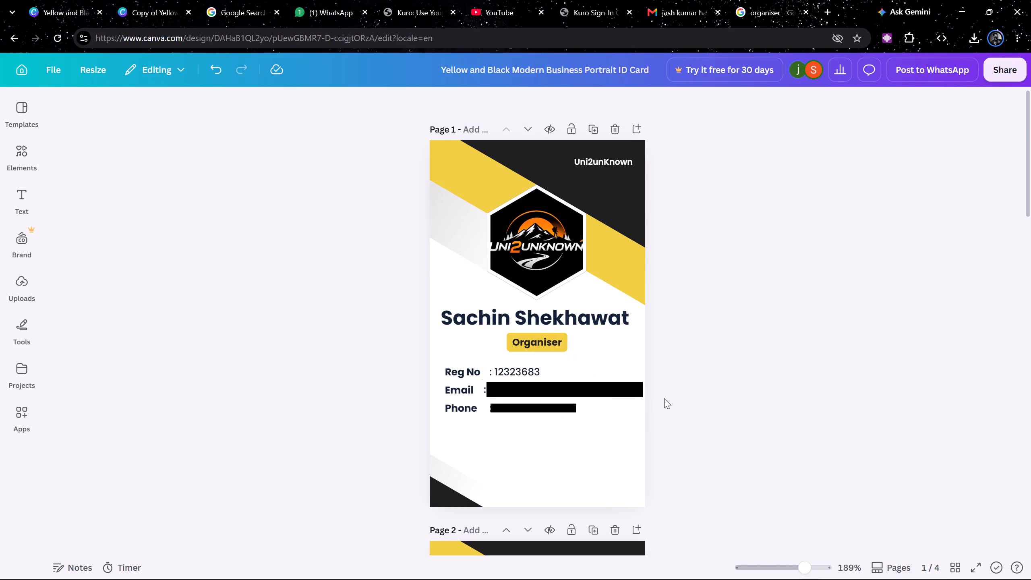
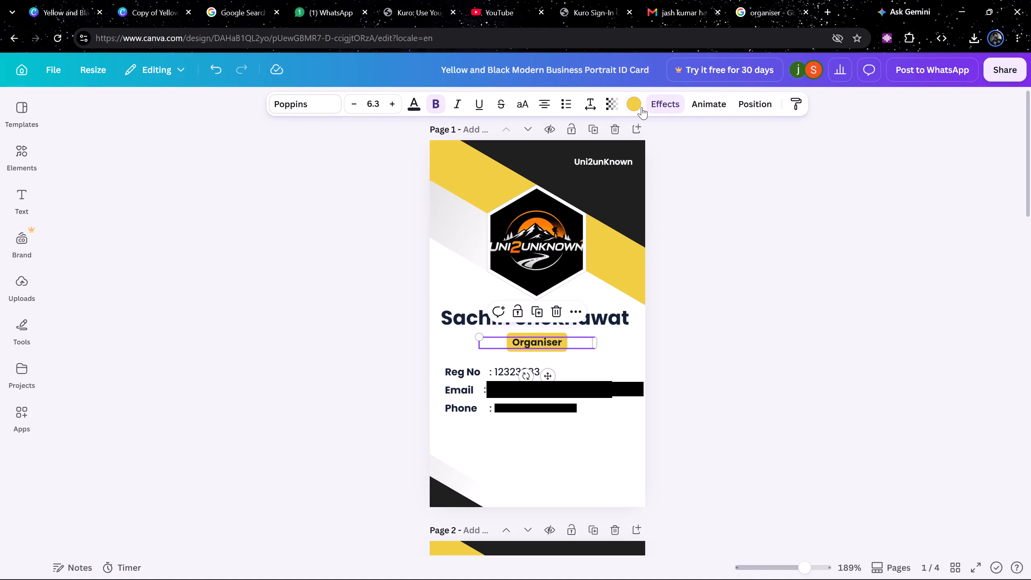
Change the background effect color of the Organiser role label on page 1 to the orange from the logo's photo colors.
click(640, 106)
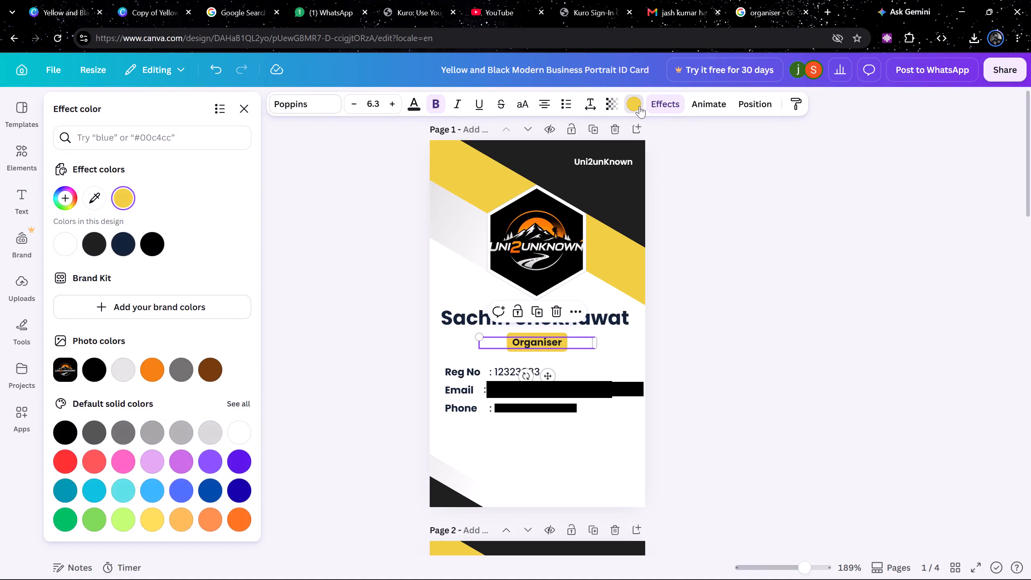
scroll(157, 465, down, 1)
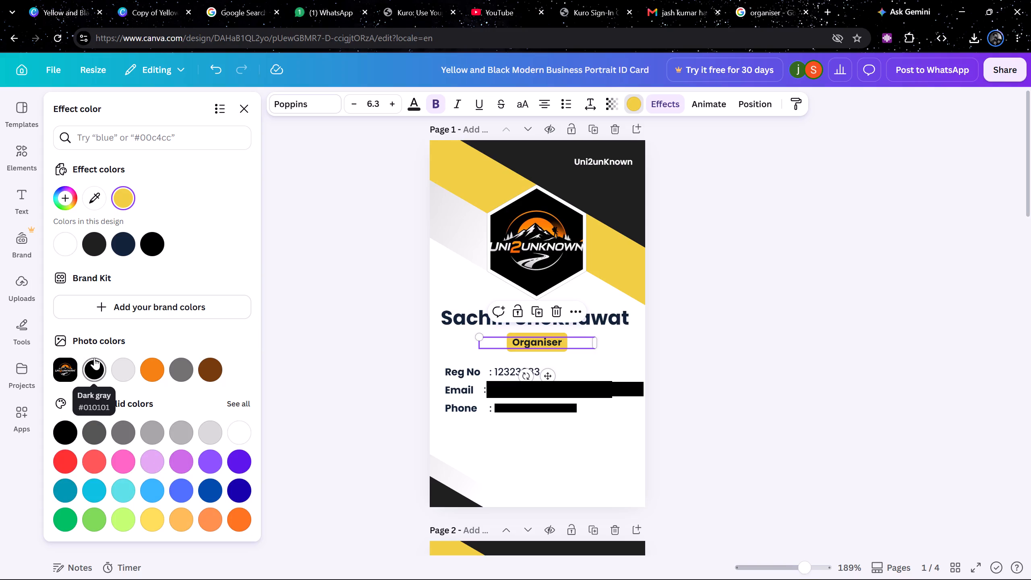
click(60, 367)
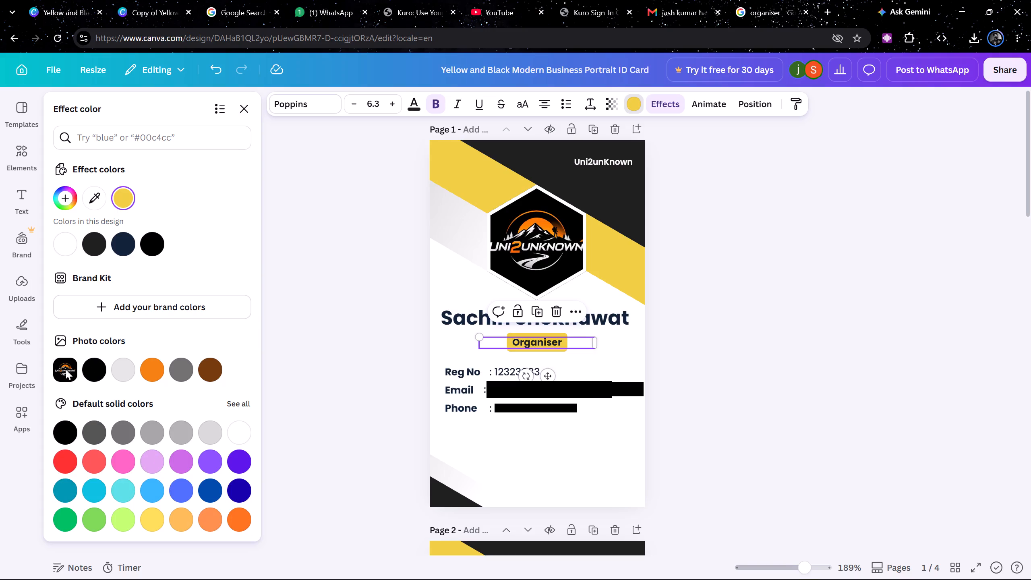
click(64, 369)
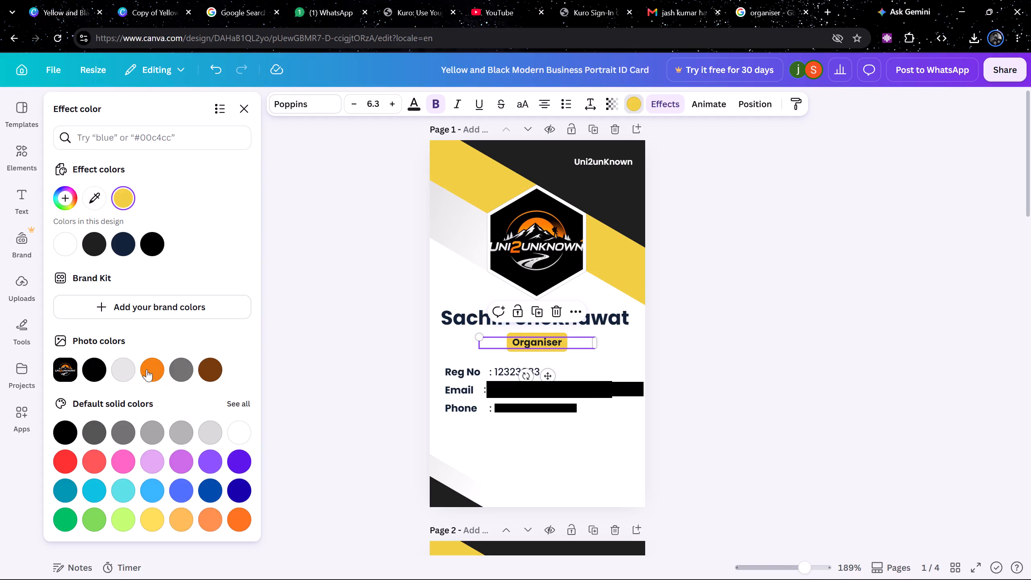
click(154, 369)
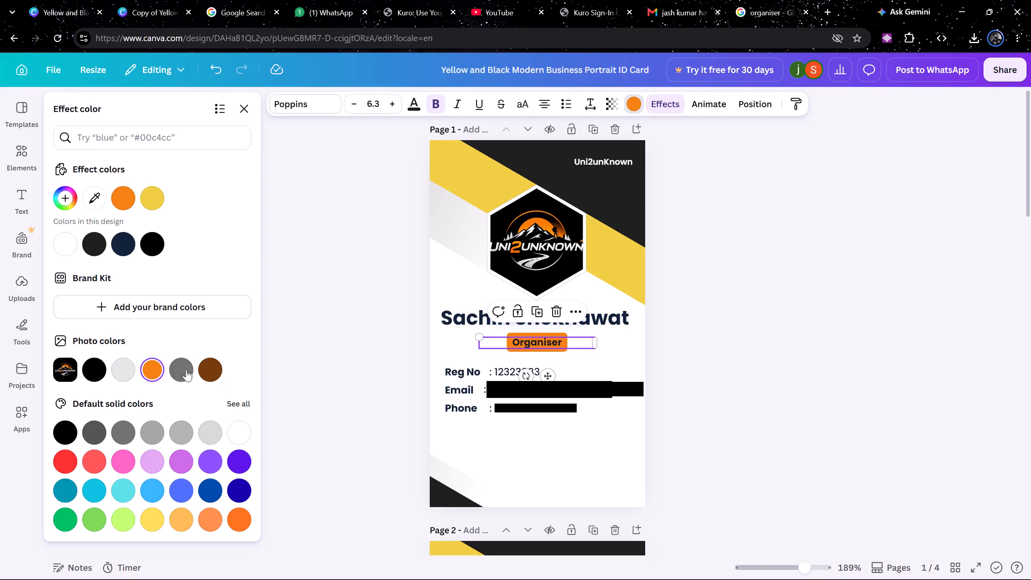
Try grey, dark brown #753b0d, light green and green as the background effect color behind the Organiser title on page 1.
click(187, 369)
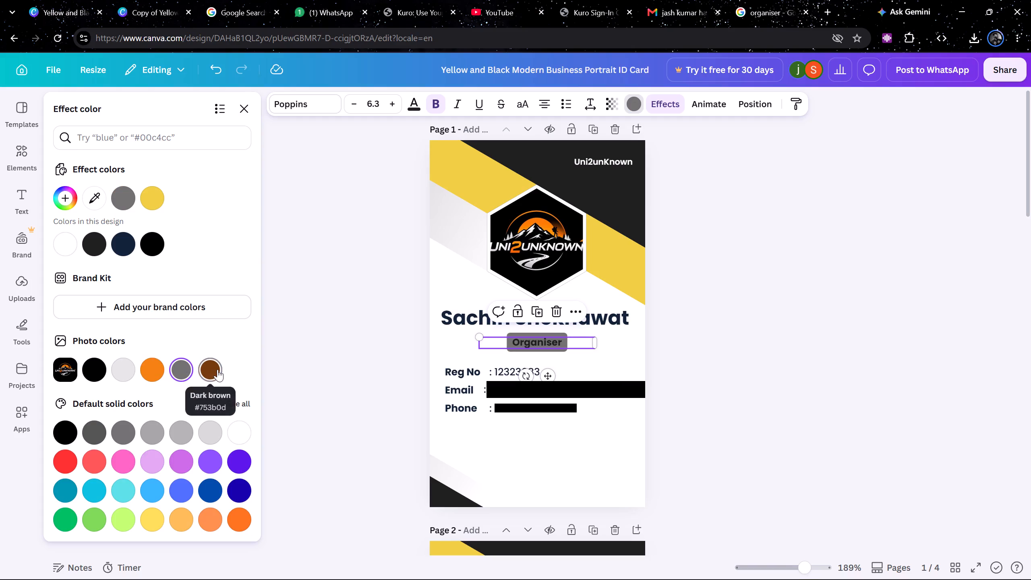
click(217, 369)
scroll(211, 495, down, 1)
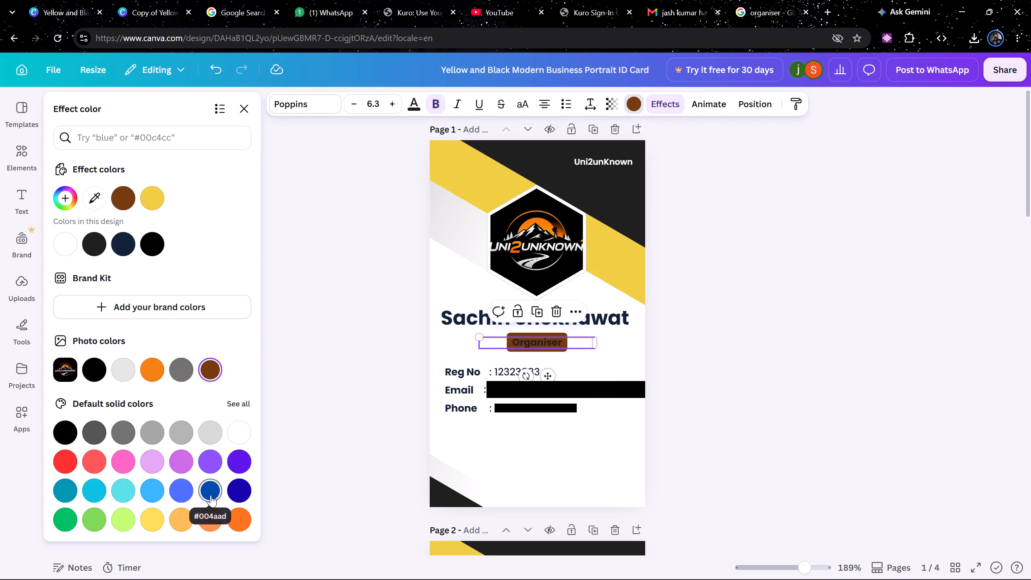
scroll(211, 495, down, 1)
click(122, 514)
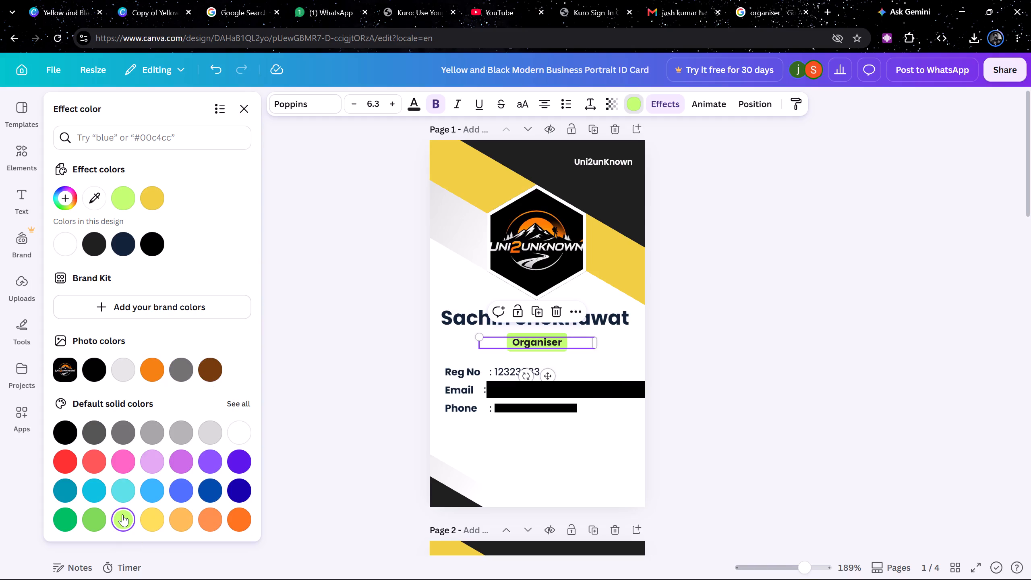
click(62, 516)
Set the background effect color behind the Organiser title on page 1 to light blue #38b6ff.
click(151, 486)
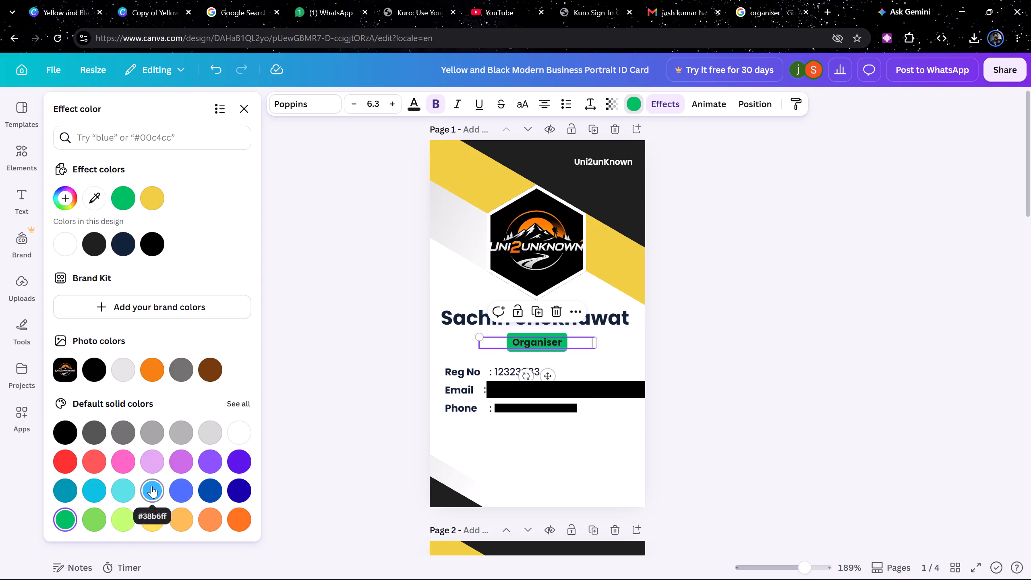
click(313, 406)
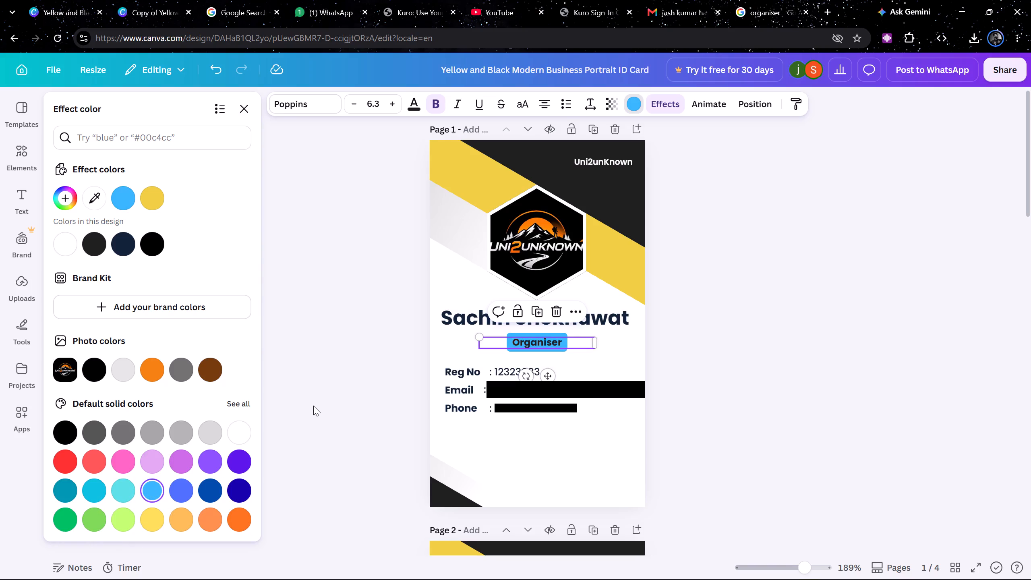
click(353, 408)
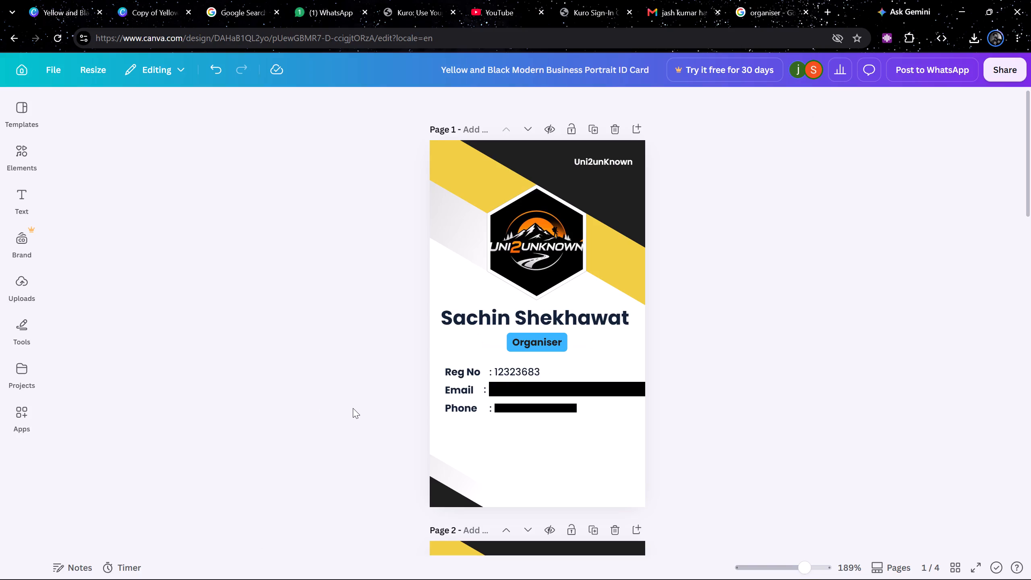
Look over the page 2 card, then switch to Claude to check the Print 4 ID cards per page session.
scroll(353, 408, down, 5)
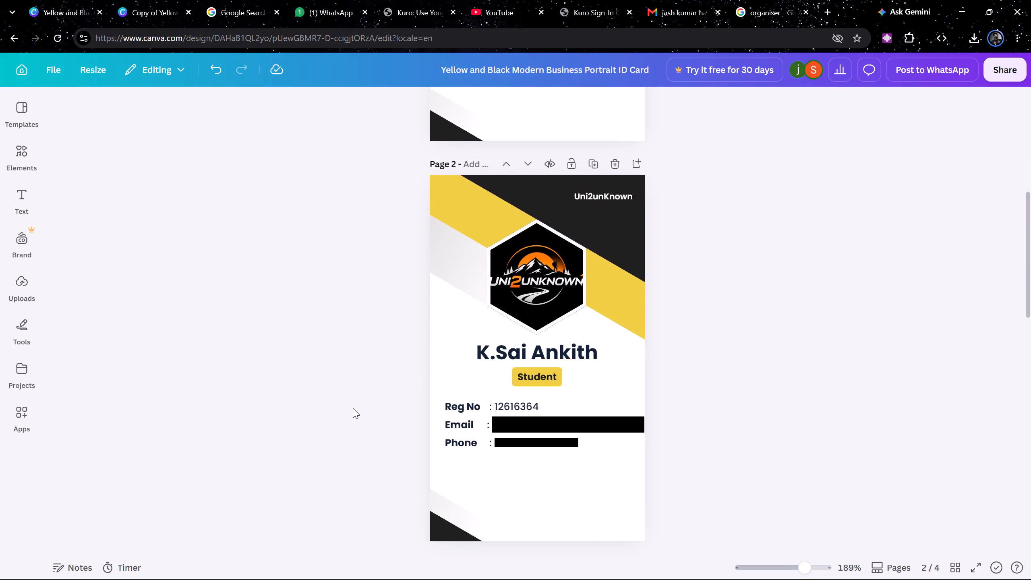
key(alt+Tab)
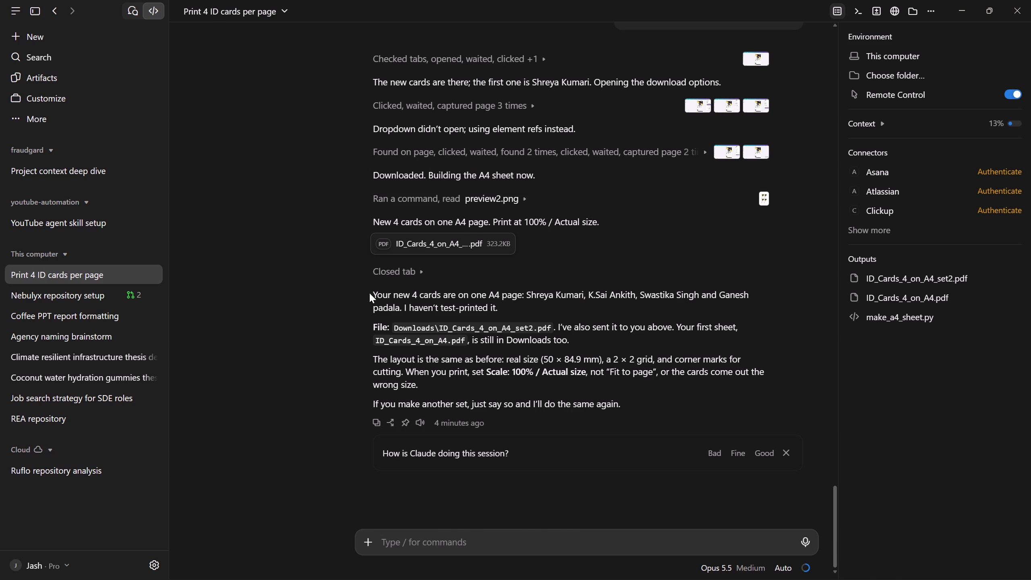
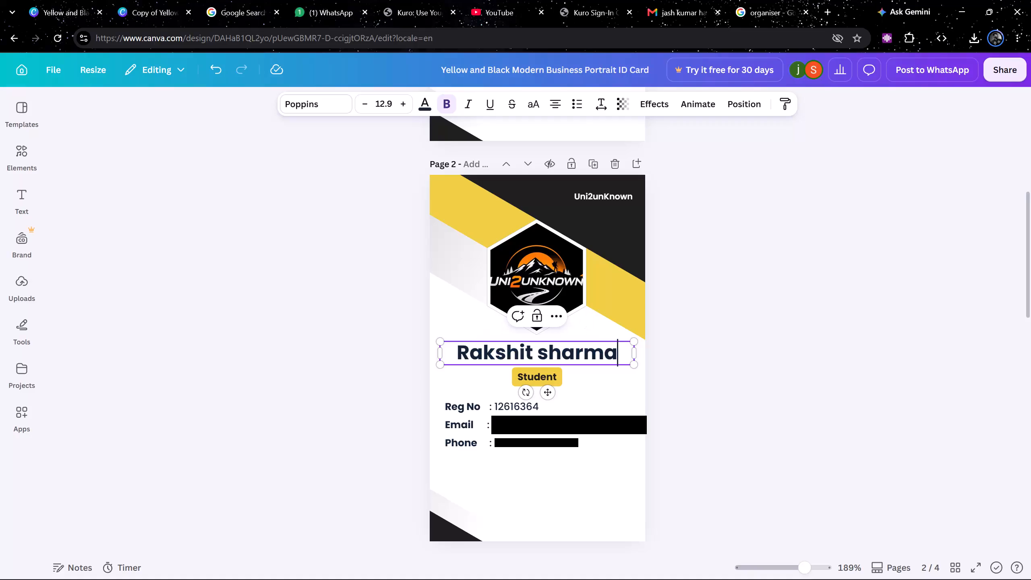
Replace the Student role title on the page 2 card with "Event Manager".
double_click(540, 378)
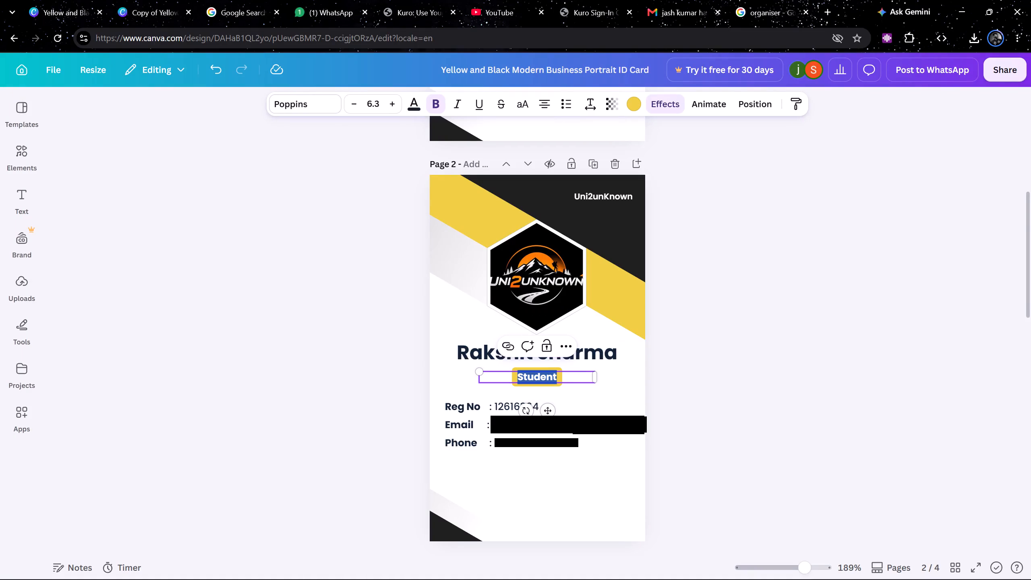
key(BackSpace)
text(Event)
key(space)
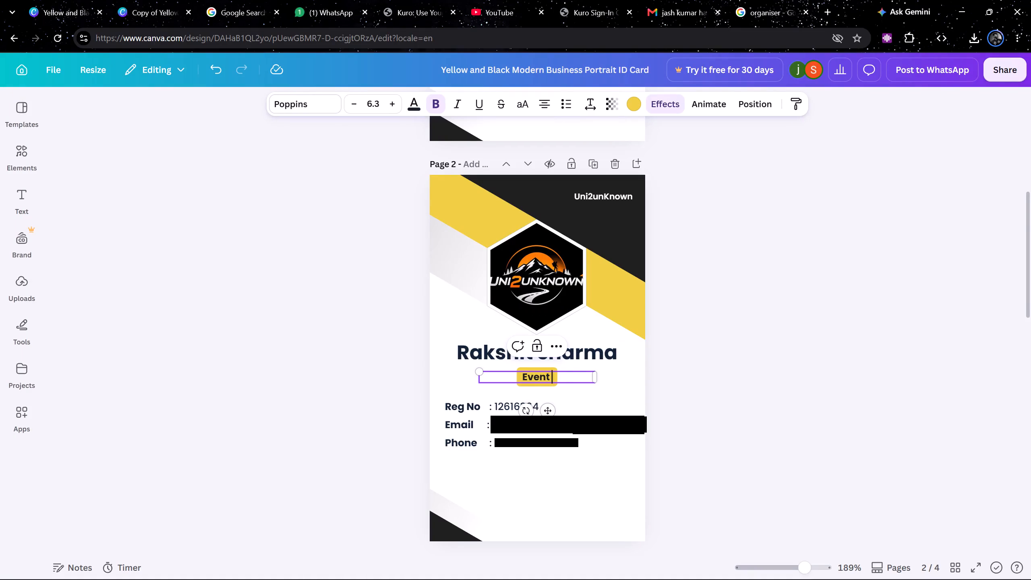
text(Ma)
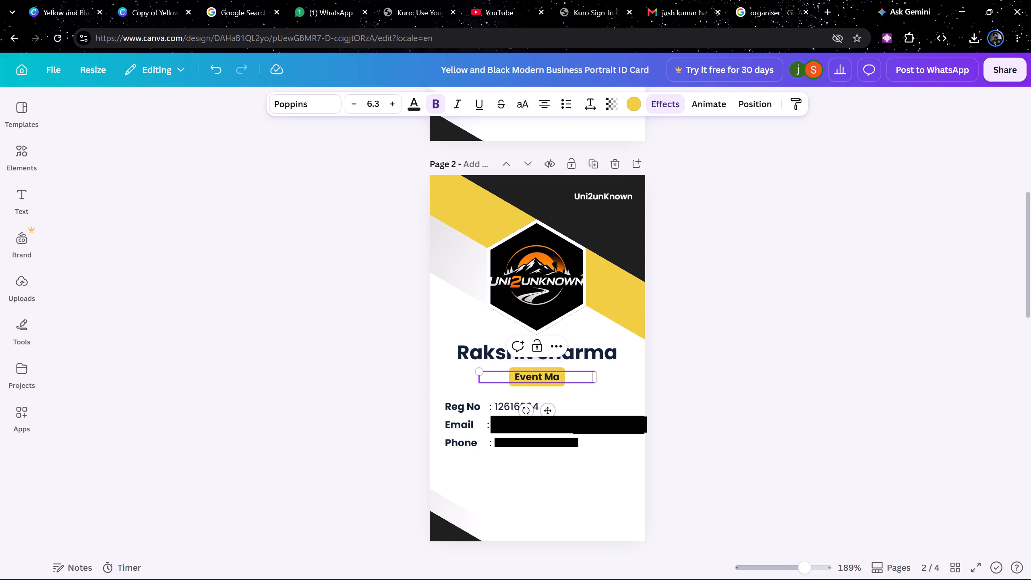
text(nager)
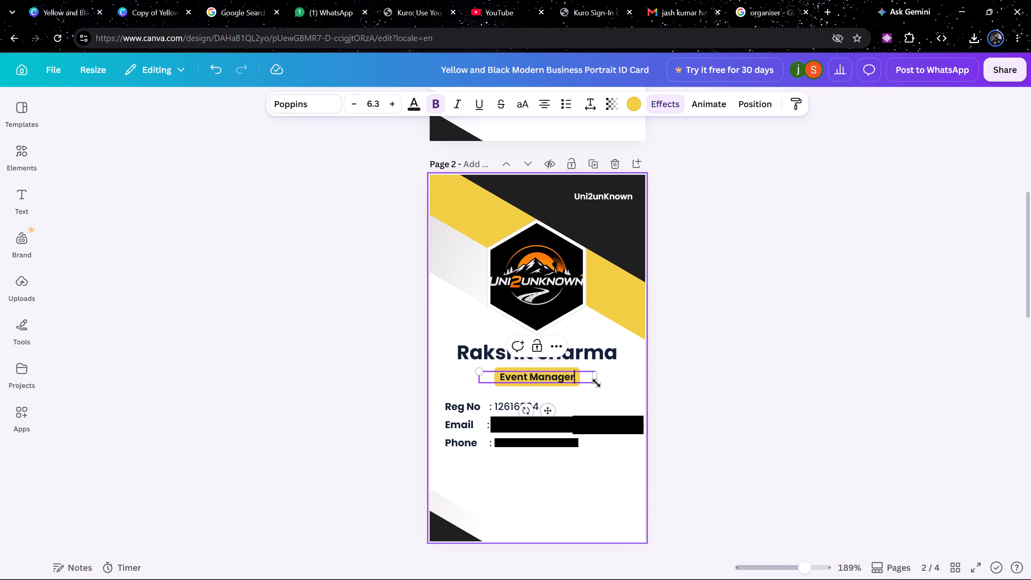
Try blue #5170ff and dark blue #004aad behind the Event Manager title on page 2, settling on cyan as its effect color.
click(638, 106)
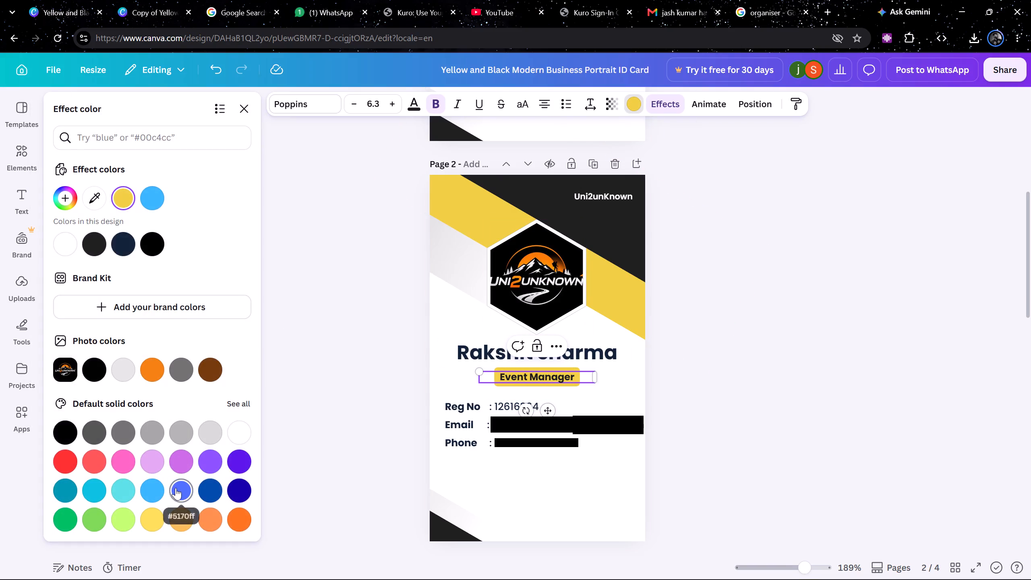
click(177, 488)
click(211, 492)
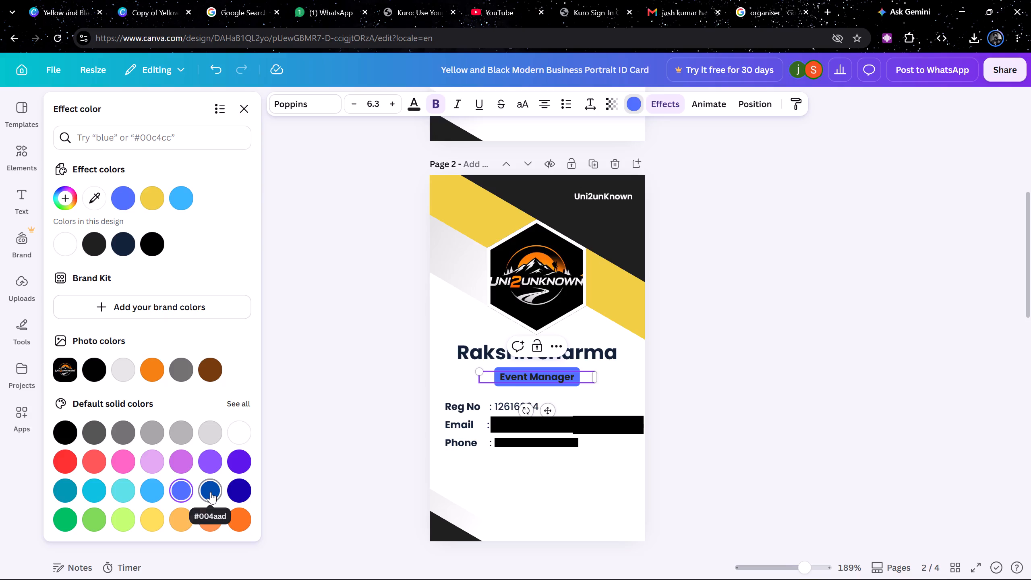
click(91, 487)
click(319, 397)
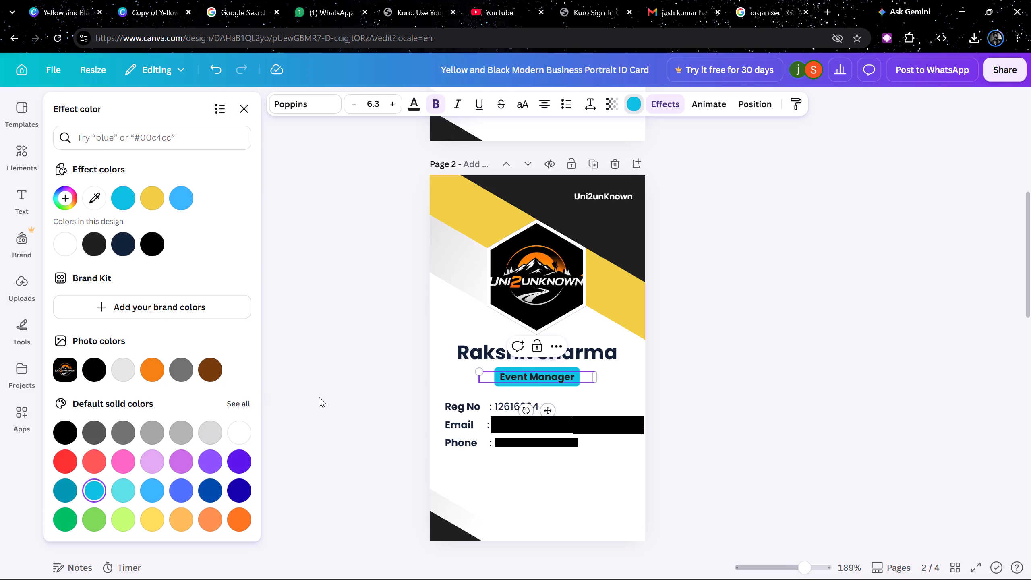
click(319, 397)
scroll(319, 397, up, 2)
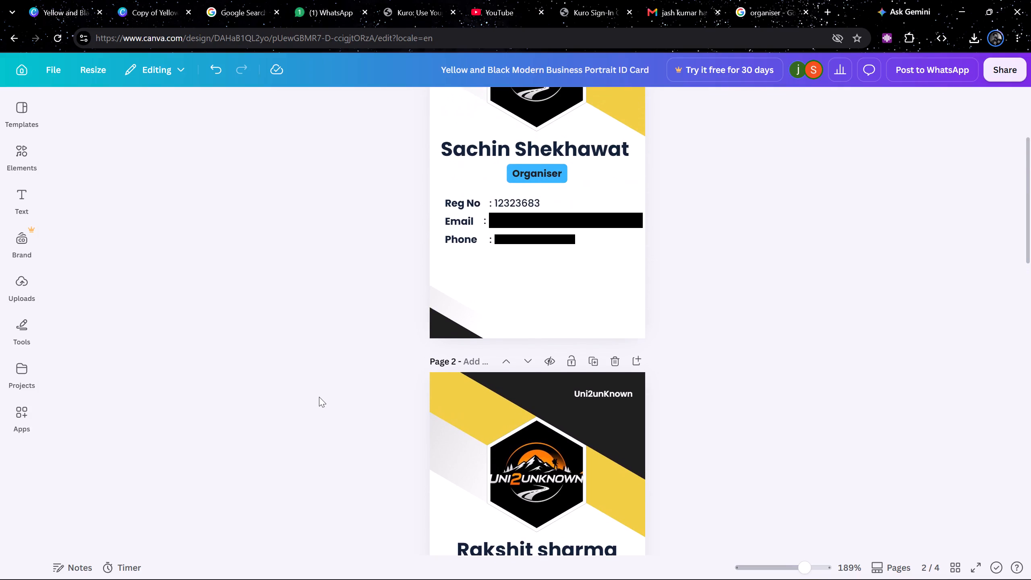
scroll(319, 397, up, 1)
scroll(319, 397, down, 4)
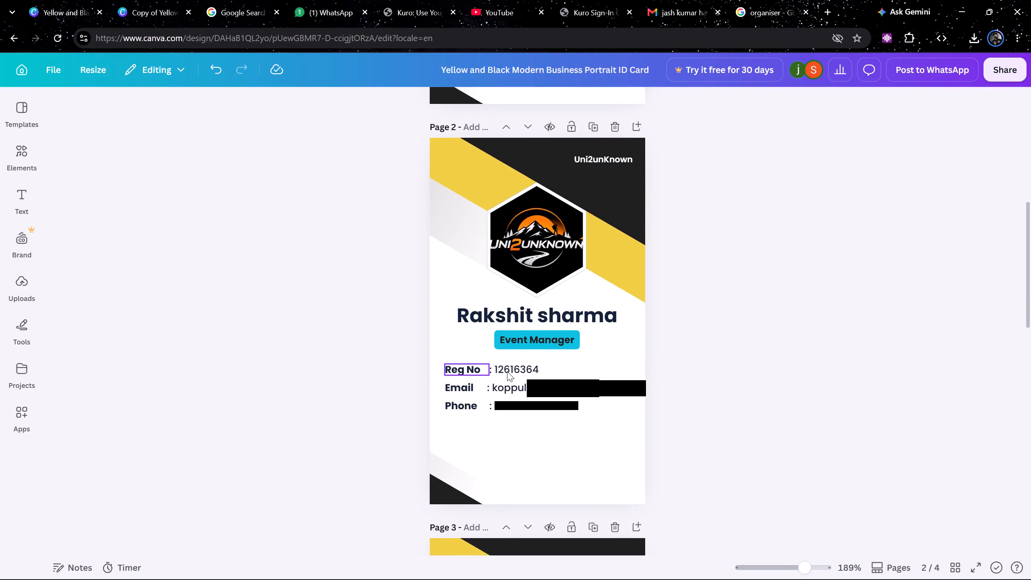
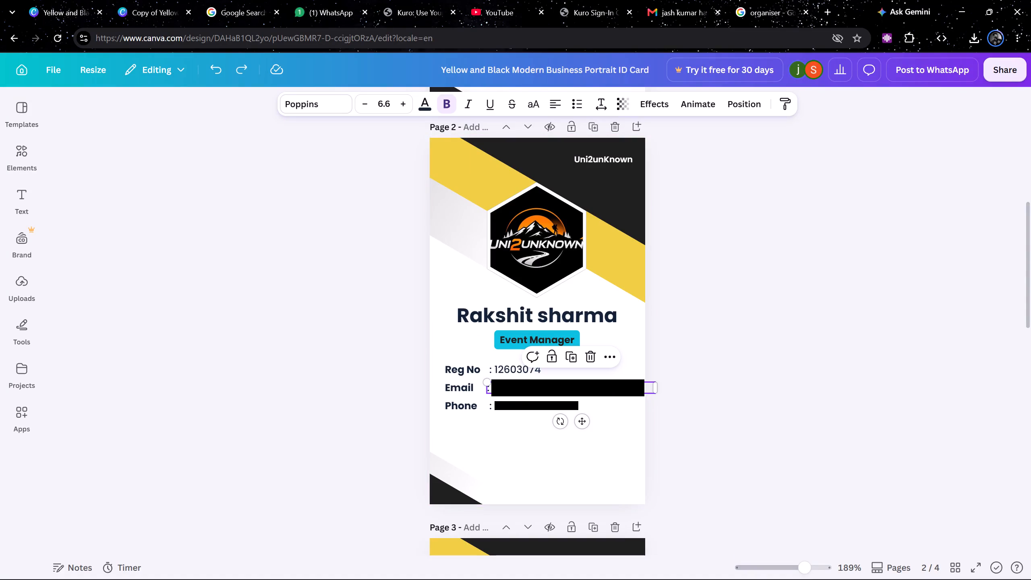
double_click(567, 384)
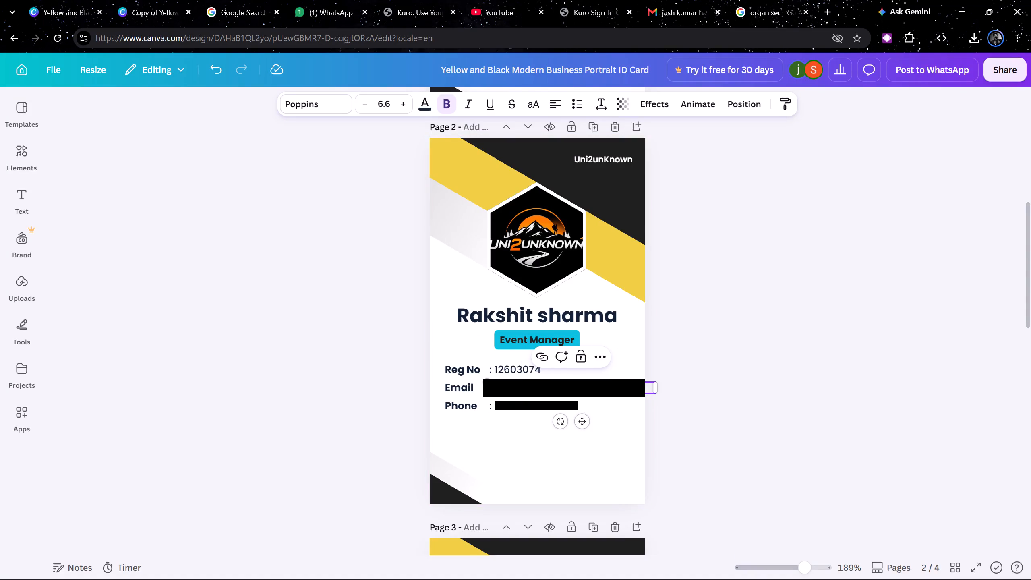
triple_click(581, 389)
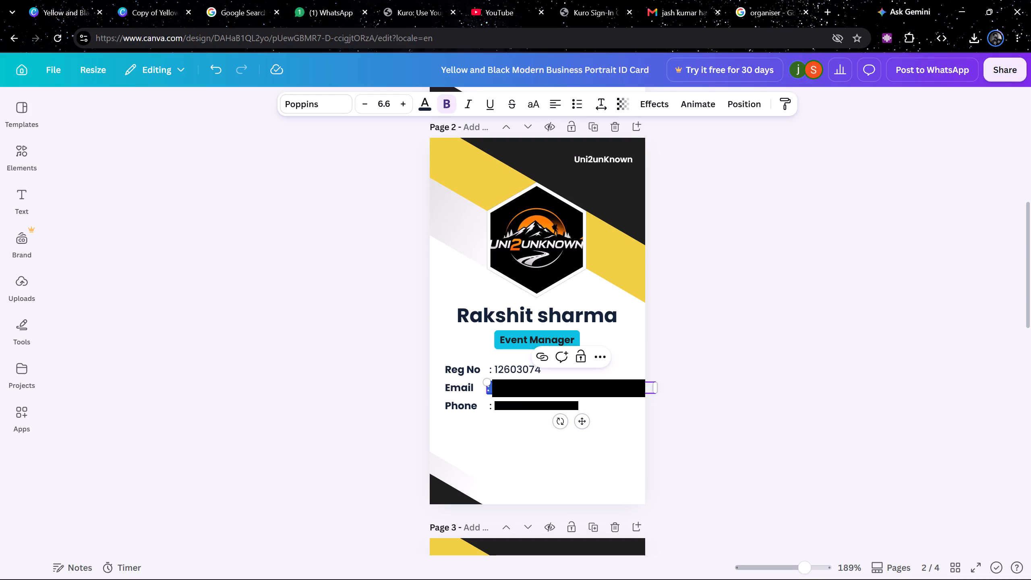
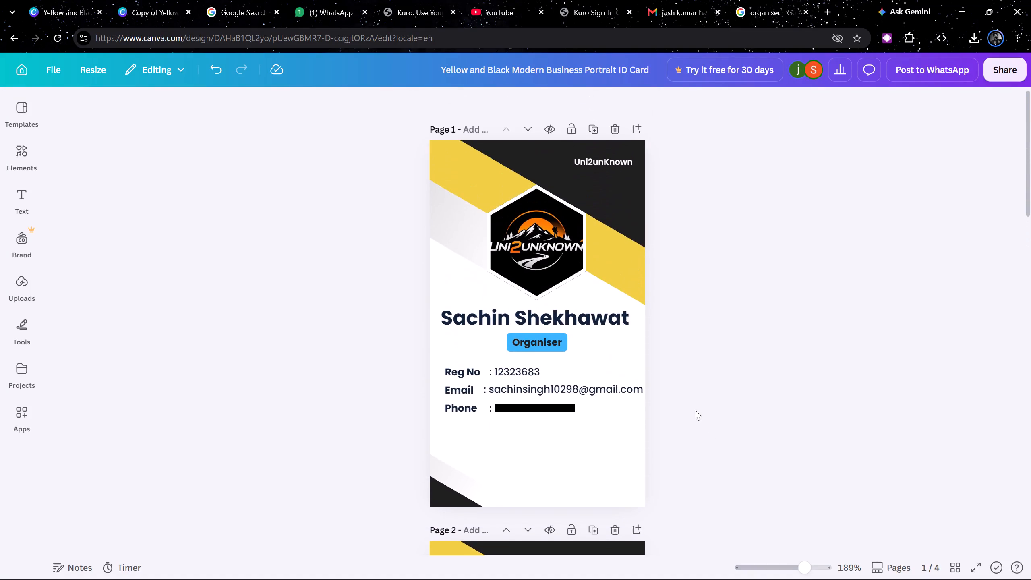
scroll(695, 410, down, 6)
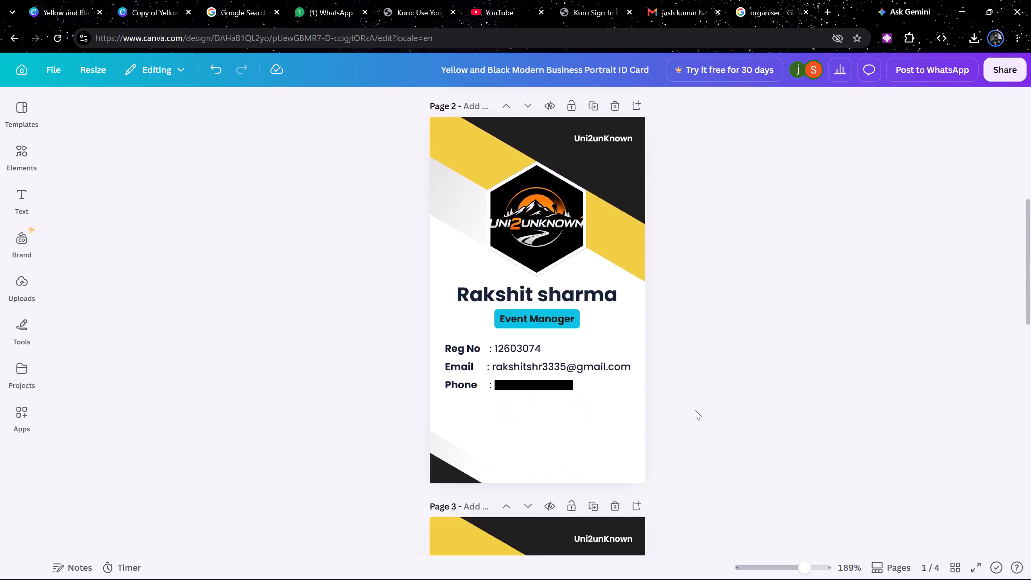
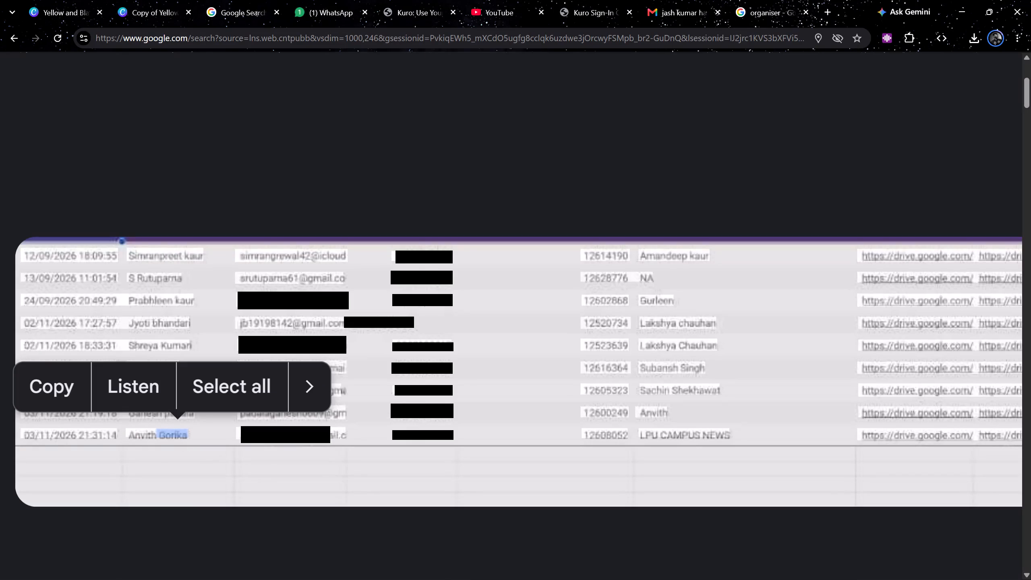
Copy the full name from the last row of the registration list image and return to the ID card design in Canva.
triple_click(128, 431)
double_click(128, 431)
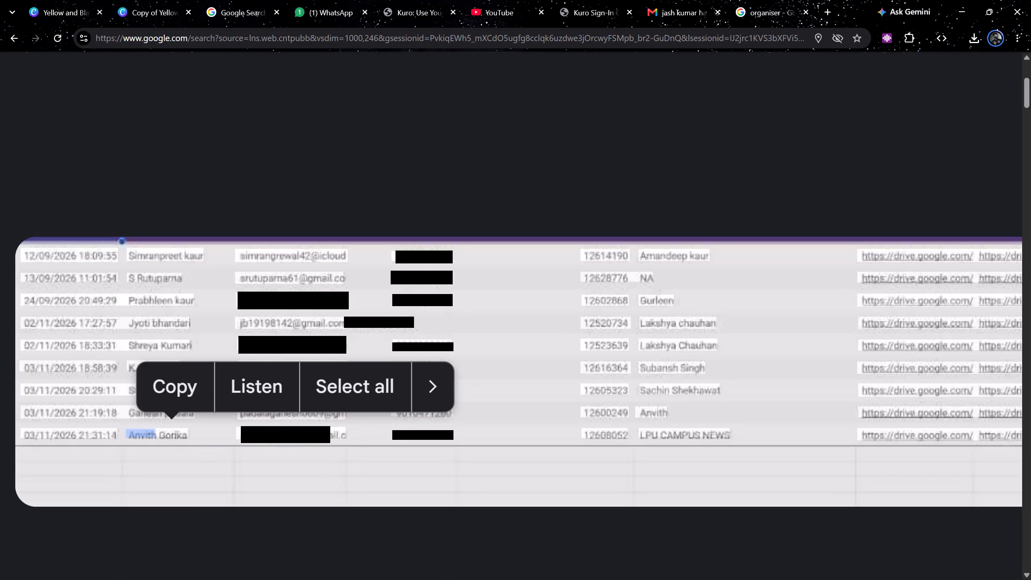
key(ctrl+c)
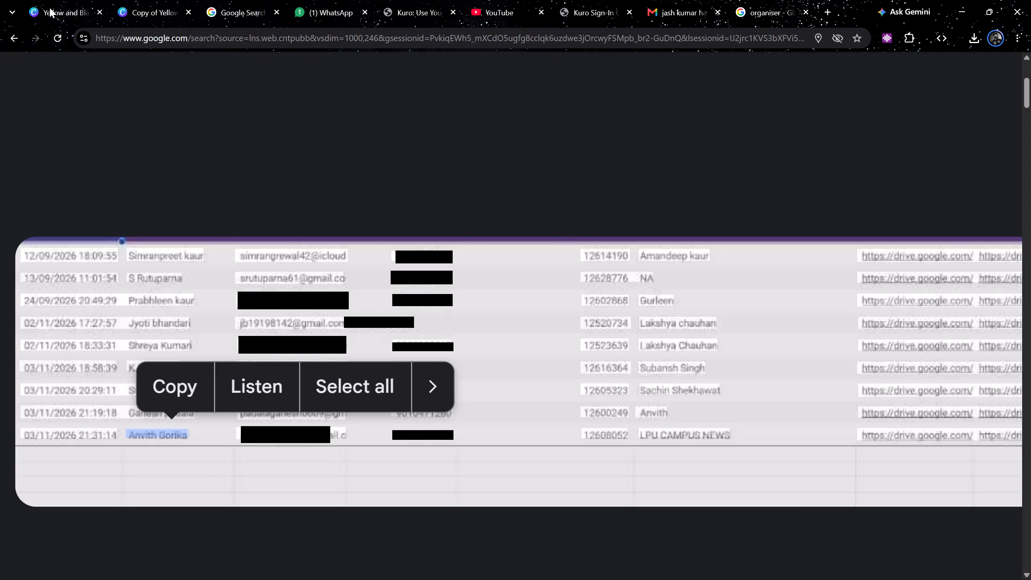
click(45, 7)
scroll(618, 360, down, 5)
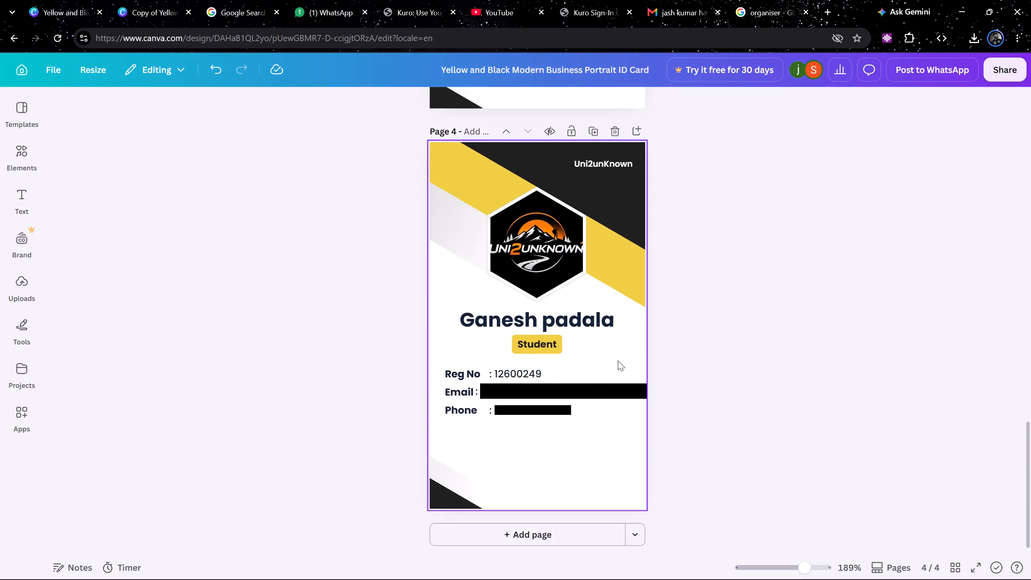
Replace the student name on the page 3 card with the copied name from the registration list.
scroll(618, 360, down, 2)
scroll(618, 360, up, 7)
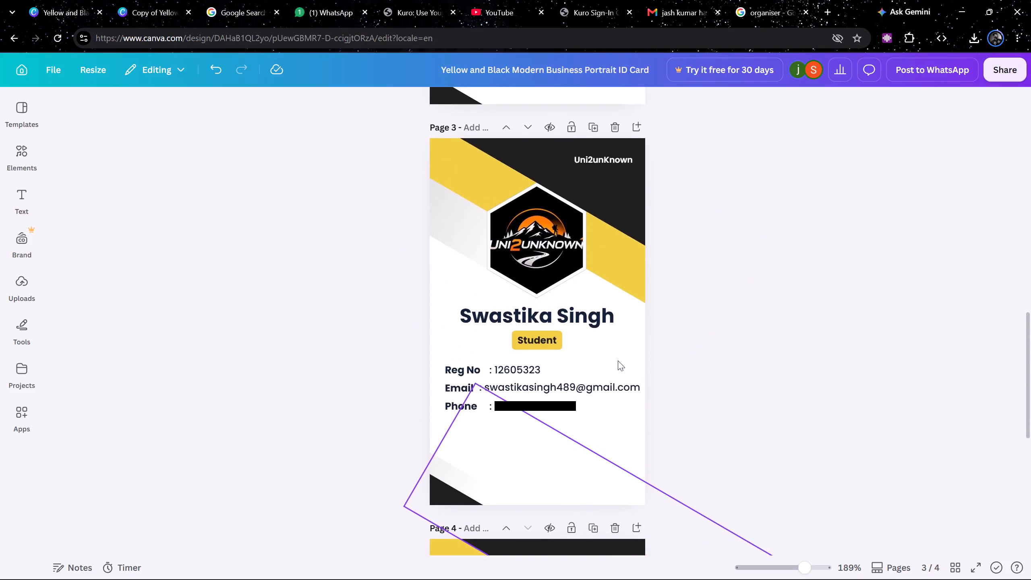
scroll(618, 360, up, 3)
scroll(714, 409, down, 3)
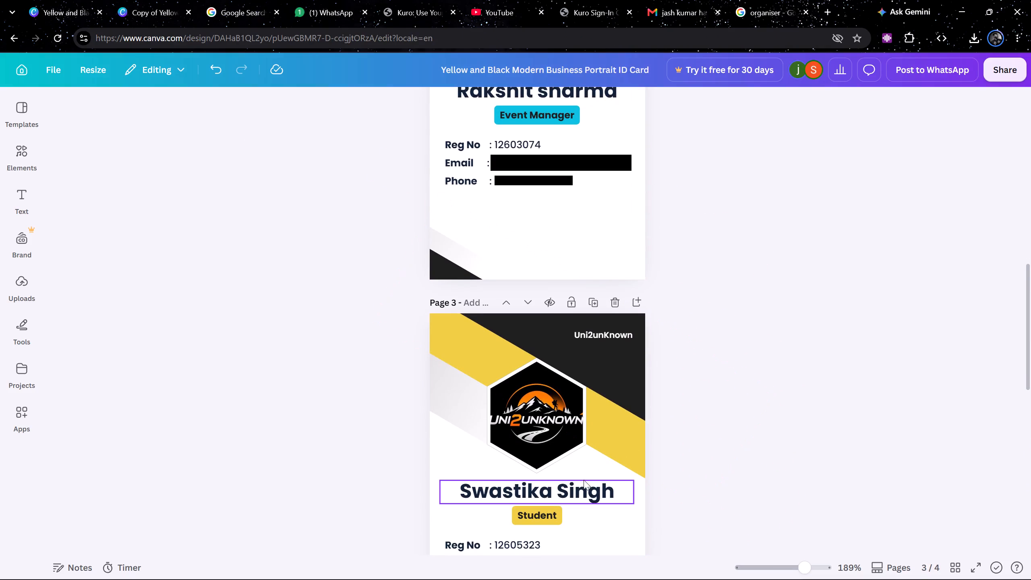
double_click(566, 485)
double_click(566, 485)
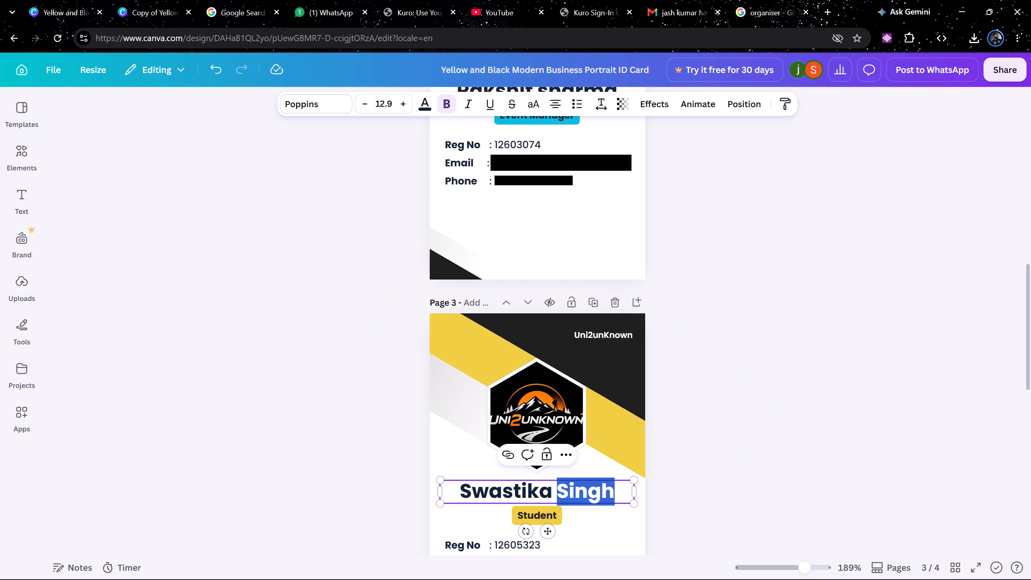
triple_click(538, 487)
key(ctrl+v)
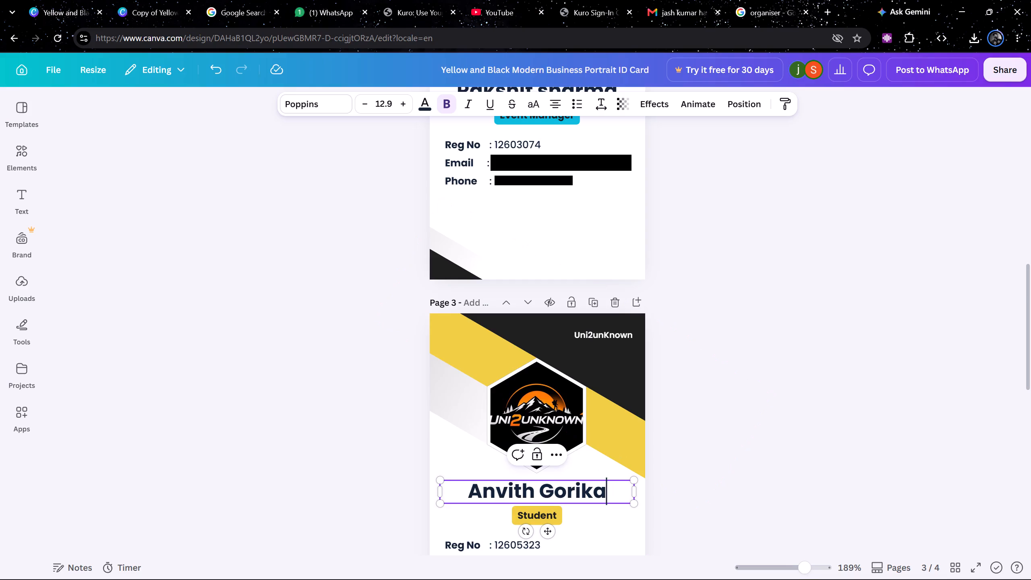
Copy the registration number from the last row of the registration sheet image and replace the Reg No value on page 3 with it.
scroll(683, 456, down, 2)
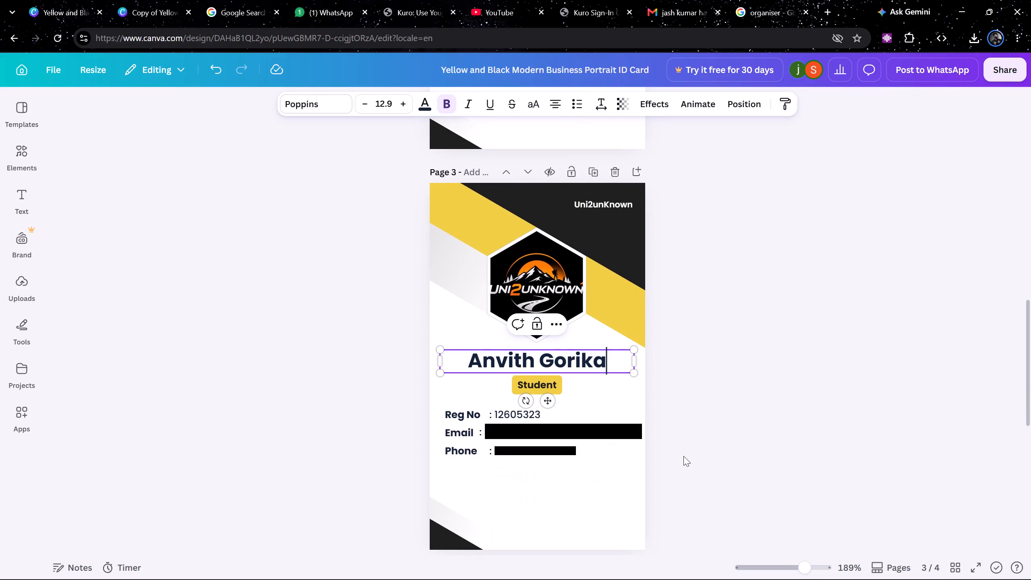
scroll(683, 456, down, 1)
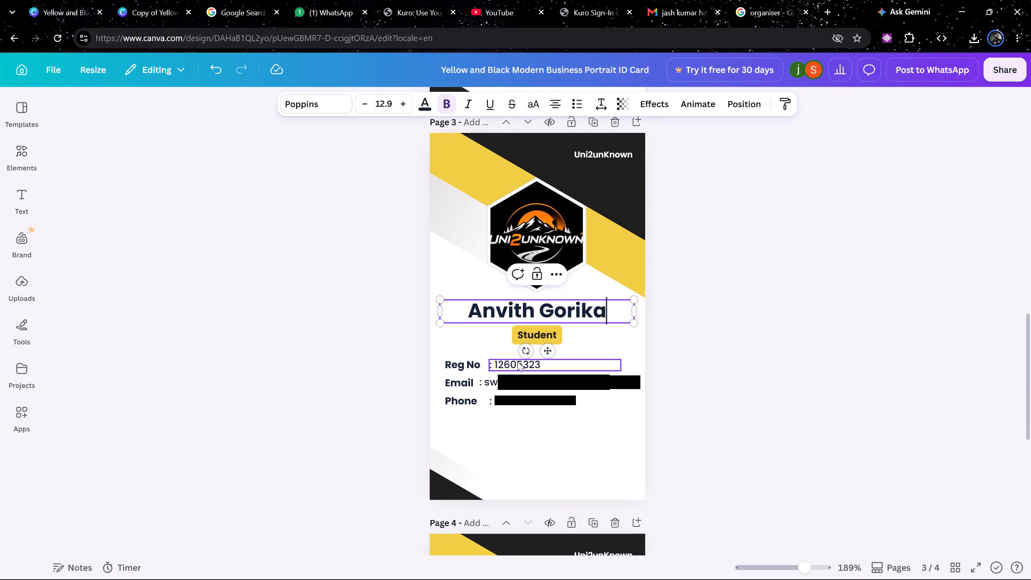
triple_click(518, 361)
double_click(518, 361)
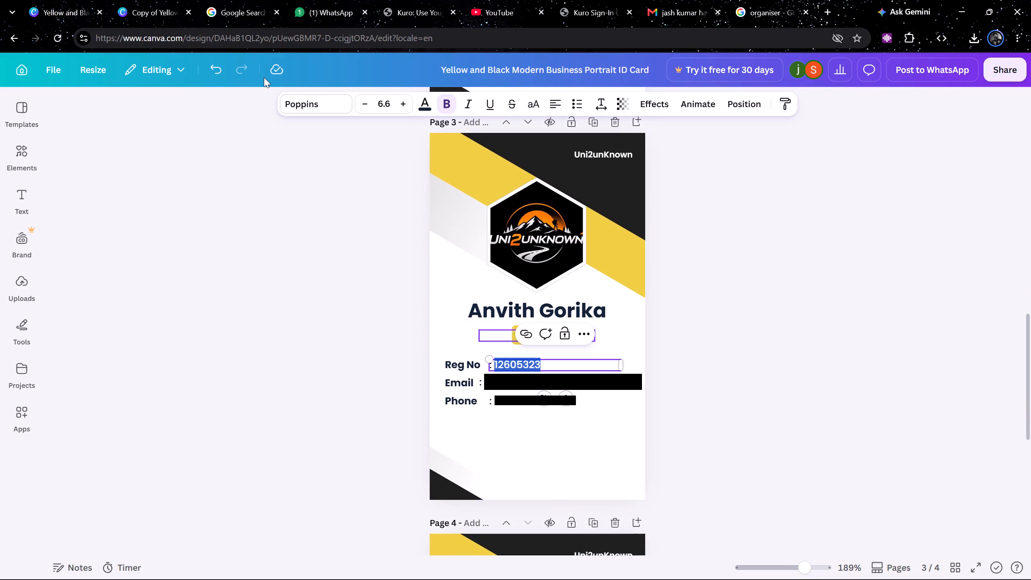
click(249, 6)
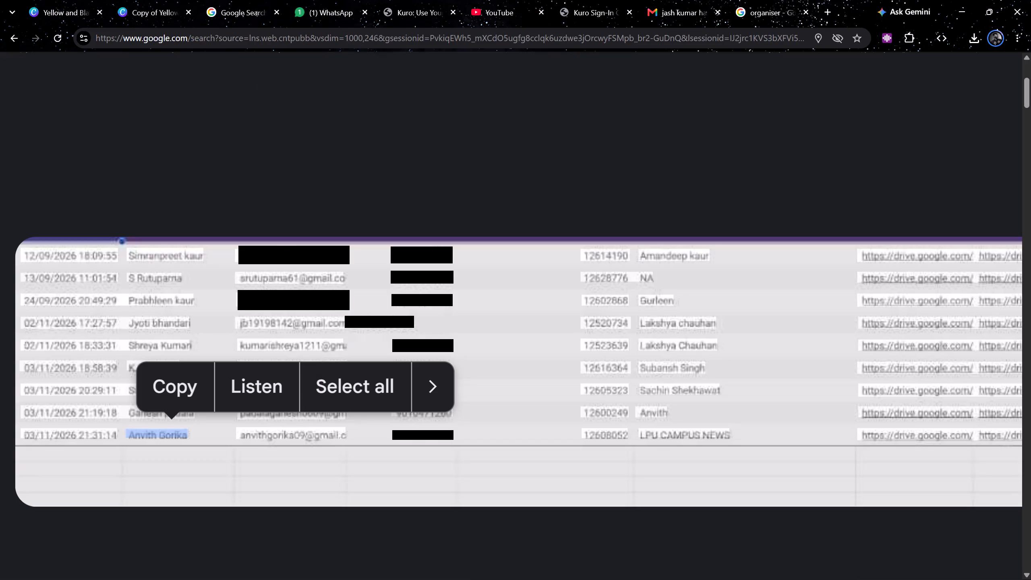
triple_click(607, 433)
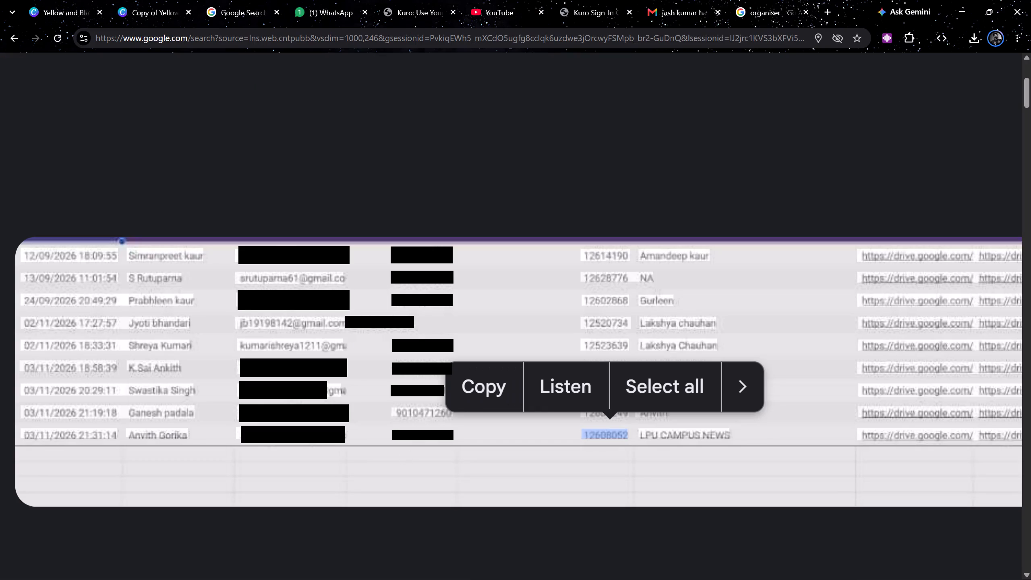
key(ctrl+c)
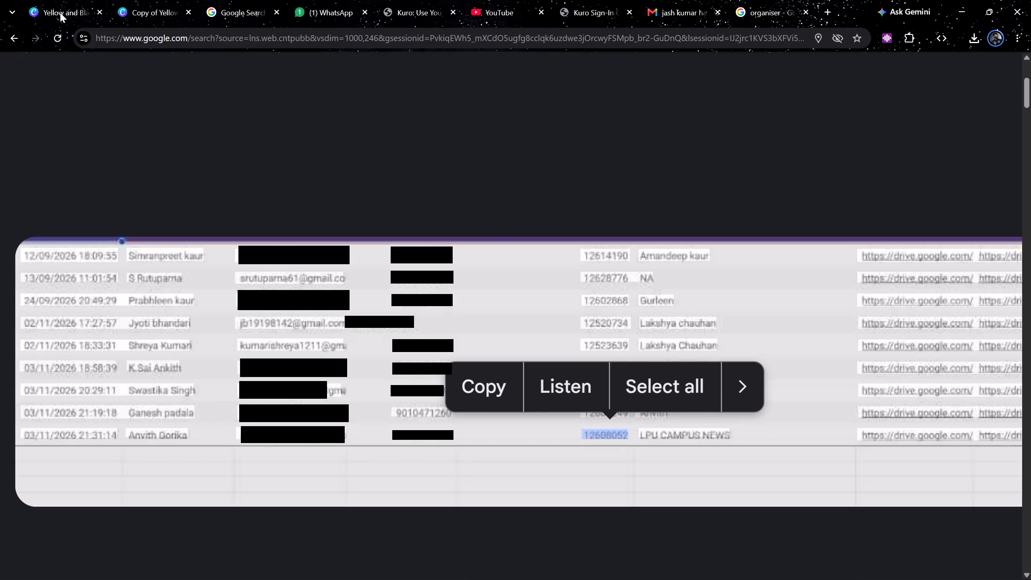
click(57, 11)
key(ctrl+v)
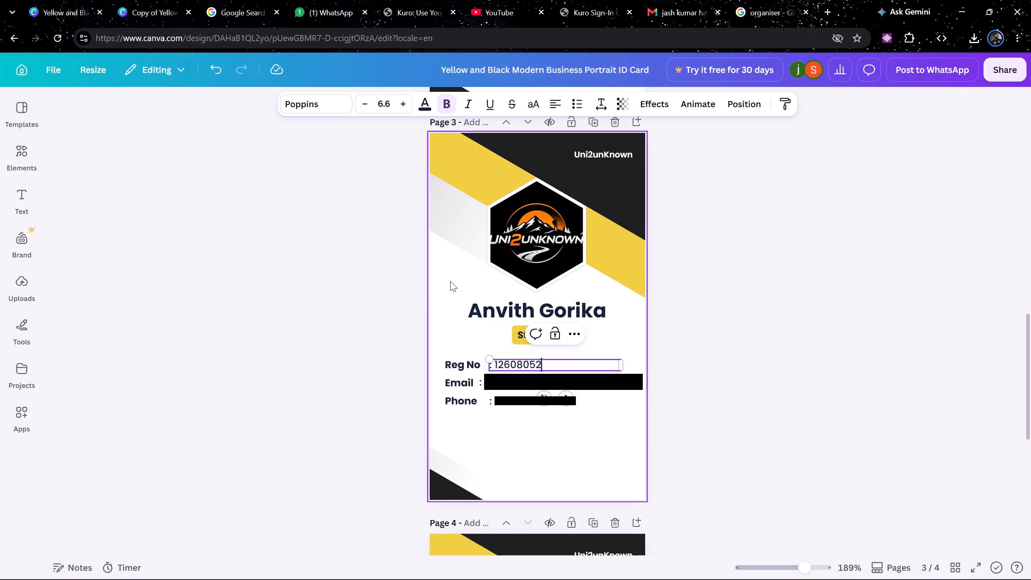
Select the old email address on the page 3 card, keeping the leading colon out of the selection.
click(571, 378)
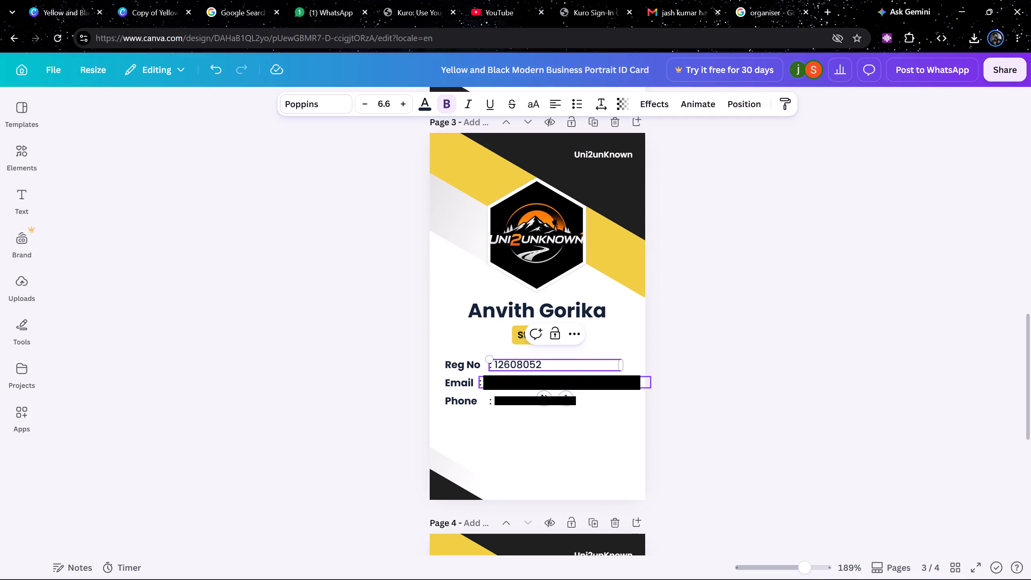
triple_click(560, 379)
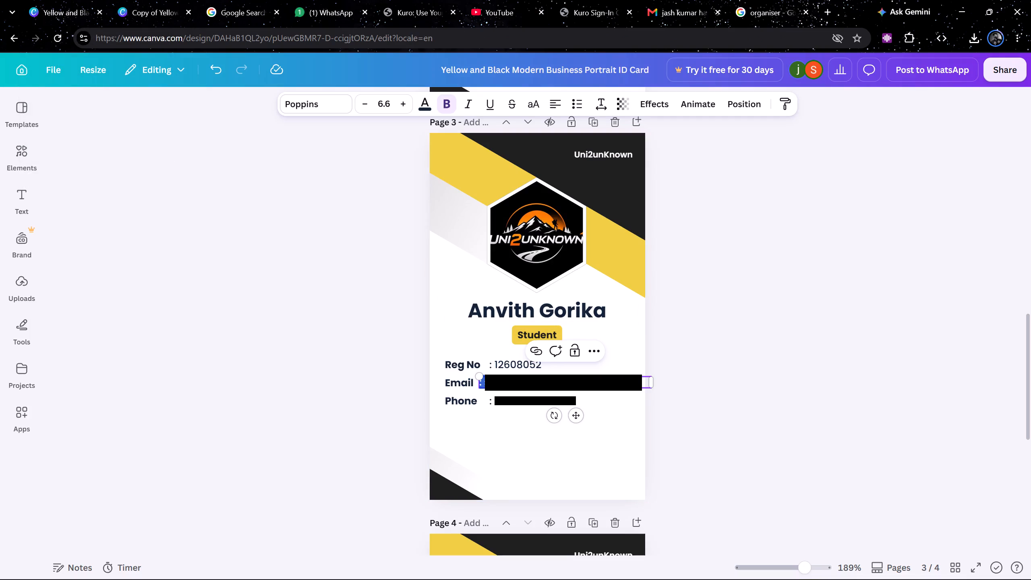
double_click(560, 379)
key(shift+Right)
key(shift+Right)
key(shift+Right)
key(shift+Right)
key(shift+Right)
key(shift+Right)
key(shift+Right)
key(shift+Right)
key(shift+Right)
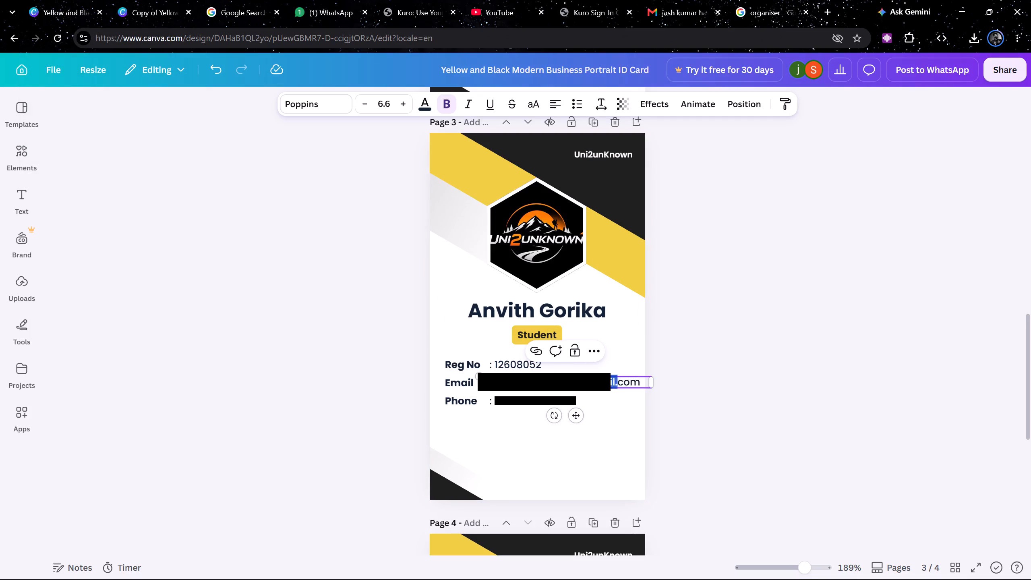
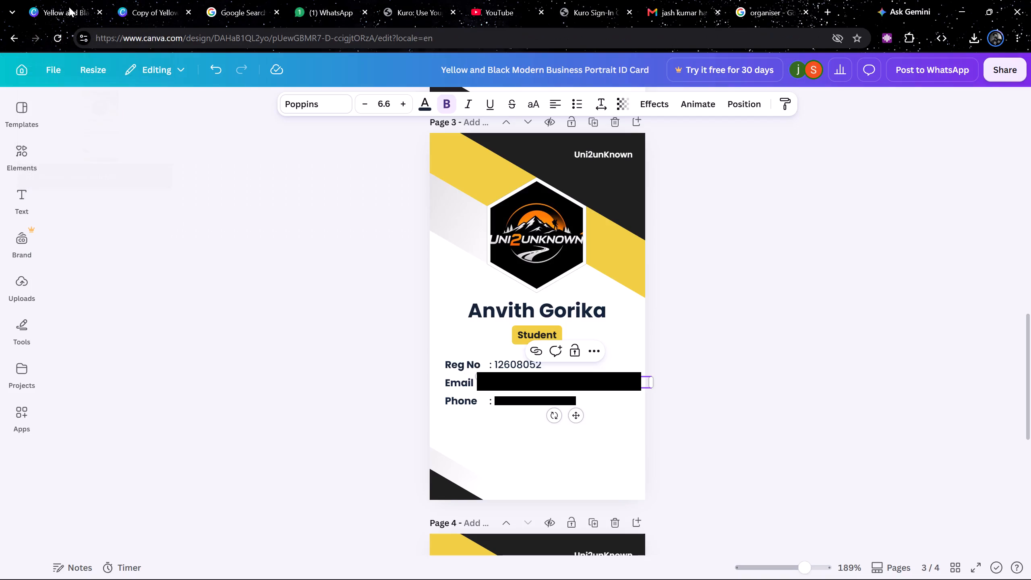
Replace the selected email on the page 3 card with the copied student email address and complete its ending with "om".
key(ctrl+v)
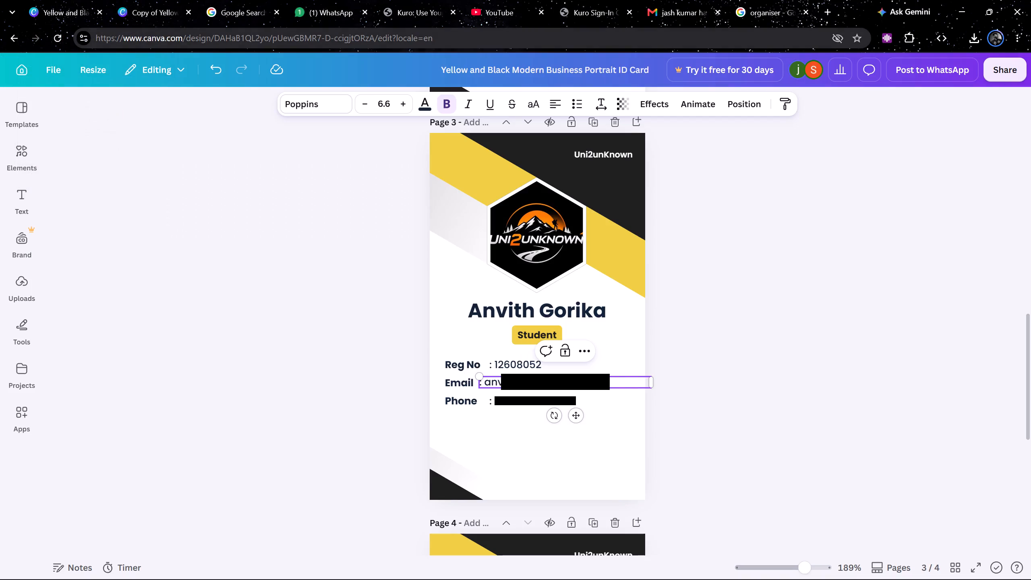
text(om)
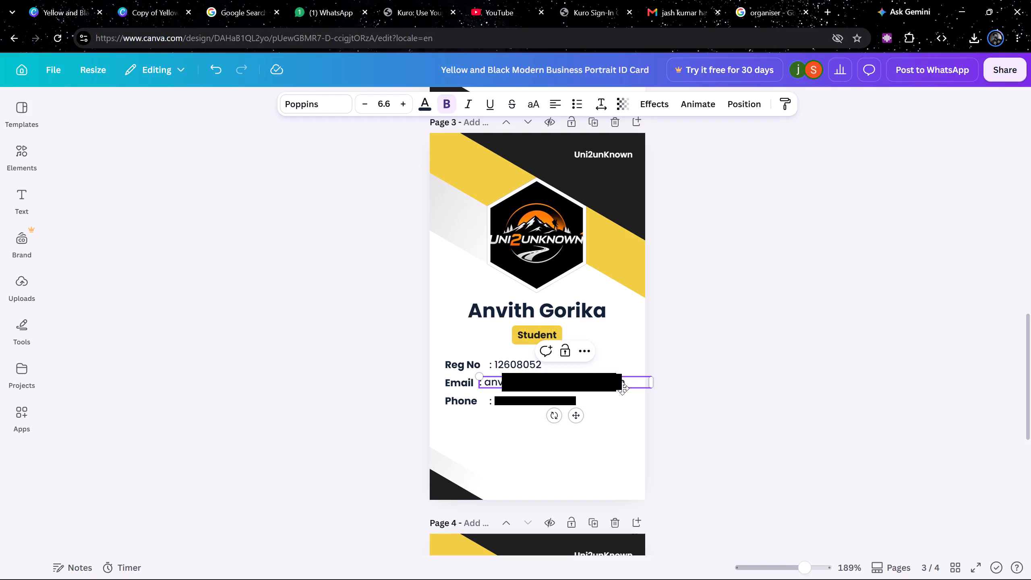
Move the email value on the page 3 card so its colon lines up with the Reg No and Phone colons.
drag(622, 388, 632, 388)
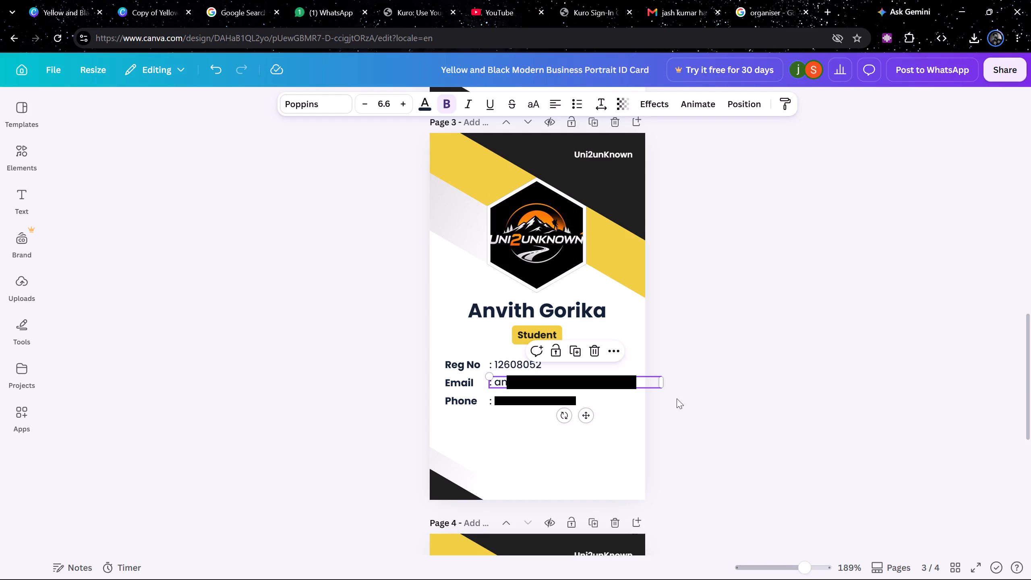
click(677, 398)
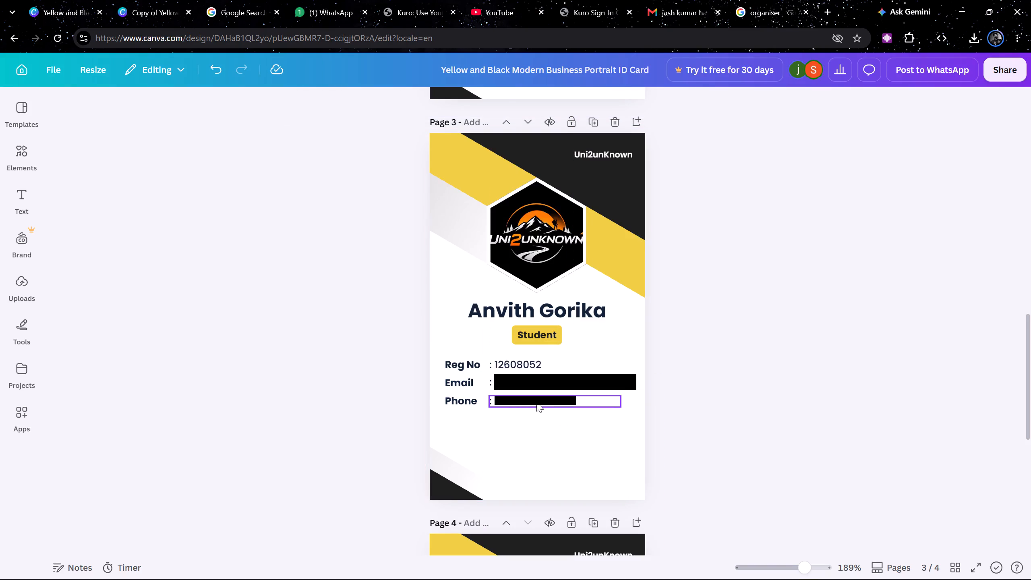
Copy the phone number from the last row of the registration sheet image and replace the Phone value on the page 3 card with it.
click(536, 402)
double_click(538, 402)
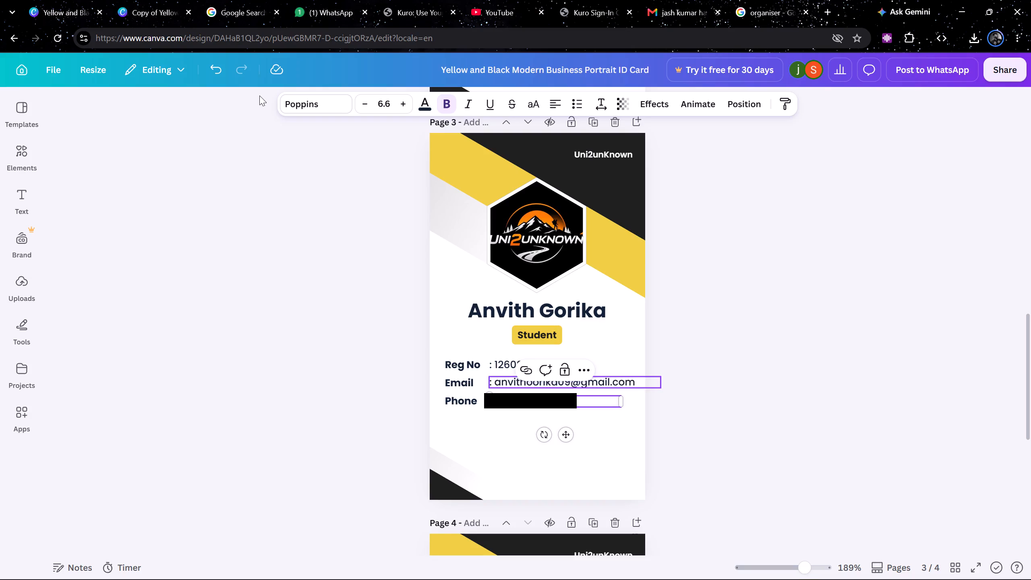
click(242, 13)
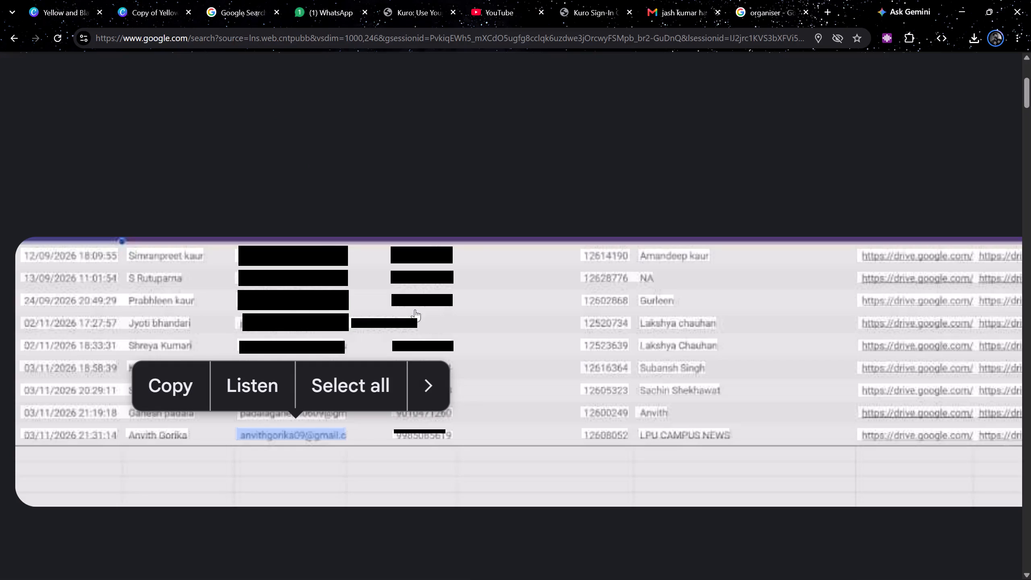
click(433, 438)
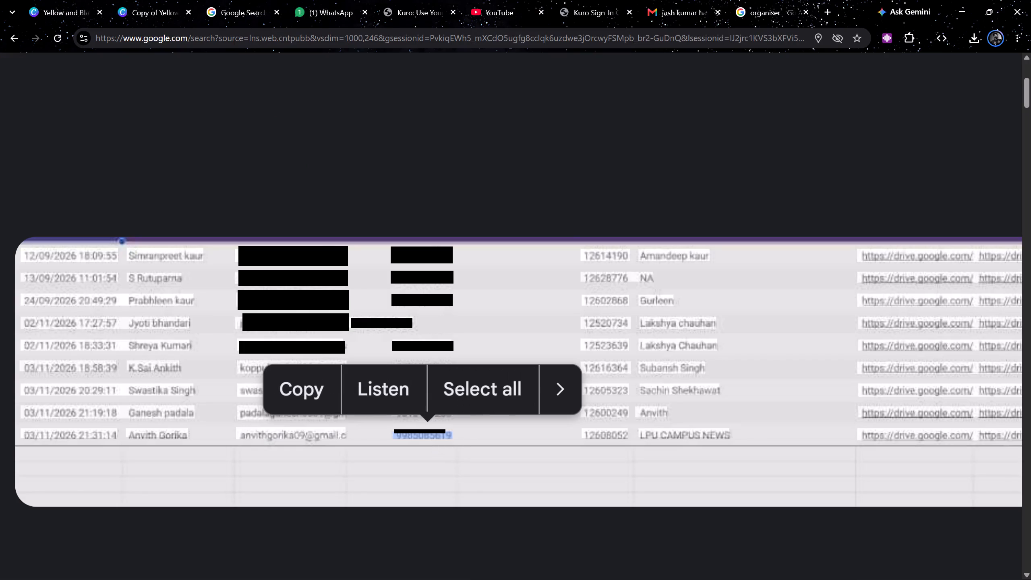
key(ctrl+c)
click(48, 2)
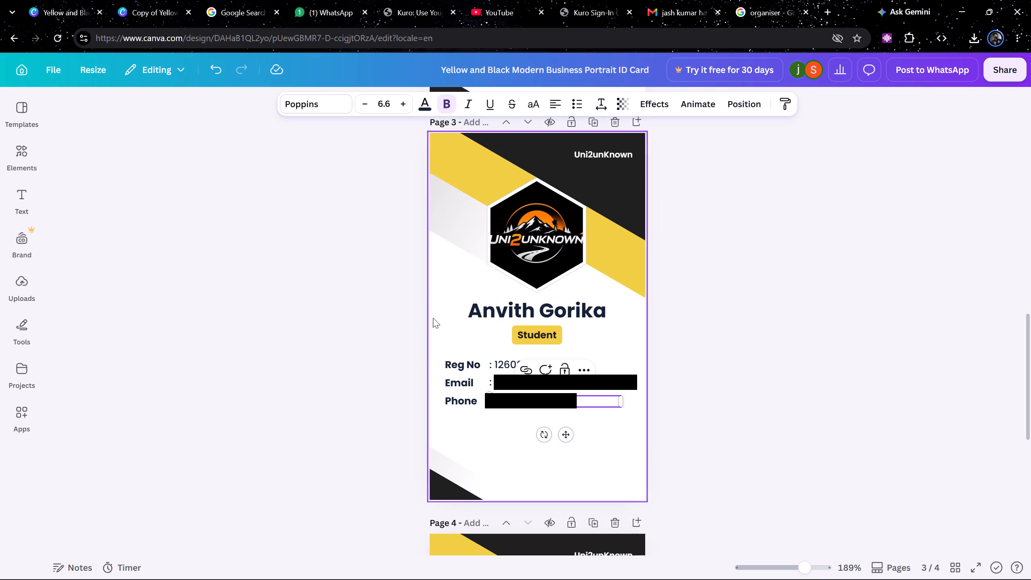
key(ctrl+v)
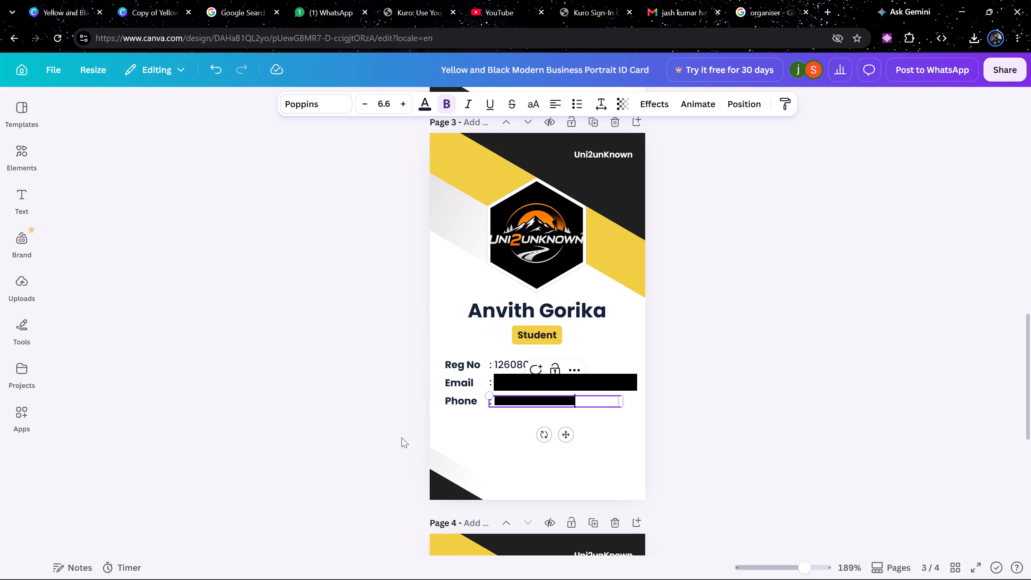
scroll(366, 412, down, 4)
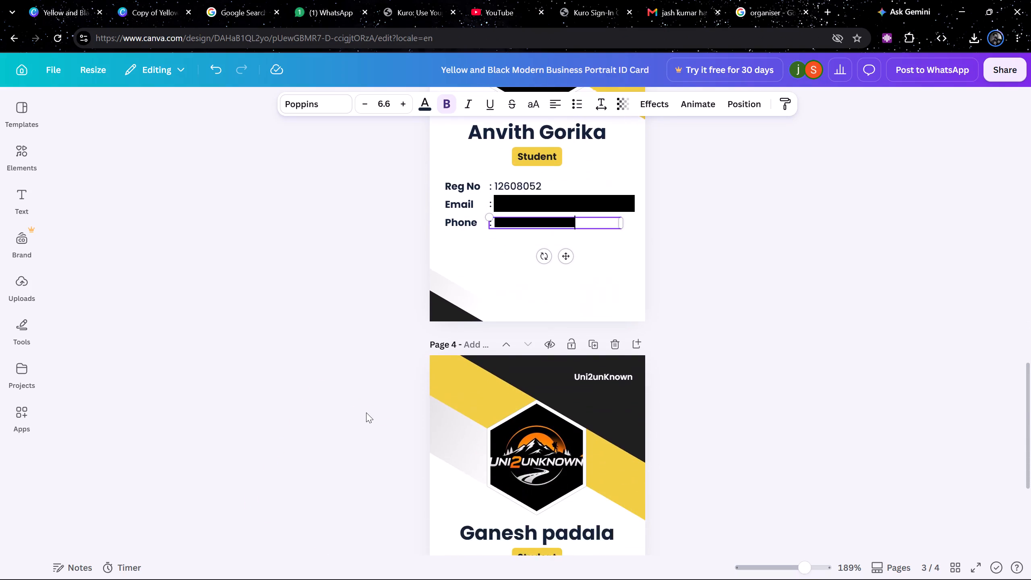
scroll(366, 412, down, 2)
scroll(366, 412, up, 4)
click(366, 412)
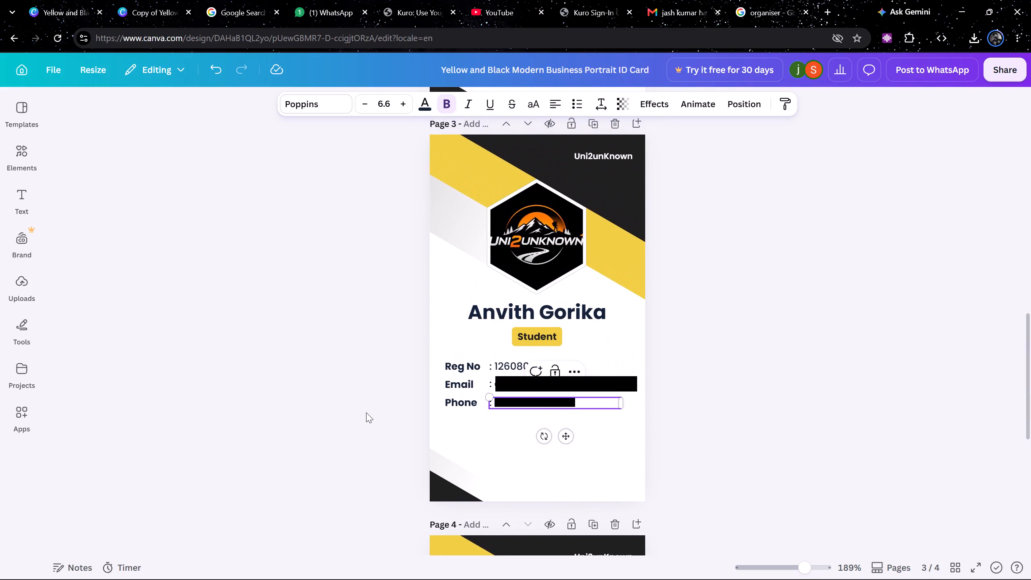
scroll(366, 412, down, 3)
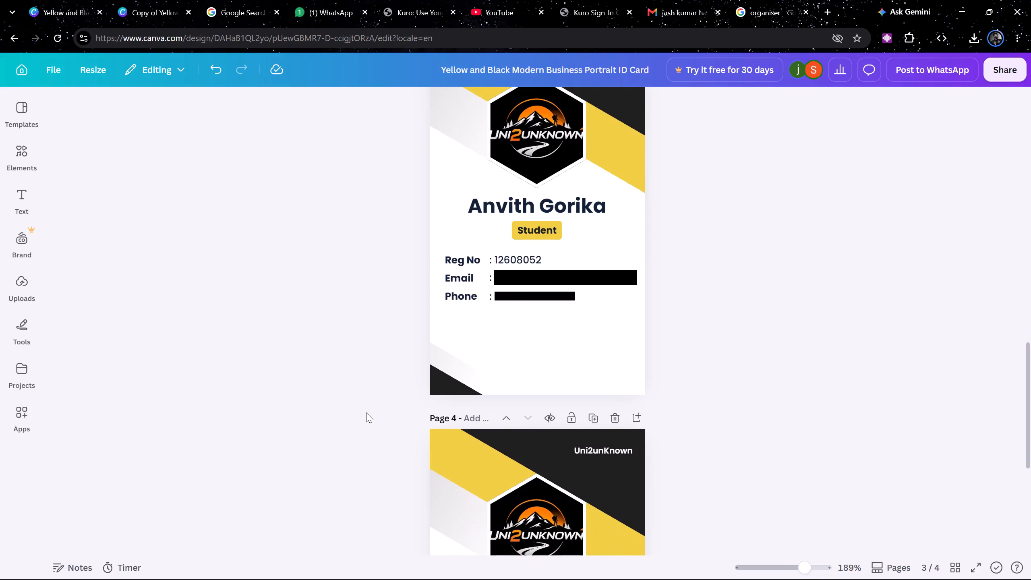
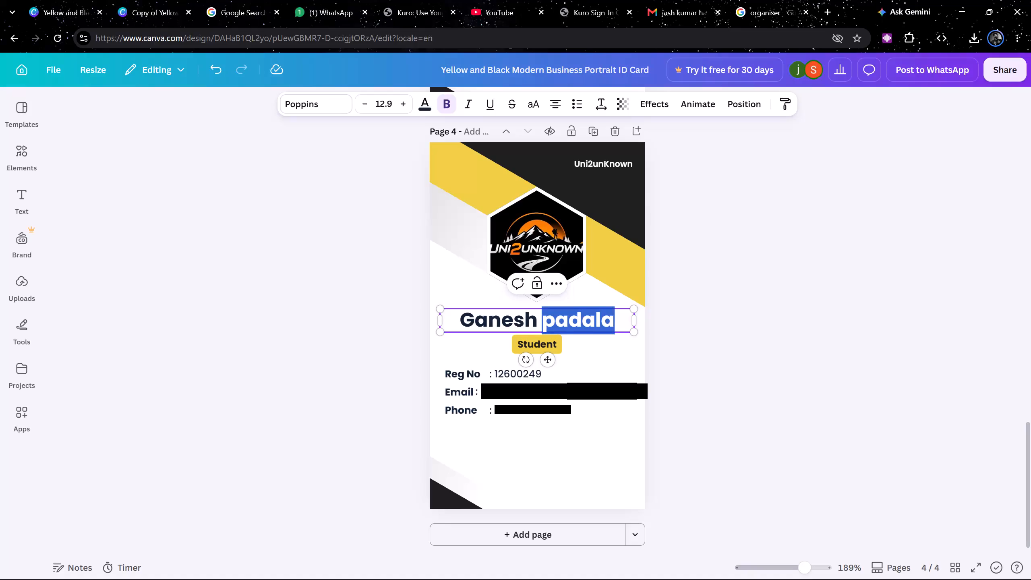
Replace the old student name on the page 4 card with the next registrant's first name and surname.
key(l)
key(BackSpace)
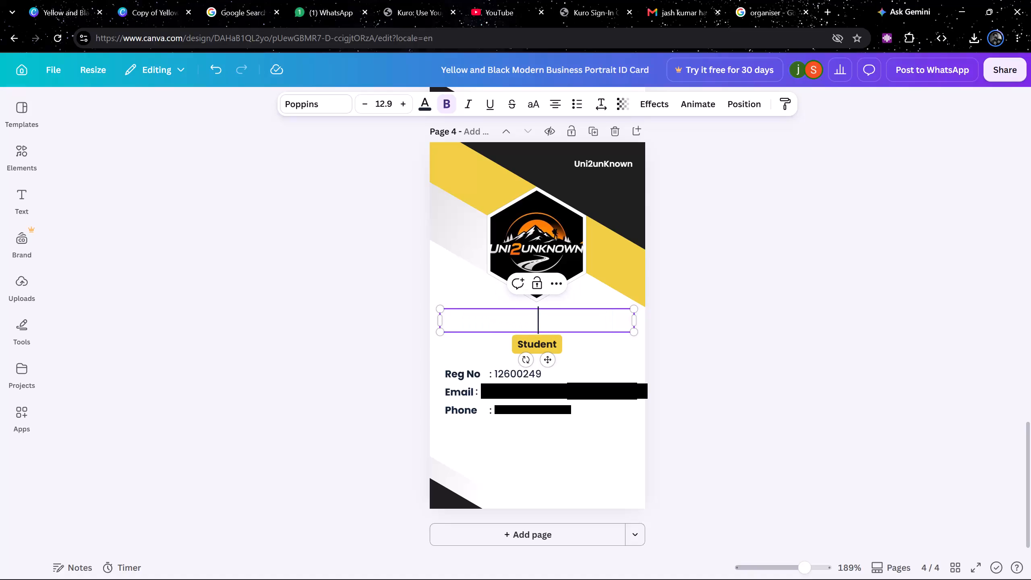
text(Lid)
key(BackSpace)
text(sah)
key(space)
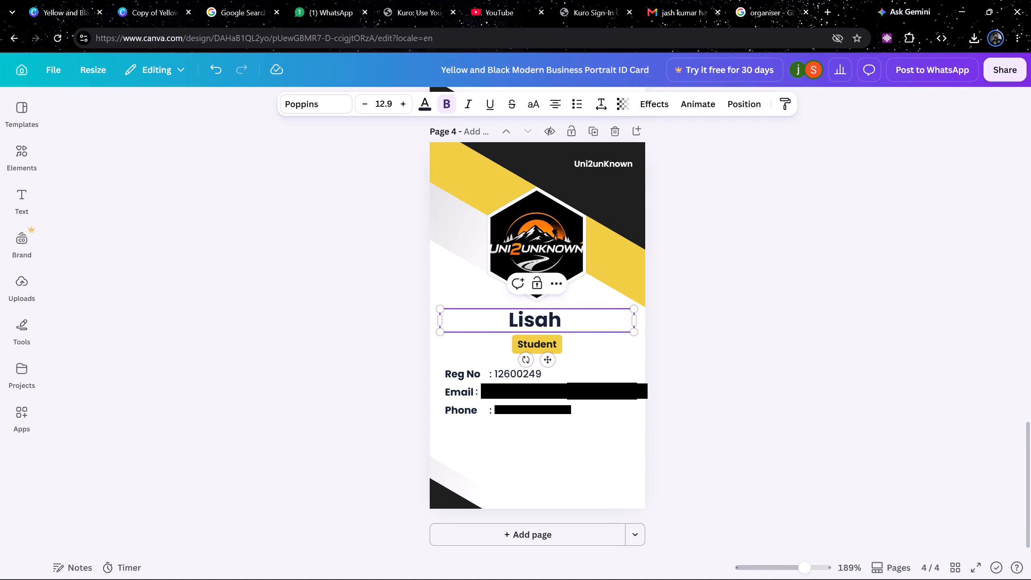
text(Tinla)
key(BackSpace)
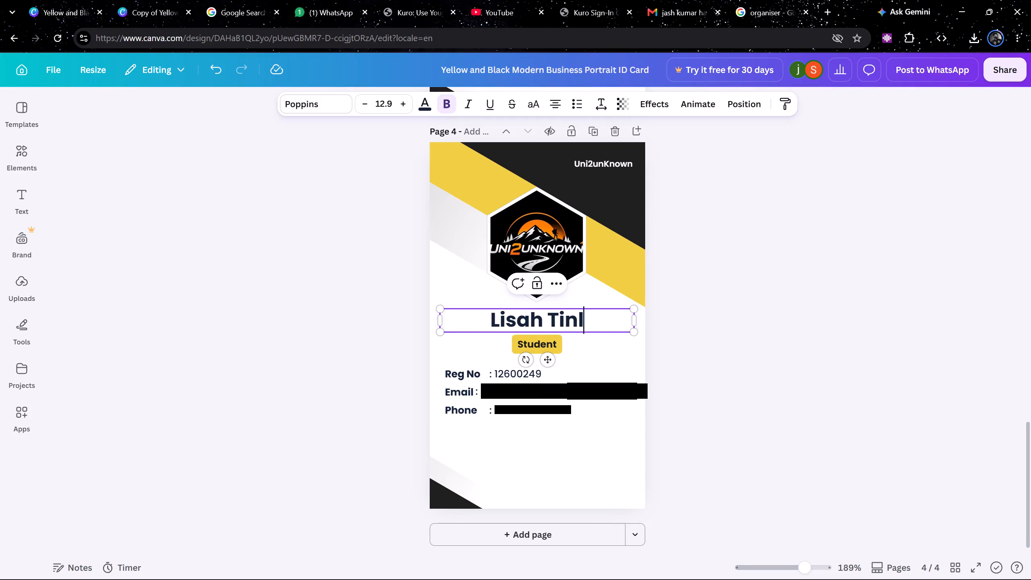
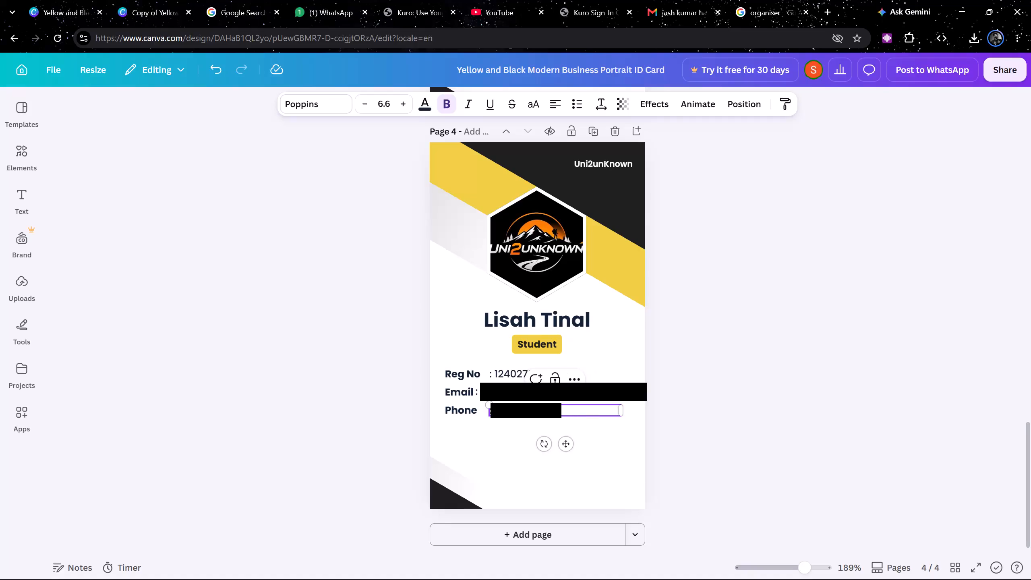
Replace the old phone number on the page 4 card with the dialling code 675, keeping the leading colon.
key(BackSpace)
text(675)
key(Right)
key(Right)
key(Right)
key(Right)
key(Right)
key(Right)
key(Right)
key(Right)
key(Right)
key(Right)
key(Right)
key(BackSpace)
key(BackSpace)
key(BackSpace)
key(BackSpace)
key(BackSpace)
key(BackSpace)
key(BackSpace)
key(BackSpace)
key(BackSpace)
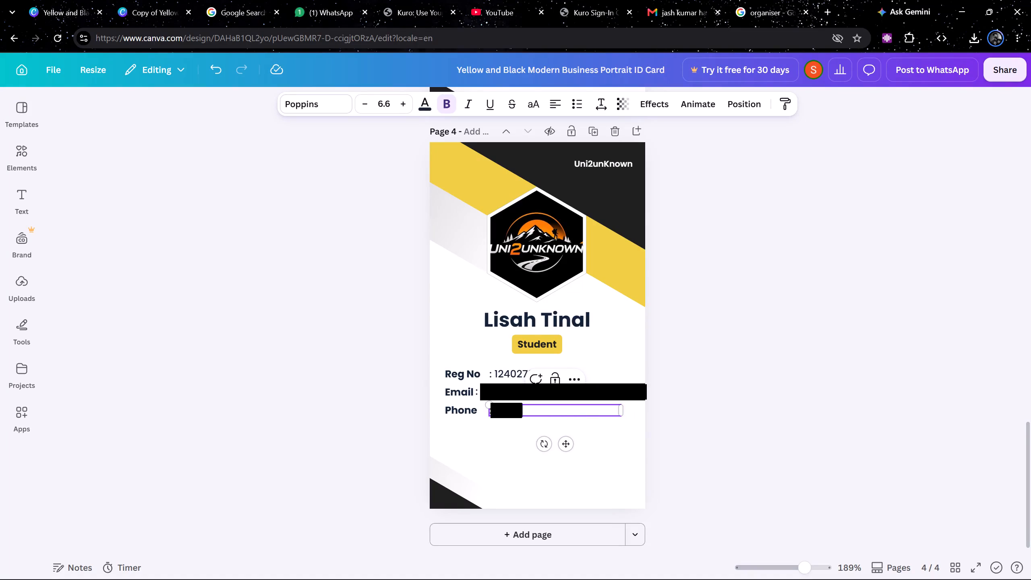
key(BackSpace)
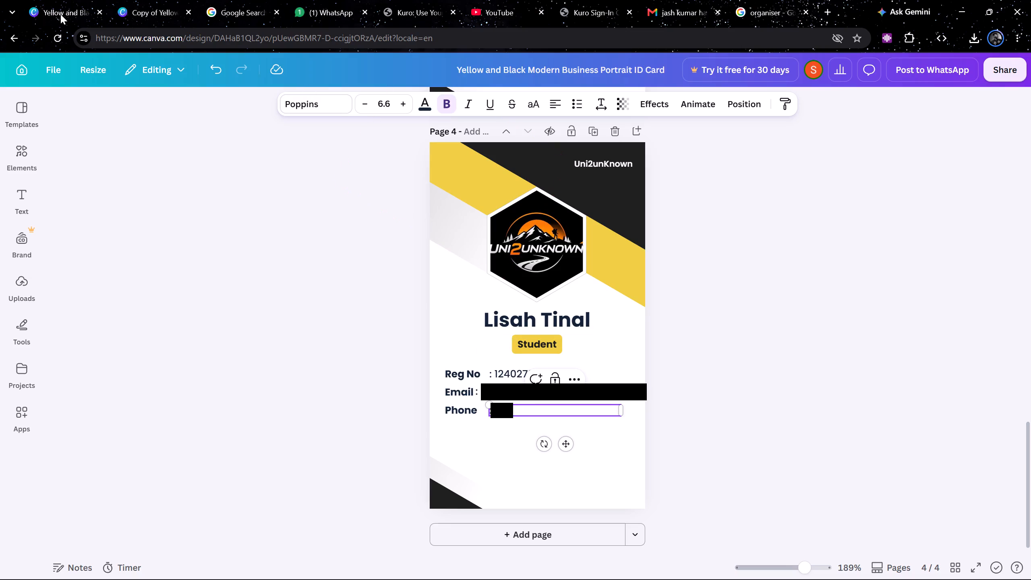
click(57, 14)
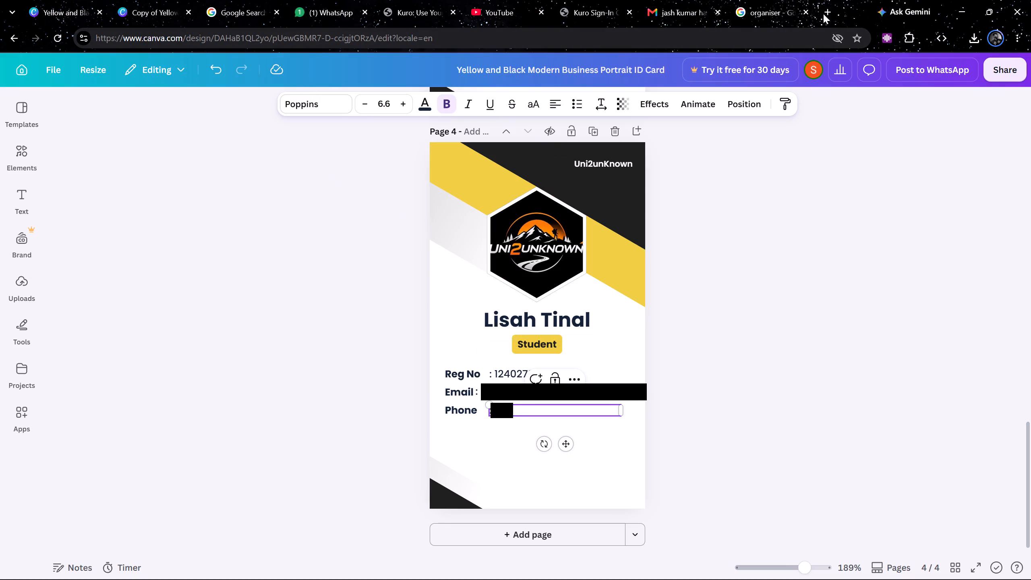
Search Google for "675 country code" in a new tab and check which country the code belongs to.
click(827, 12)
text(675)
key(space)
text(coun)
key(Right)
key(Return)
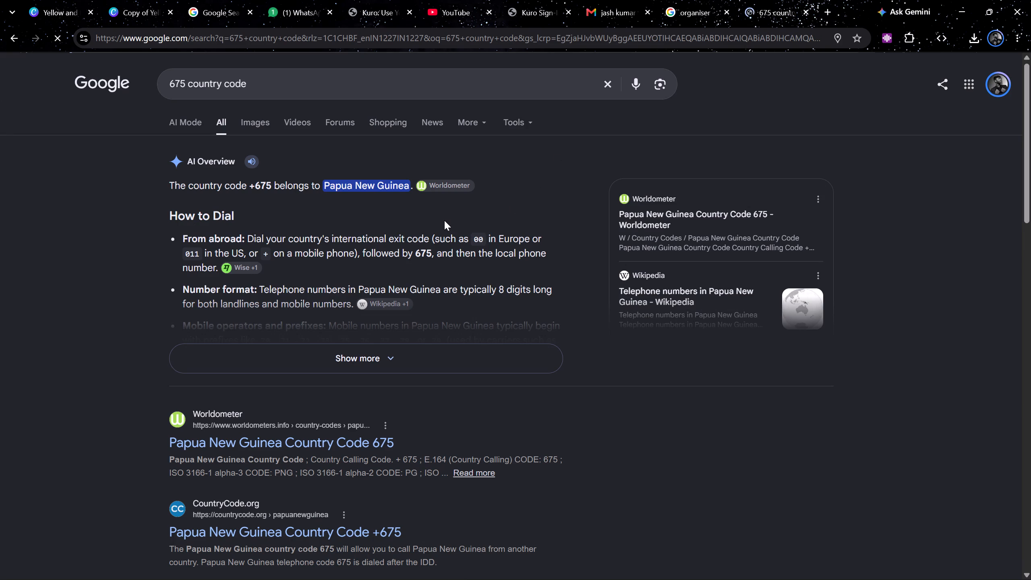
scroll(444, 220, down, 1)
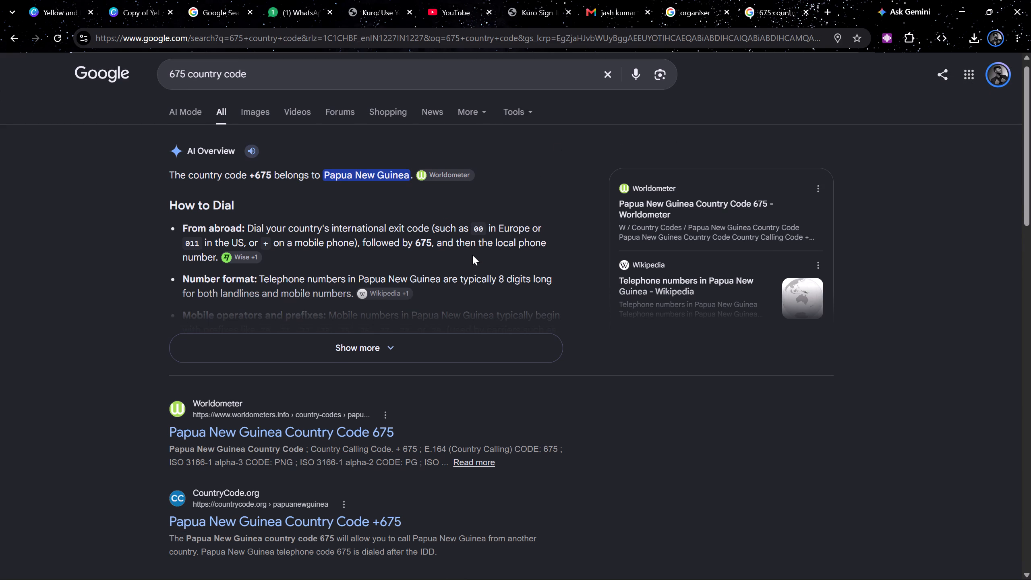
scroll(472, 255, down, 1)
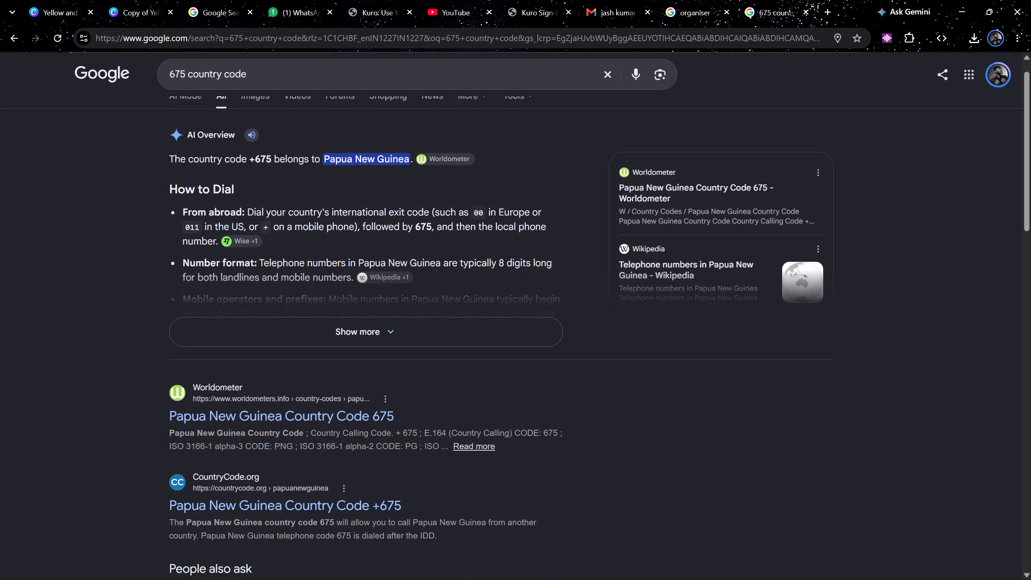
Back in the Canva card design, put a plus sign before 675 in the page 4 phone value and a space after it.
click(54, 11)
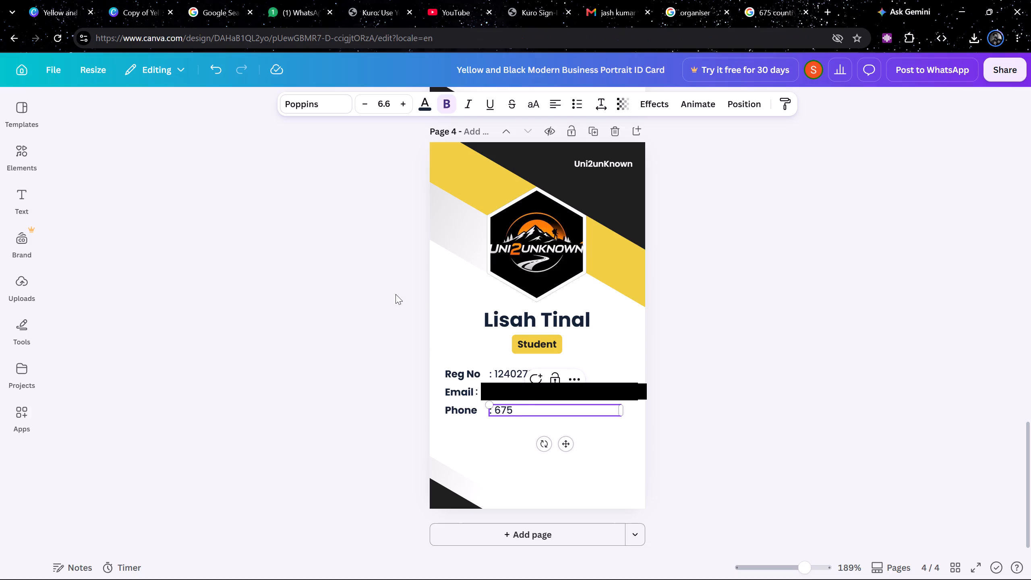
key(Left)
key(Left)
key(Left)
key(Left)
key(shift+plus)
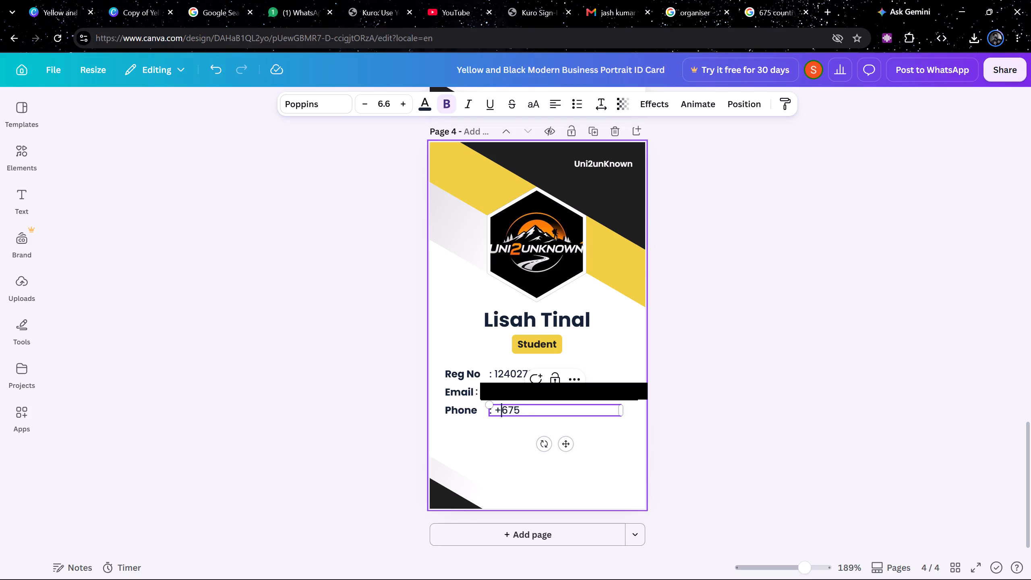
key(Right)
key(Right)
key(Right)
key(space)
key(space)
key(BackSpace)
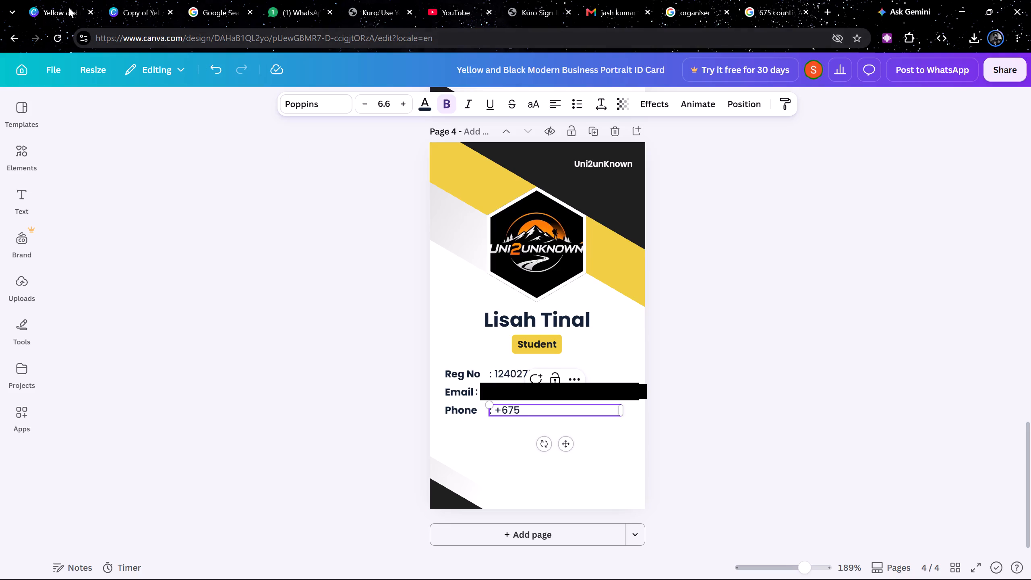
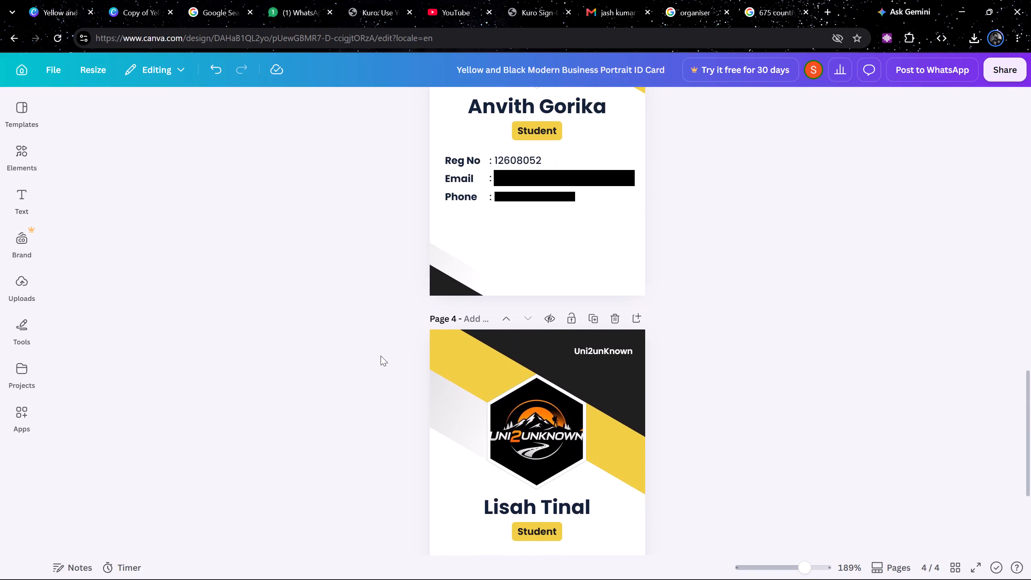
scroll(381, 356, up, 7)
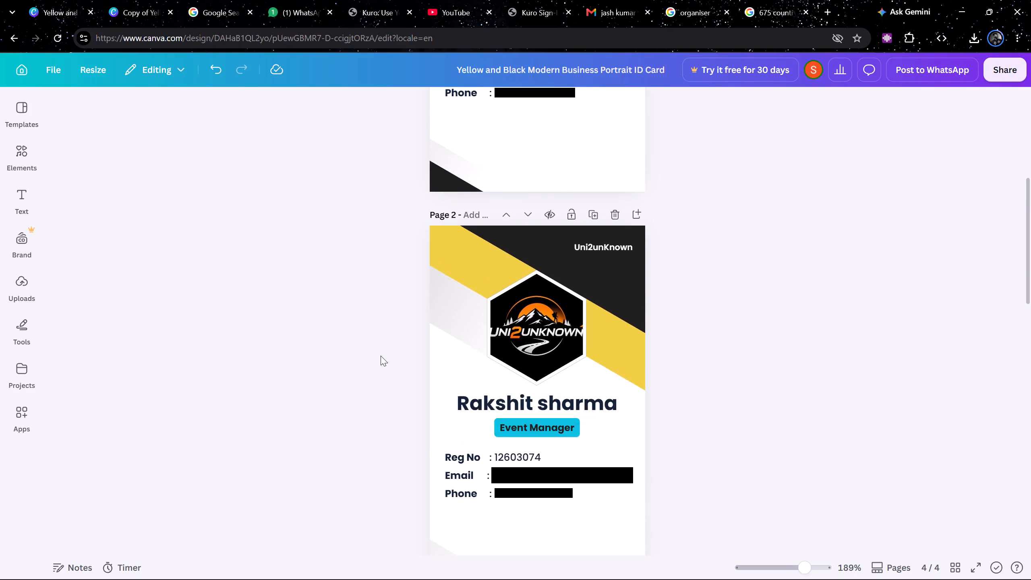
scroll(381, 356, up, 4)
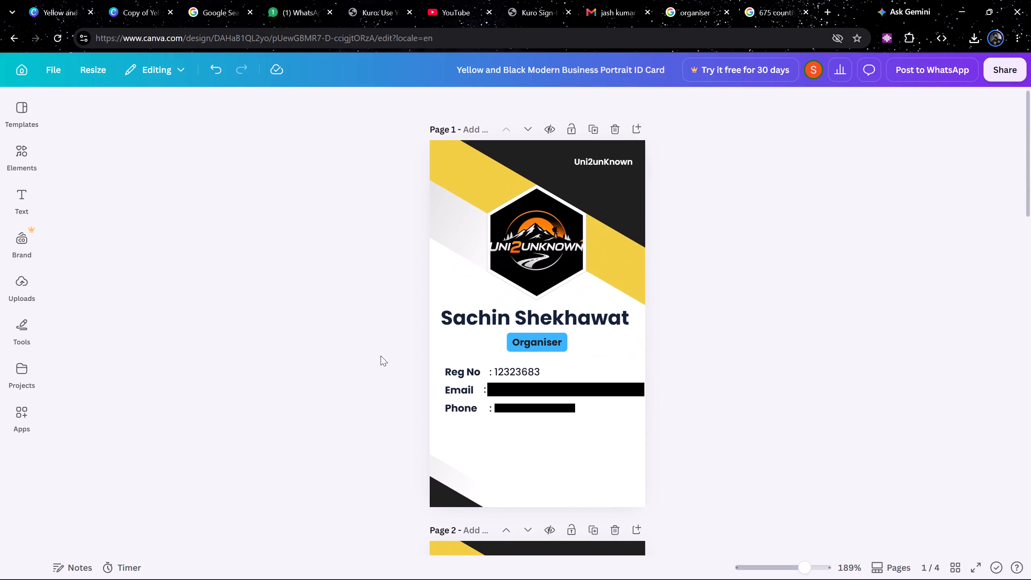
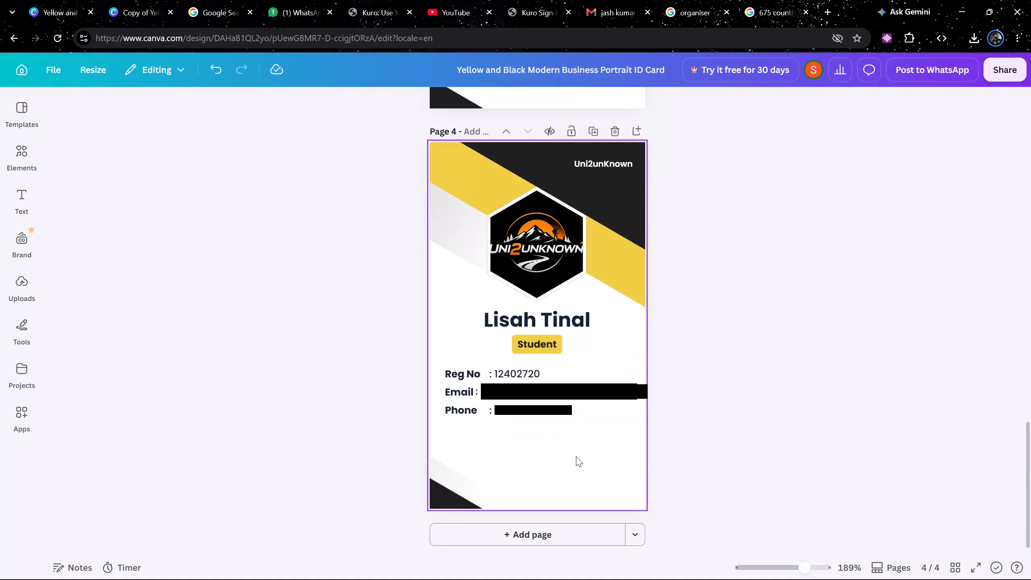
Replace the email address on the page 4 ID card with the copied student email address.
click(558, 394)
triple_click(565, 393)
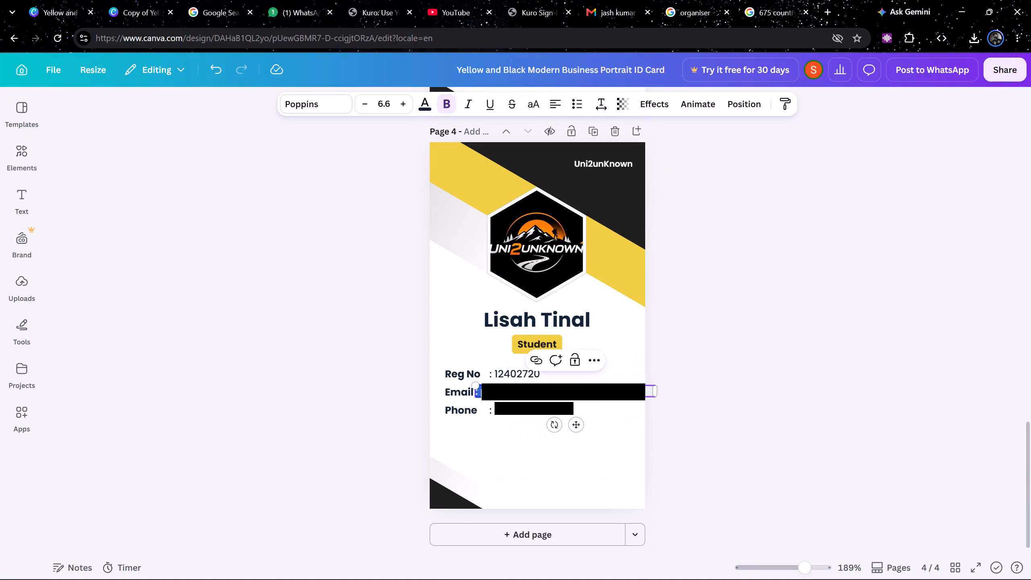
click(548, 391)
double_click(508, 390)
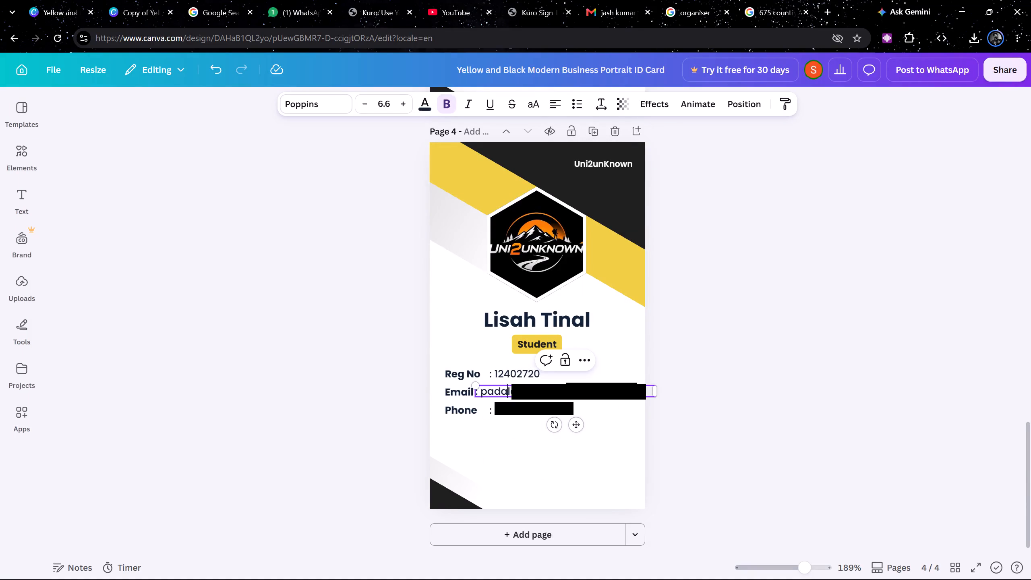
key(shift+Right)
key(shift+Right)
key(shift+Right)
key(shift+Right)
key(shift+Right)
key(shift+Right)
key(shift+Right)
key(shift+Right)
key(shift+Right)
key(shift+Right)
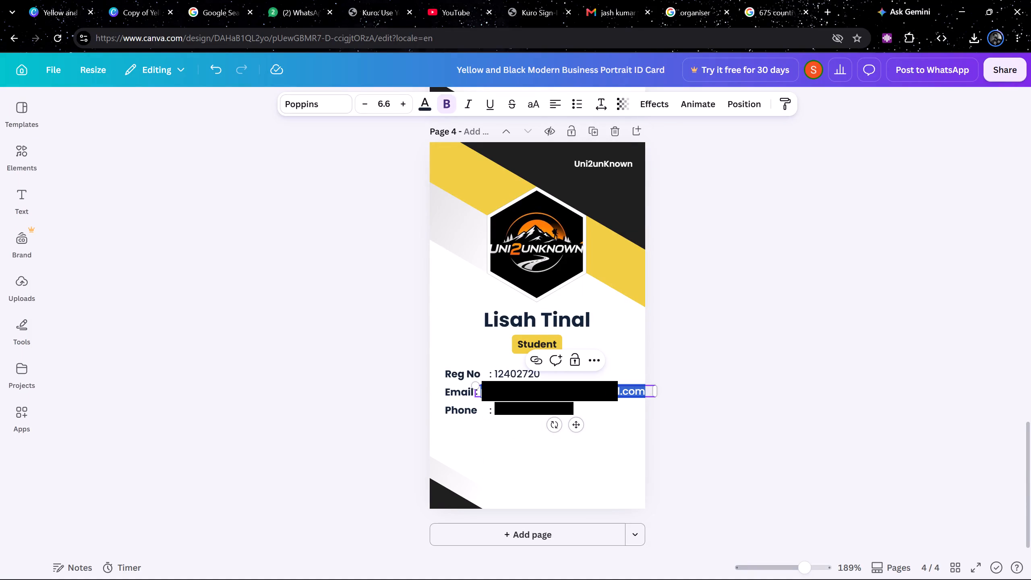
key(ctrl+v)
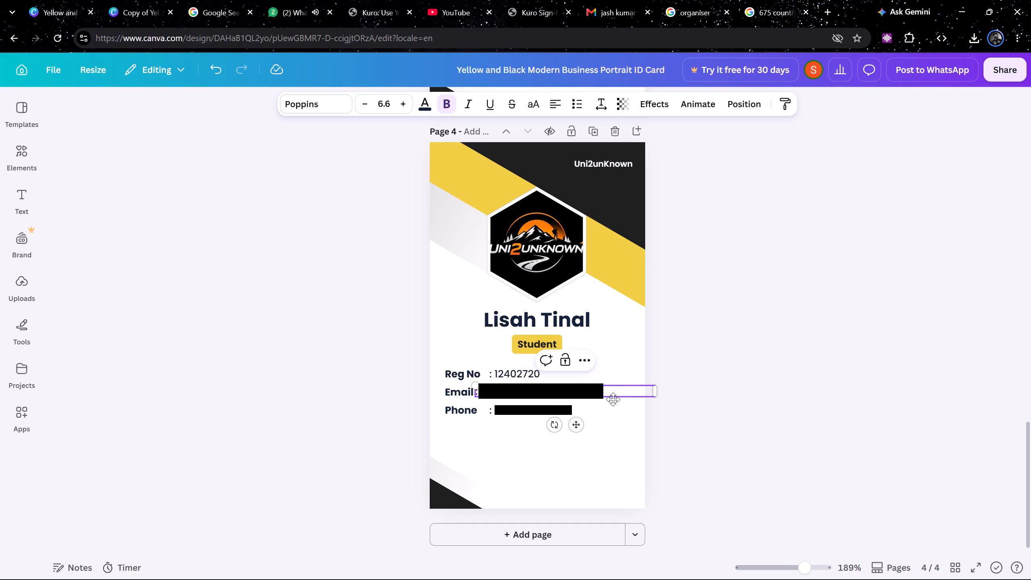
drag(613, 399, 629, 398)
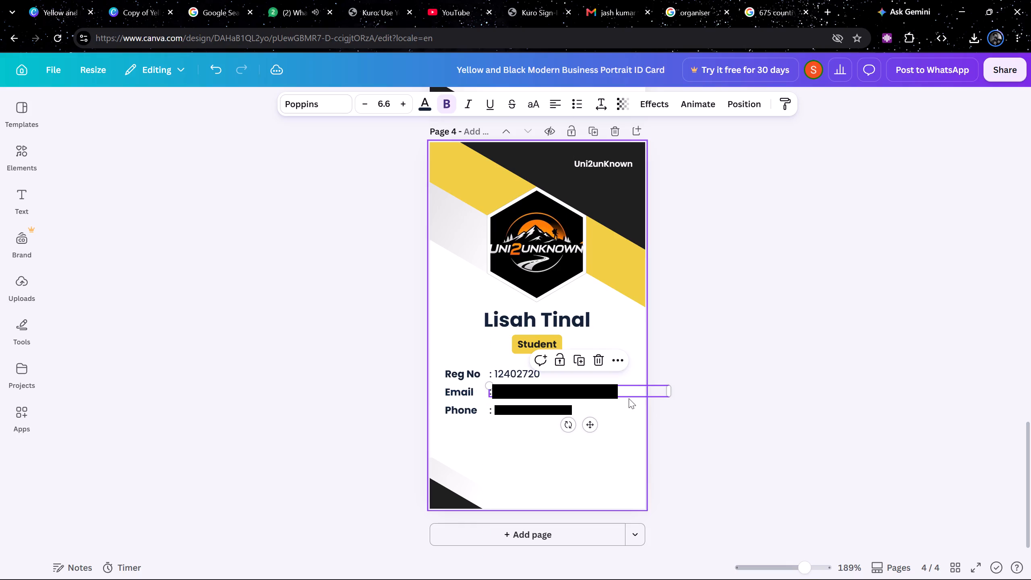
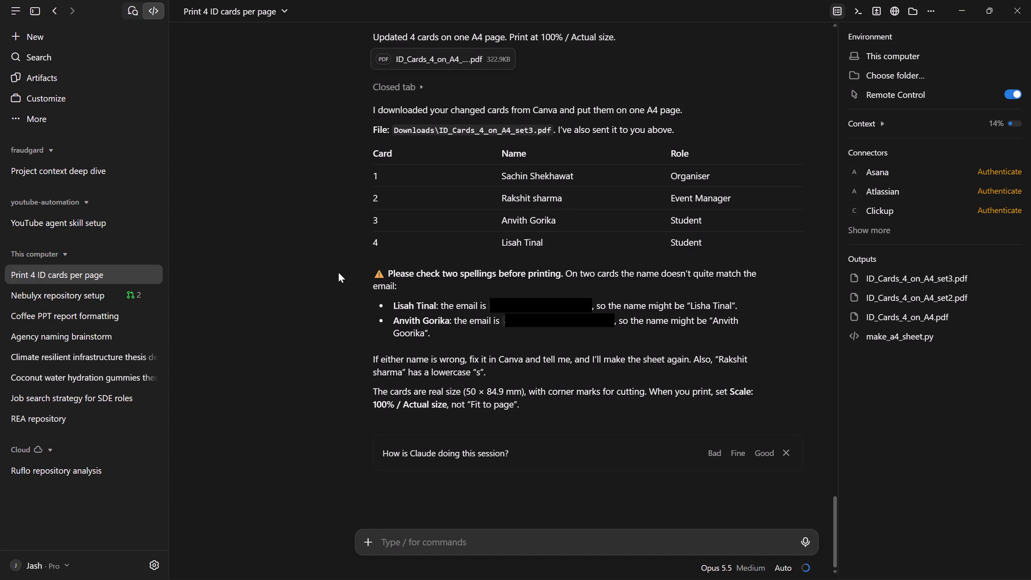
Switch from Claude to the Chrome window with ID_Cards_4_on_A4.pdf open.
key(alt+Tab)
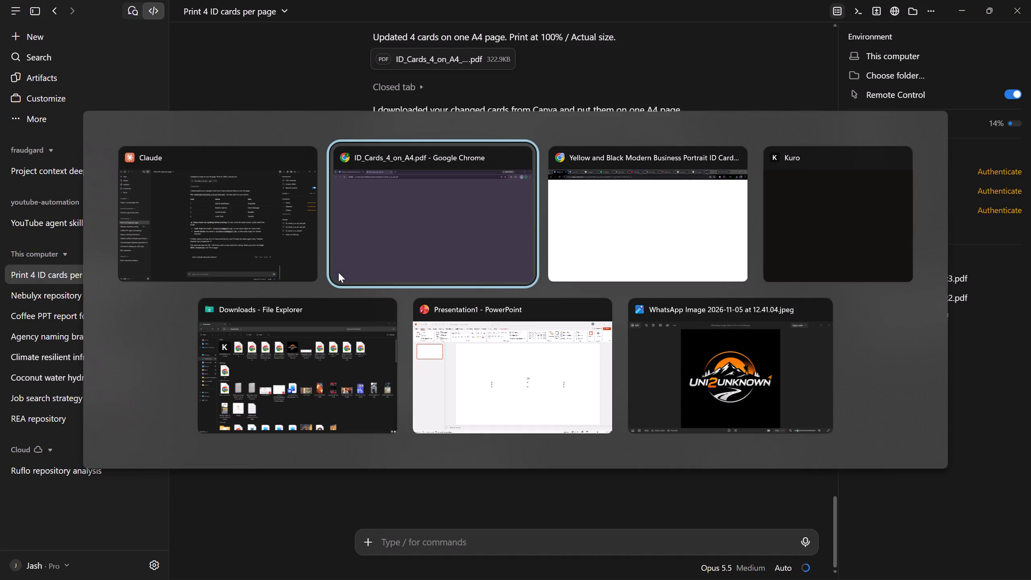